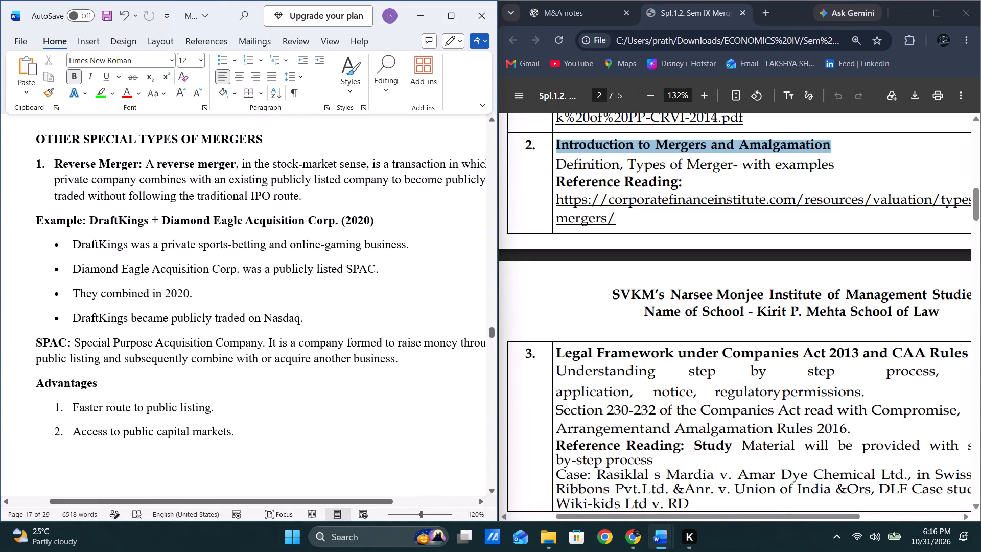
# Delete everything from the SPAC paragraph through the number 13 before the Upstream Merger heading, leaving a blank line above that heading.
pyautogui.moveTo(34, 342); pyautogui.dragTo(95, 517)
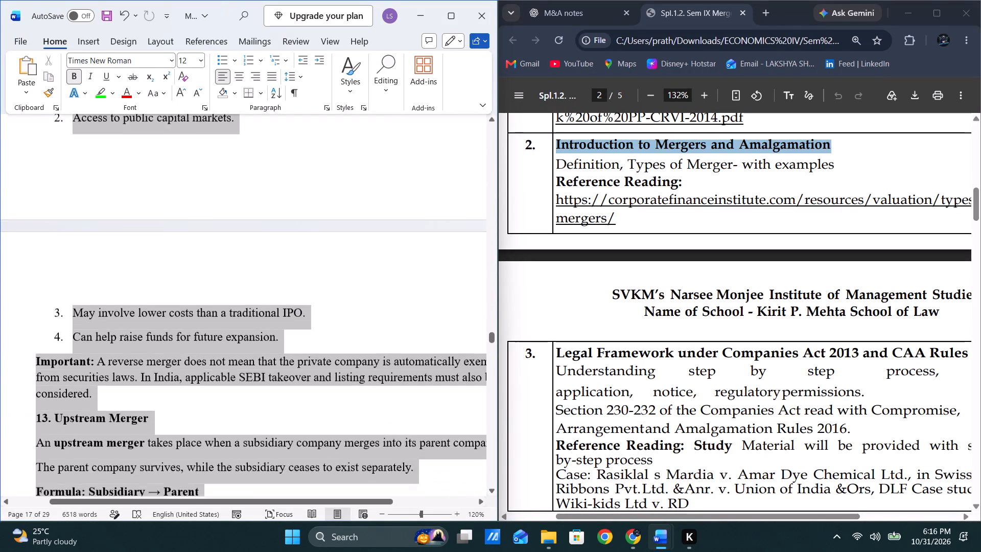
pyautogui.moveTo(95, 517); pyautogui.dragTo(54, 335)
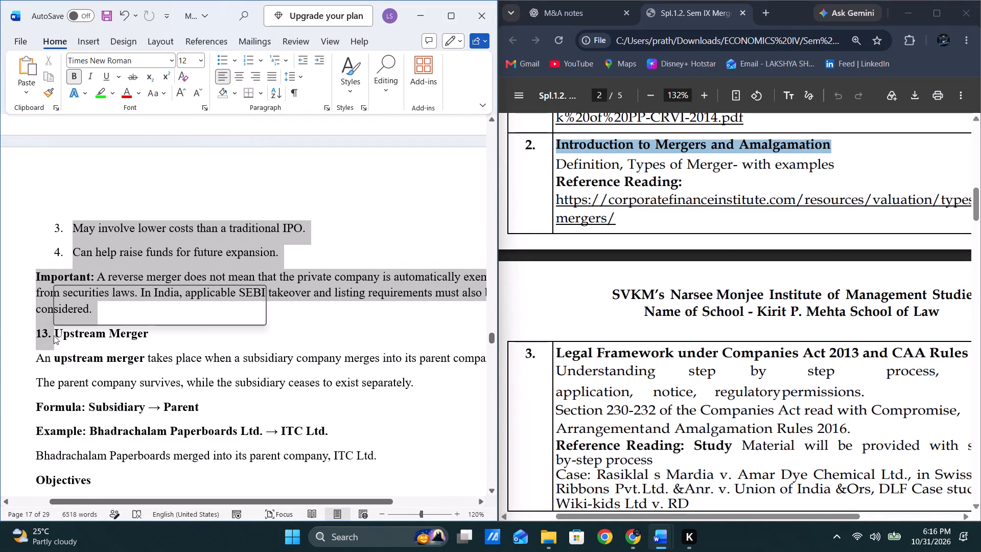
pyautogui.press('BackSpace')
pyautogui.press('Return')
# Number the Upstream Merger heading as item 2 and run its definition onto the same line after a colon and space.
pyautogui.scroll(2, 54, 335)
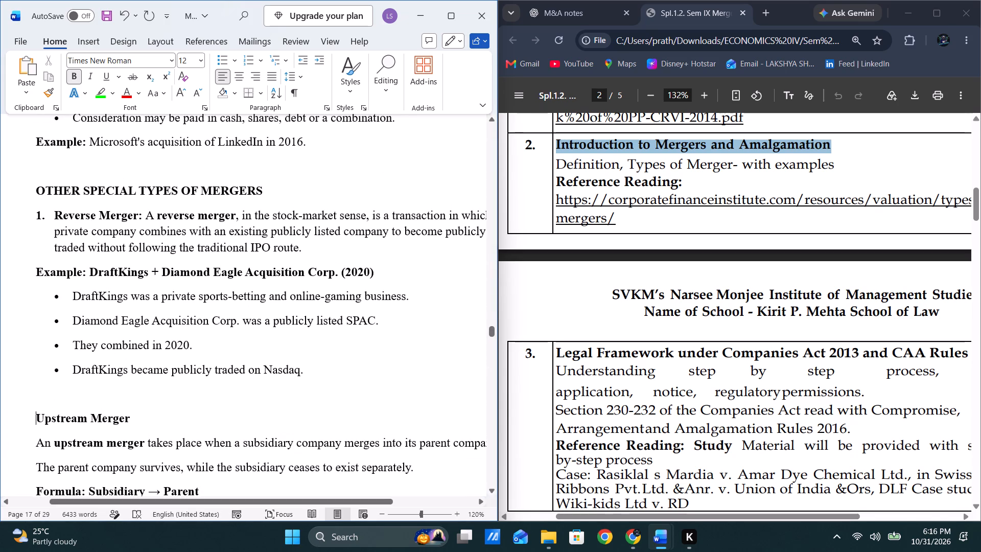
pyautogui.scroll(-1, 89, 304)
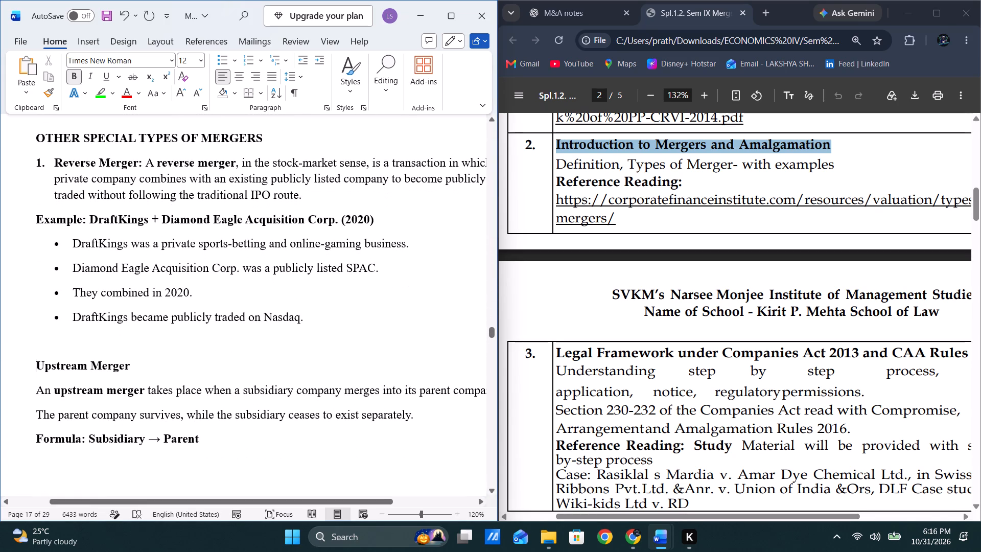
pyautogui.click(249, 61)
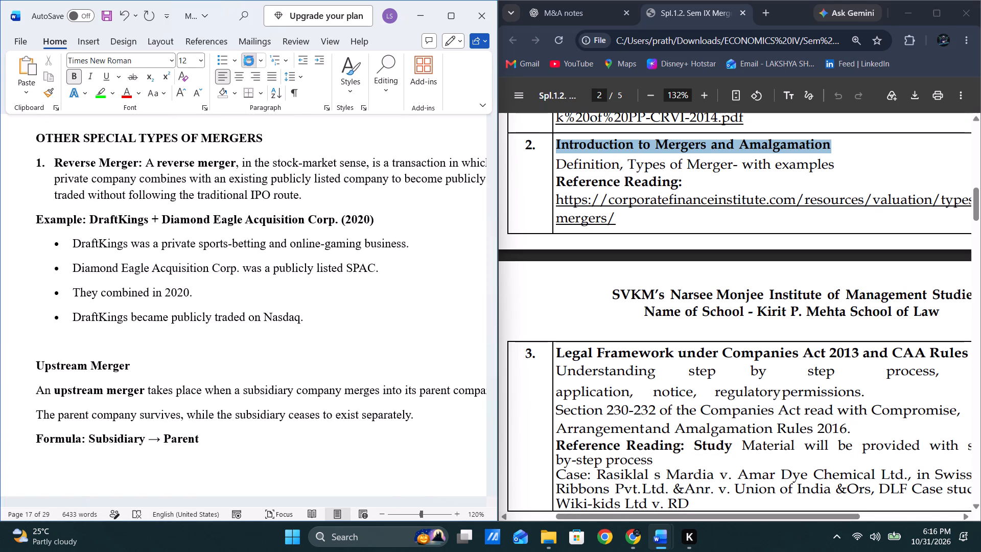
pyautogui.click(37, 385)
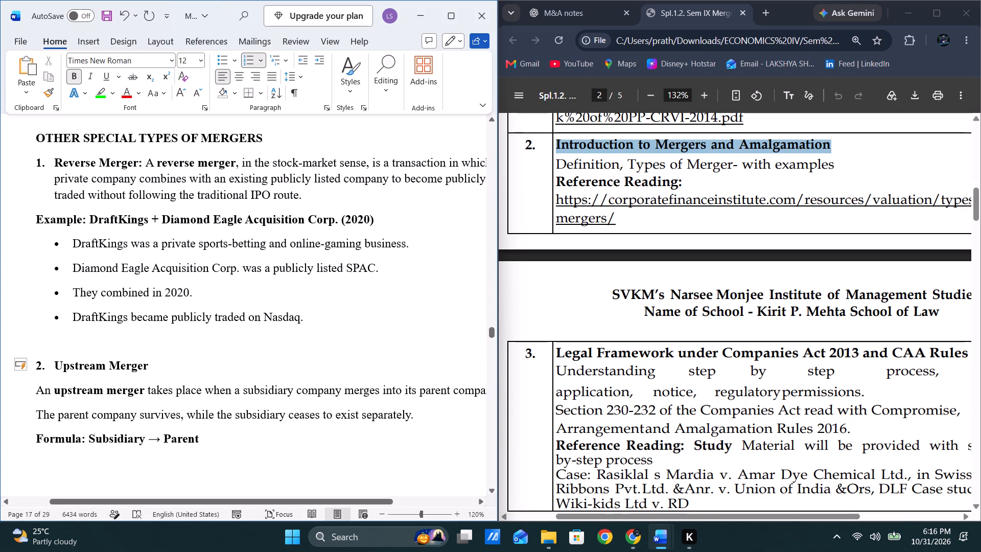
pyautogui.press('BackSpace')
pyautogui.write(':')
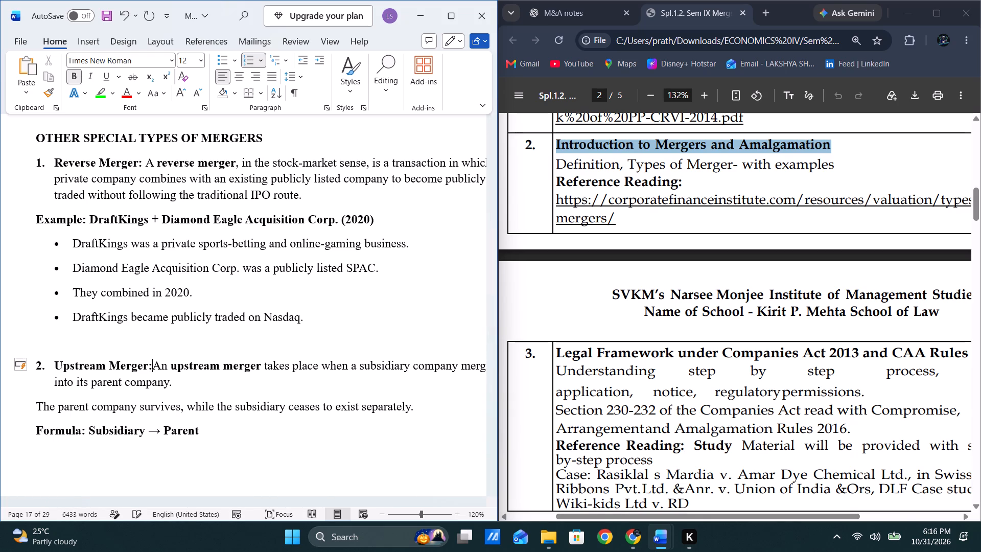
pyautogui.press('space')
# Join the sentence about the parent company surviving to the end of the Upstream Merger definition.
pyautogui.hscroll(-1, 323, 368)
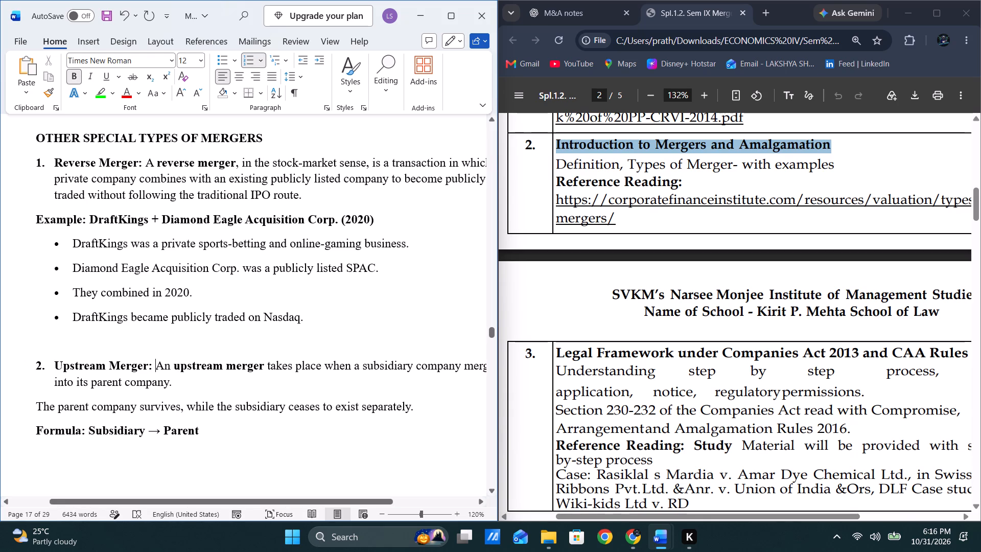
pyautogui.hscroll(-1, 323, 368)
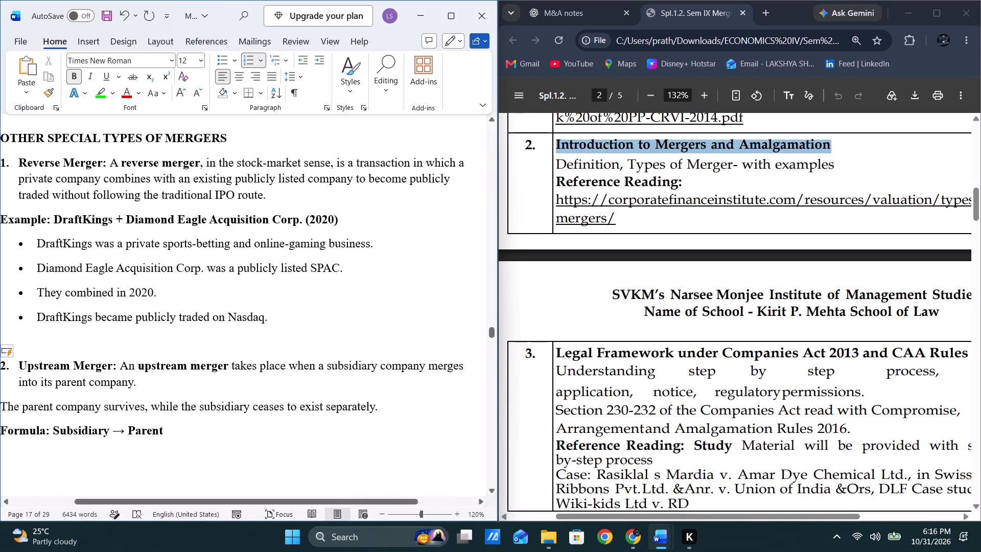
pyautogui.hscroll(1, 144, 390)
pyautogui.click(56, 410)
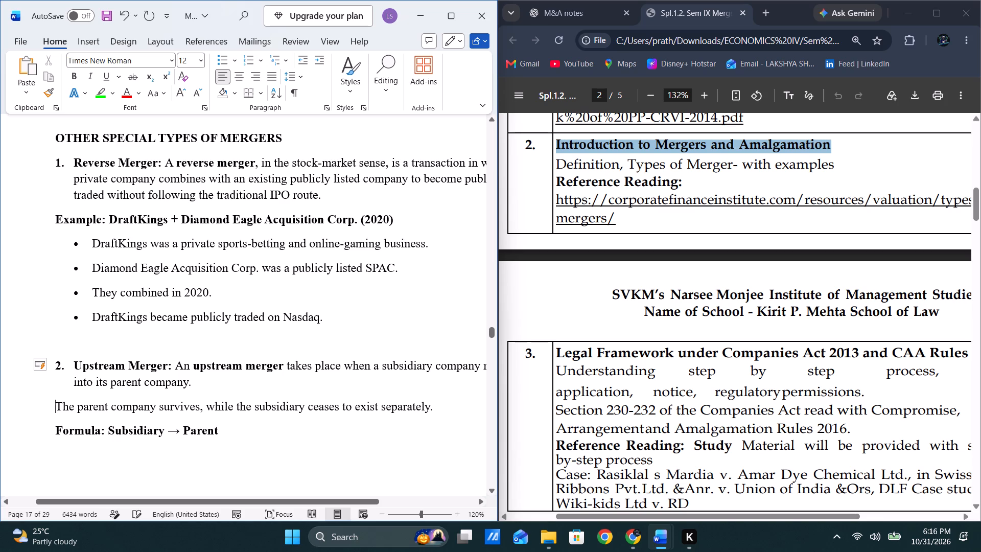
pyautogui.press('BackSpace')
pyautogui.press('space')
# Delete the "Formula: Subsidiary → Parent" line from the Upstream Merger section.
pyautogui.hscroll(-1, 219, 389)
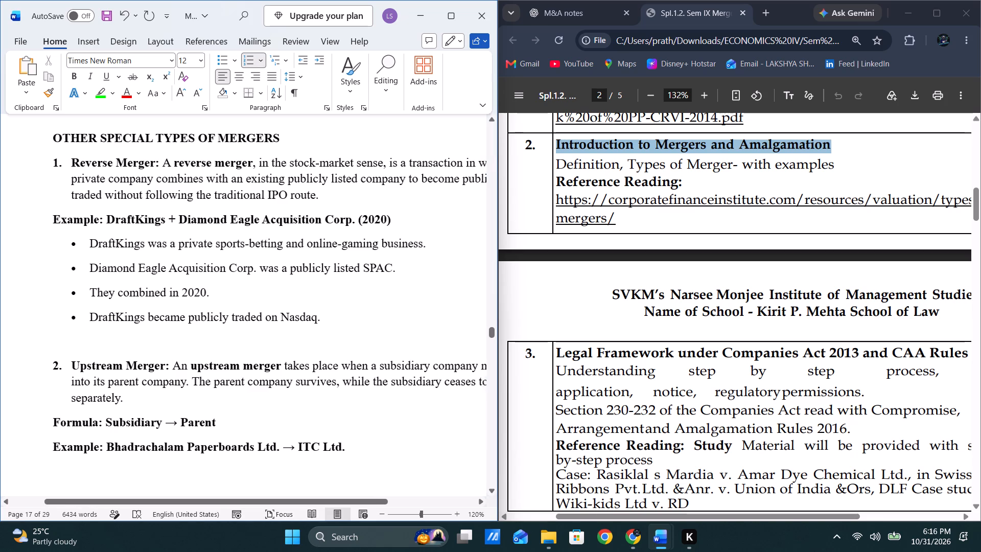
pyautogui.hscroll(-1, 219, 389)
pyautogui.scroll(-1, 219, 389)
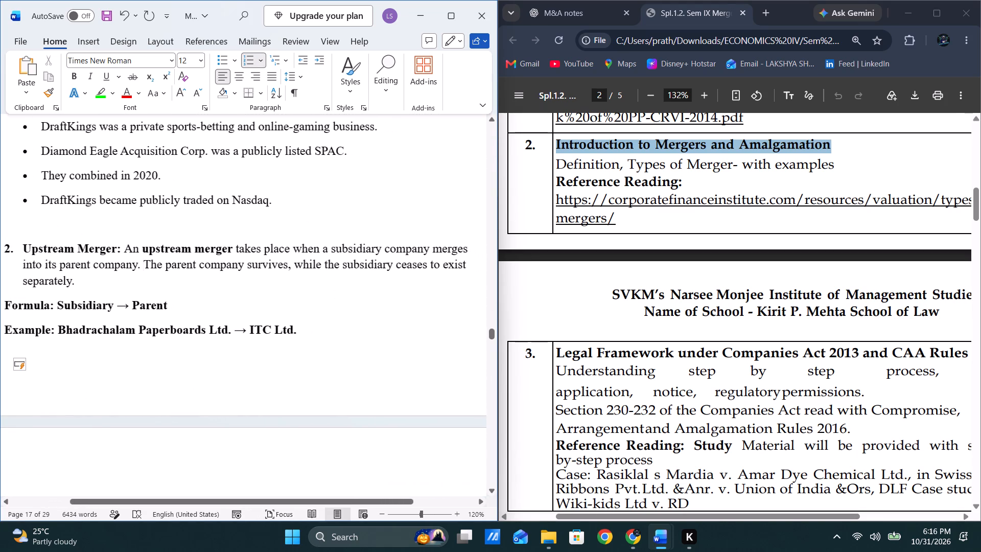
pyautogui.moveTo(30, 307); pyautogui.dragTo(37, 305)
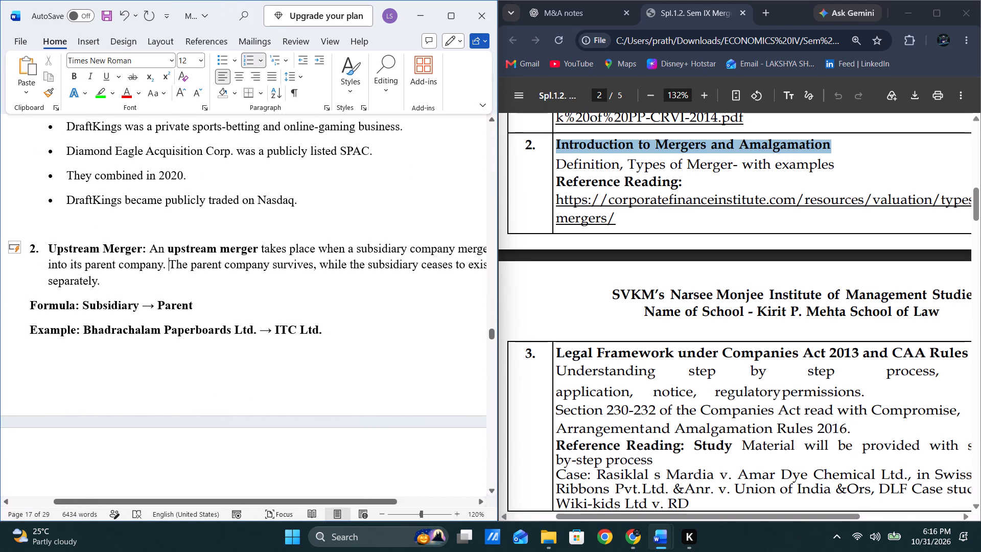
pyautogui.moveTo(37, 305); pyautogui.dragTo(235, 300)
pyautogui.press('BackSpace')
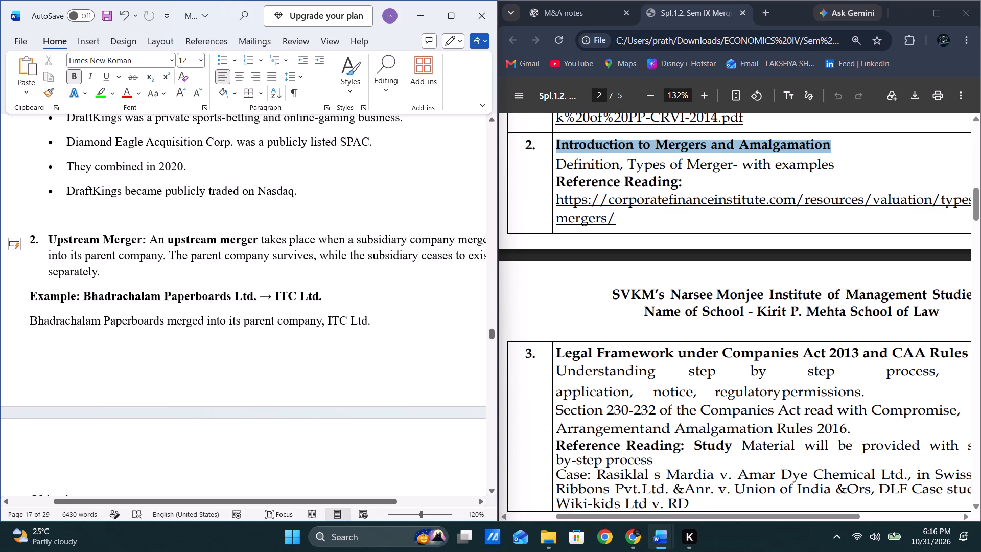
# Delete the upstream memory trick line and the number 14 before Downstream Merger, leaving a blank line above that heading.
pyautogui.scroll(-2, 293, 354)
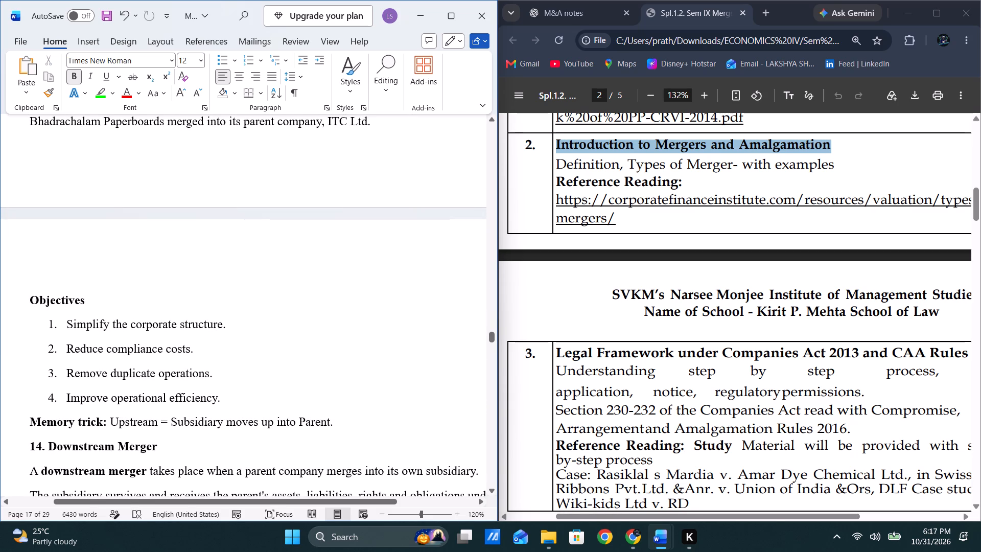
pyautogui.moveTo(30, 421); pyautogui.dragTo(49, 444)
pyautogui.press('BackSpace')
pyautogui.press('Return')
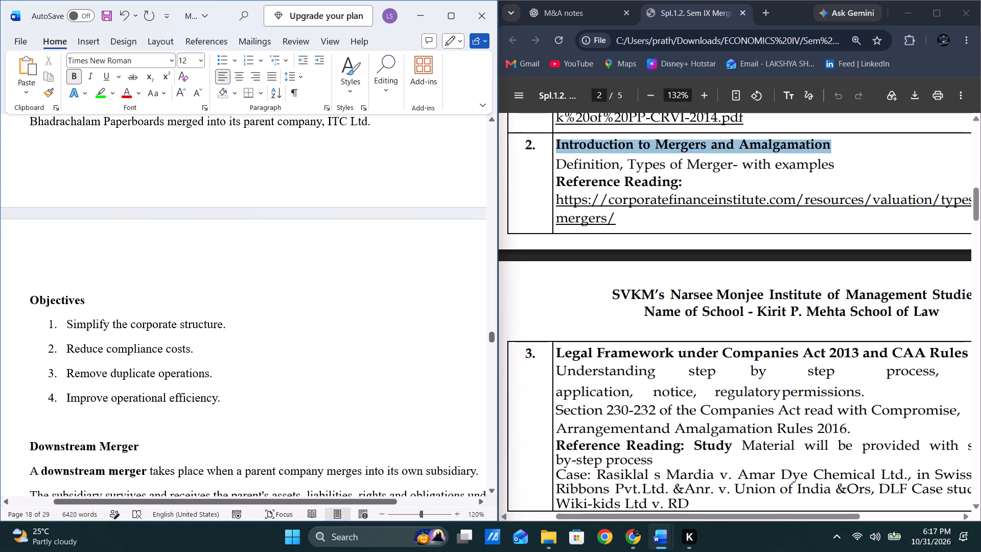
# Number the Downstream Merger heading as item 3 and run its definition onto the same line after a colon and space.
pyautogui.click(245, 62)
pyautogui.scroll(-1, 182, 308)
pyautogui.press('Down')
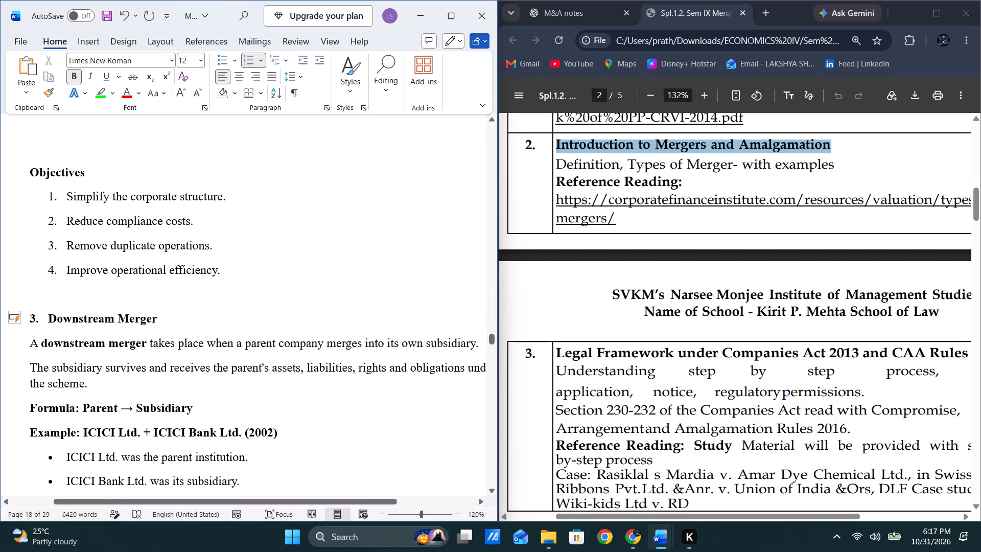
pyautogui.press('Left')
pyautogui.press('Left')
pyautogui.press('Left')
pyautogui.press('BackSpace')
pyautogui.hotkey('shift', '"')
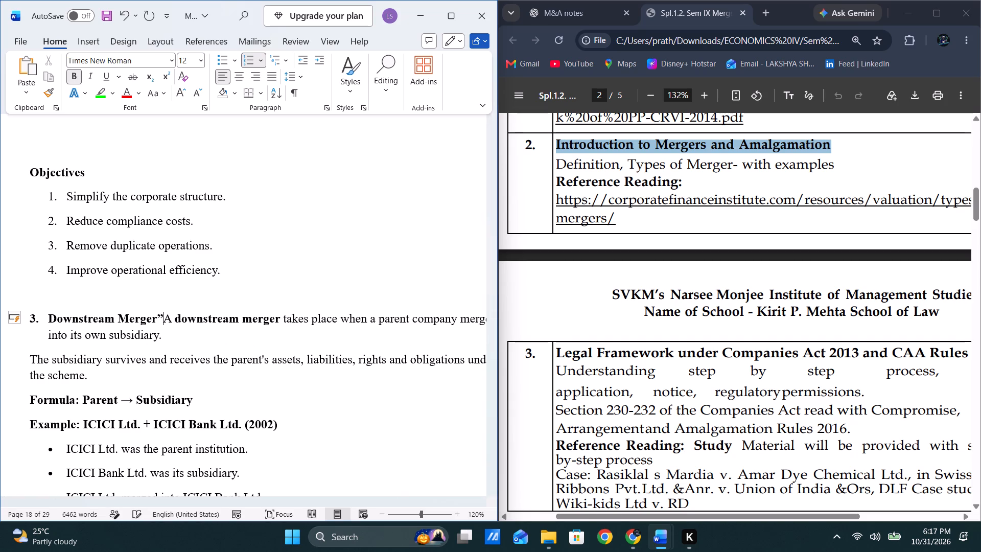
pyautogui.press('BackSpace')
pyautogui.write(':')
pyautogui.press('space')
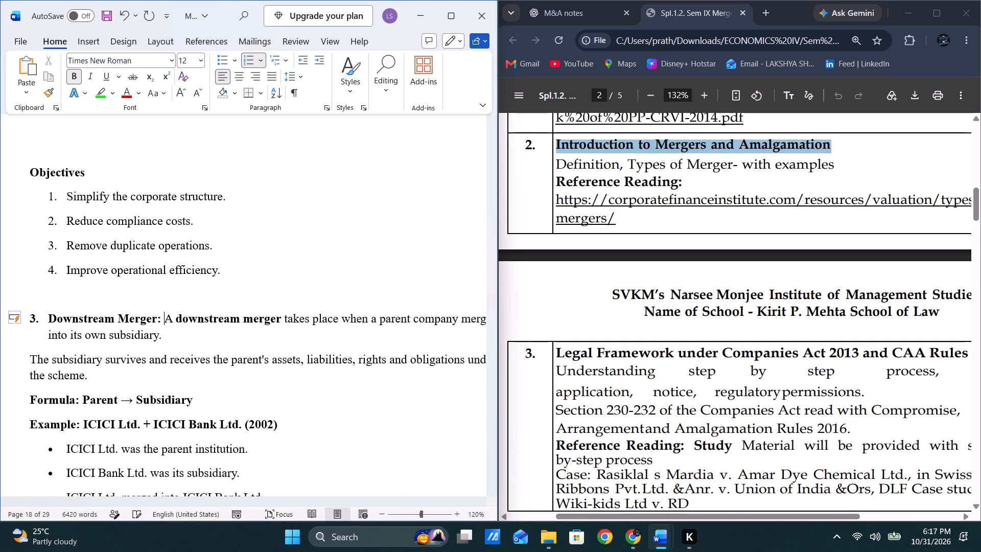
# Join the paragraph about the subsidiary surviving and receiving the parent's assets to the Downstream Merger definition.
pyautogui.hscroll(-1, 296, 359)
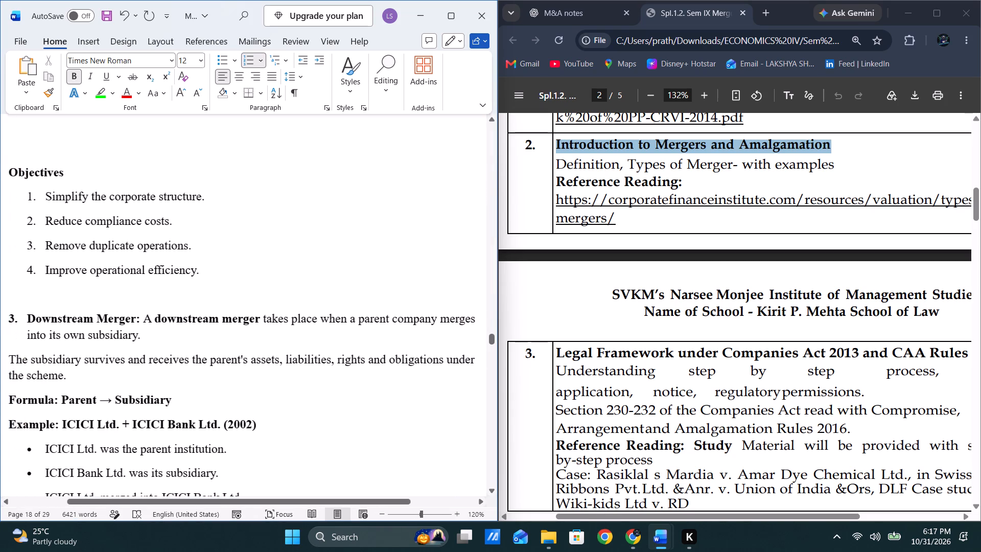
pyautogui.hscroll(-1, 296, 359)
pyautogui.click(12, 360)
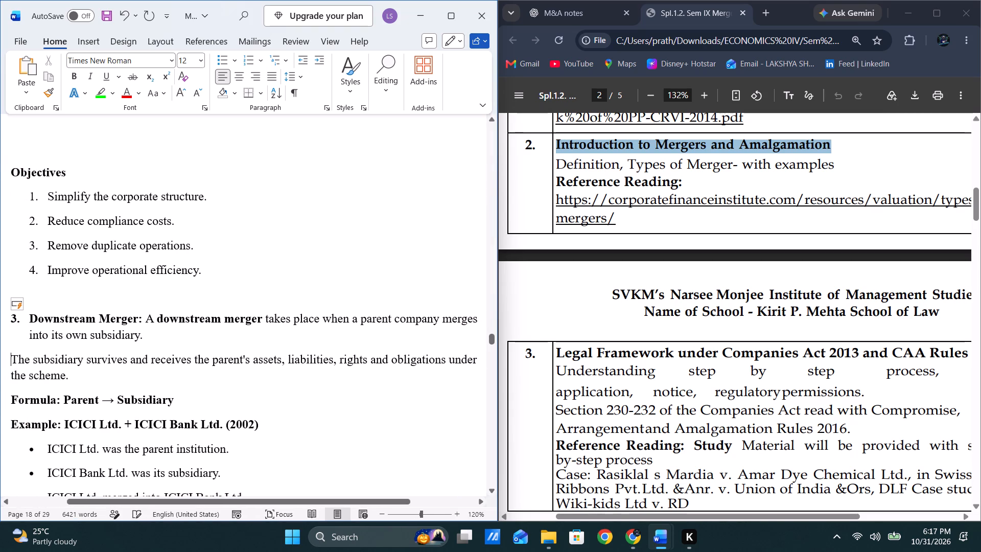
pyautogui.press('BackSpace')
pyautogui.press('space')
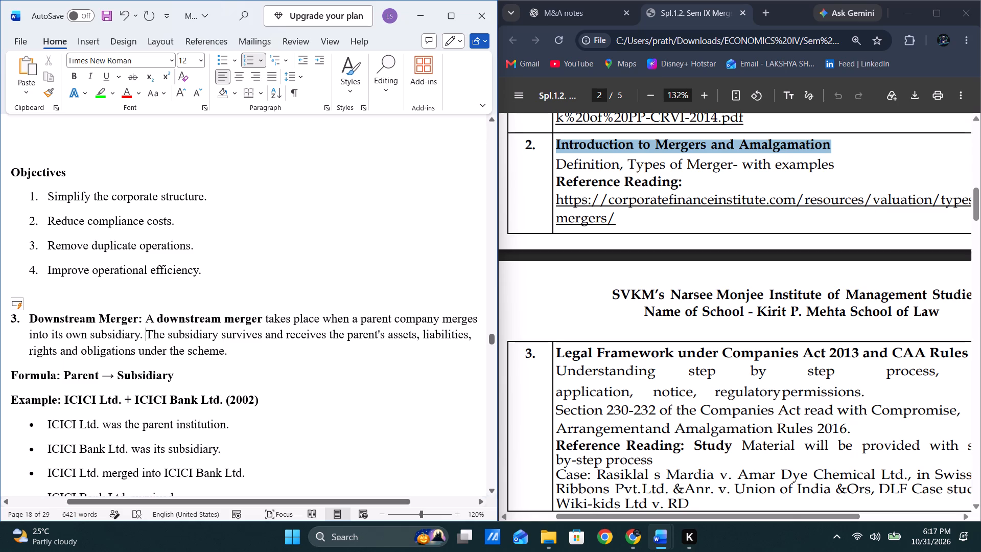
# Delete the "Formula: Parent → Subsidiary" line from the Downstream Merger section.
pyautogui.scroll(-1, 221, 350)
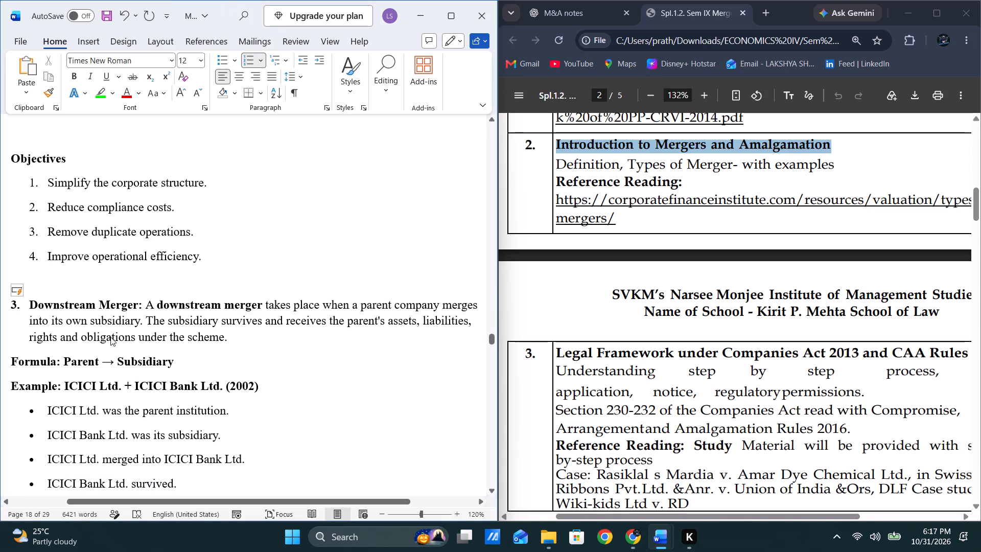
pyautogui.scroll(-1, 109, 359)
pyautogui.moveTo(9, 291); pyautogui.dragTo(201, 287)
pyautogui.press('BackSpace')
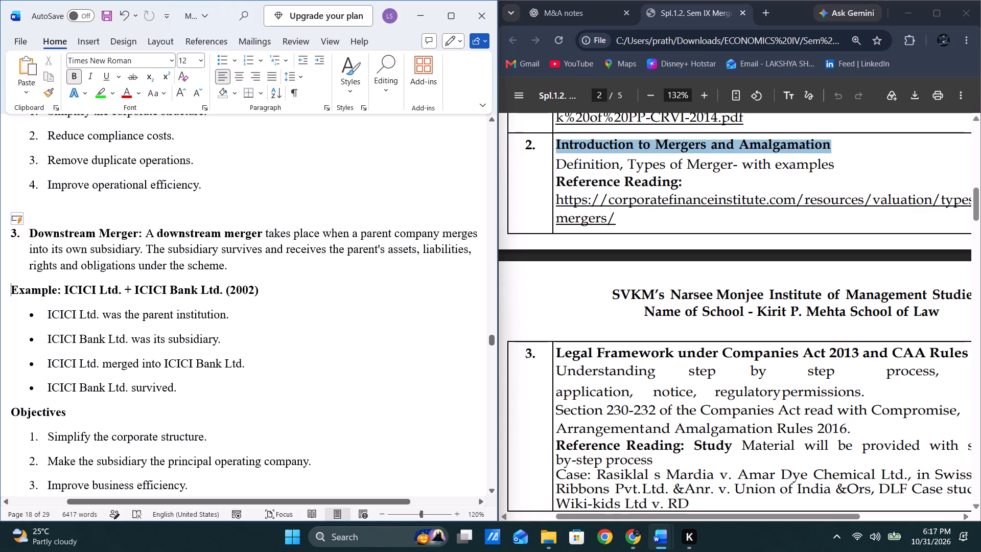
# Delete everything from the downstream memory trick through "PART 5 –", including the comparison table, leaving a blank line above DEMERGER.
pyautogui.scroll(-1, 228, 382)
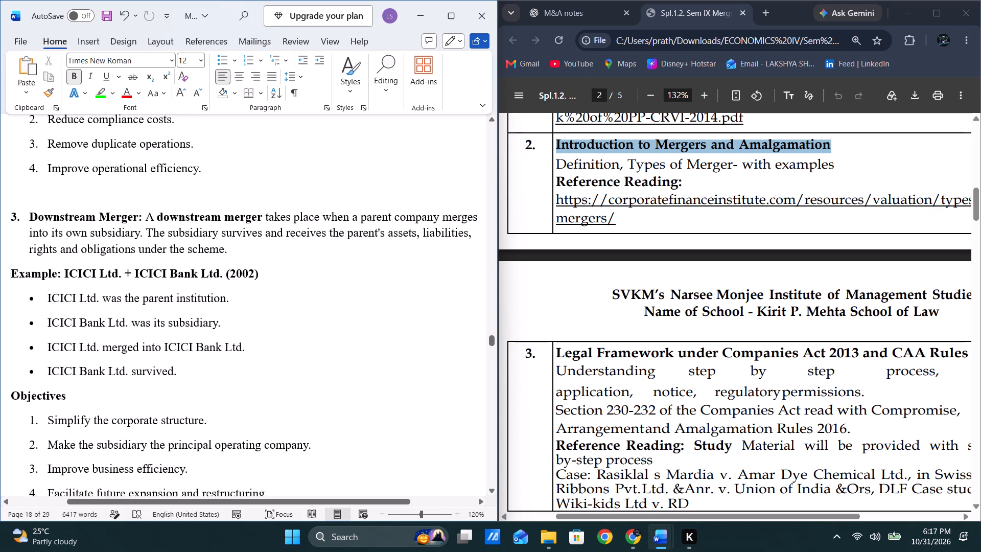
pyautogui.scroll(-1, 163, 392)
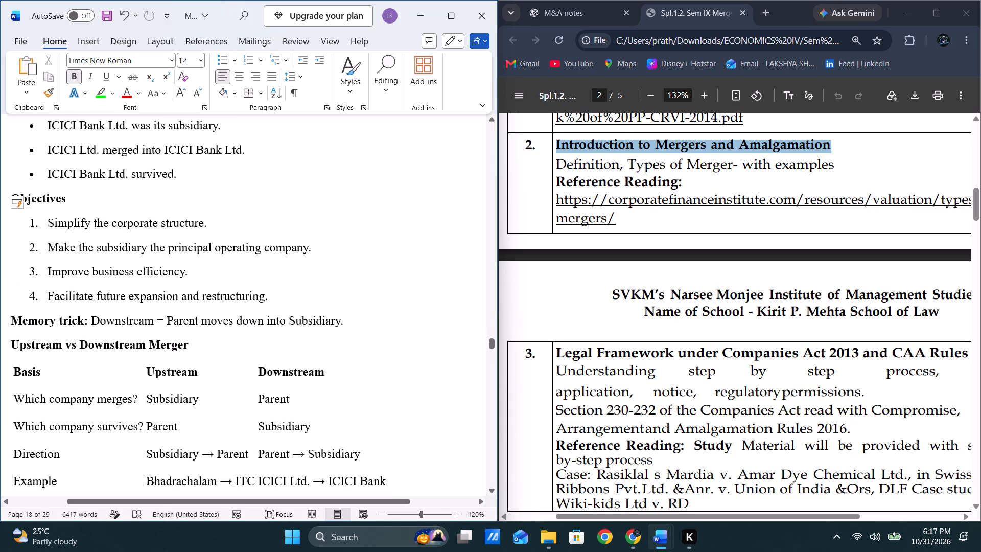
pyautogui.moveTo(11, 319); pyautogui.dragTo(126, 449)
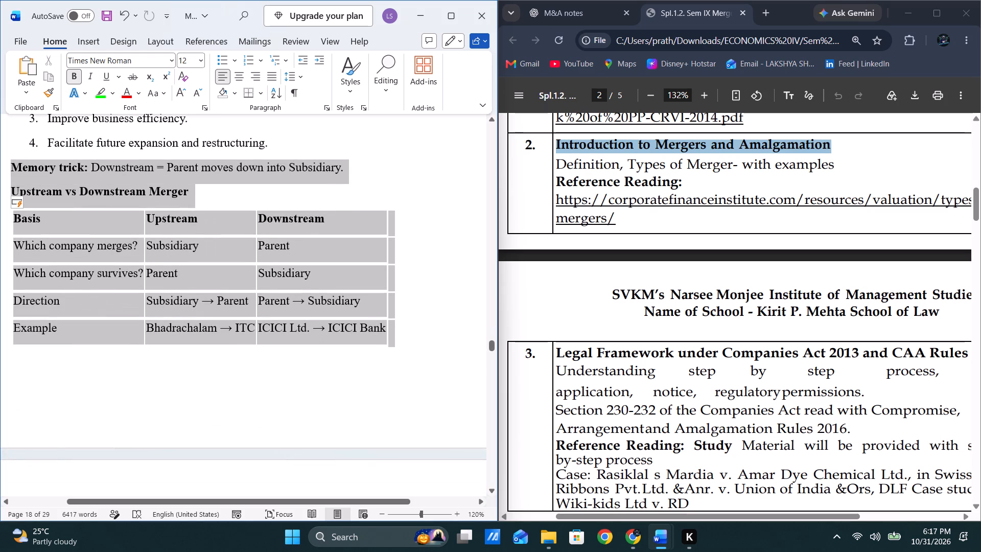
pyautogui.moveTo(126, 449); pyautogui.dragTo(134, 494)
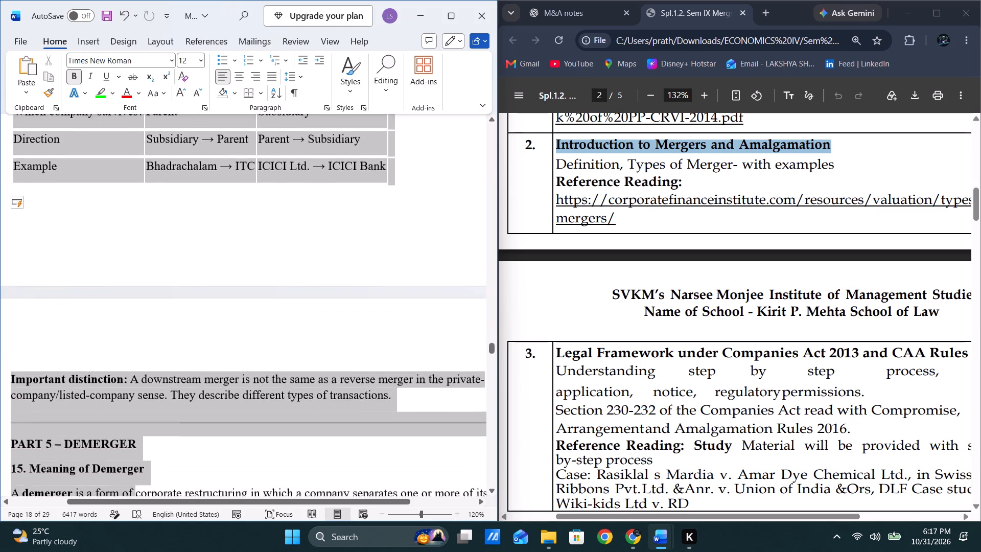
pyautogui.moveTo(134, 494); pyautogui.dragTo(64, 404)
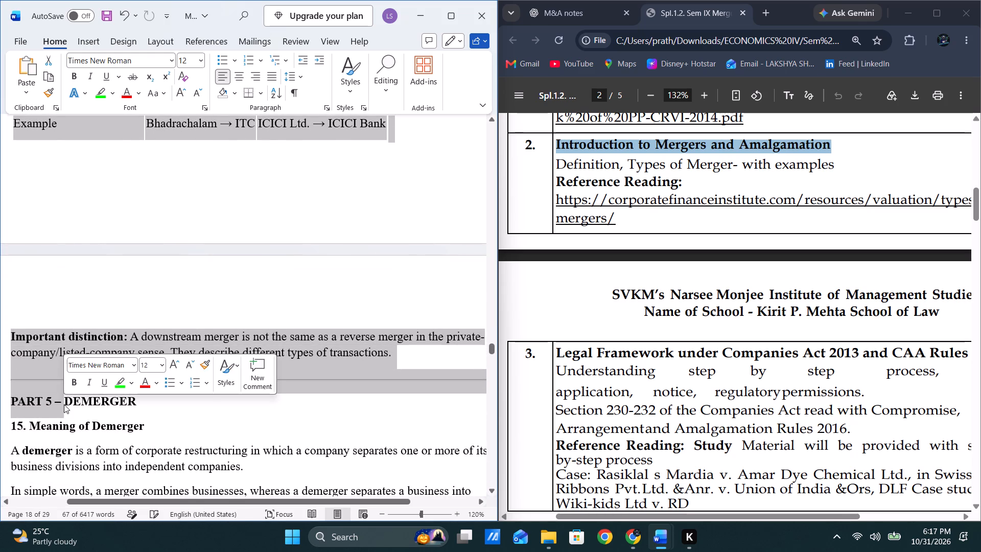
pyautogui.press('BackSpace')
pyautogui.press('Return')
# Delete the "15. Meaning of Demerger" subheading under the DEMERGER heading.
pyautogui.scroll(3, 64, 404)
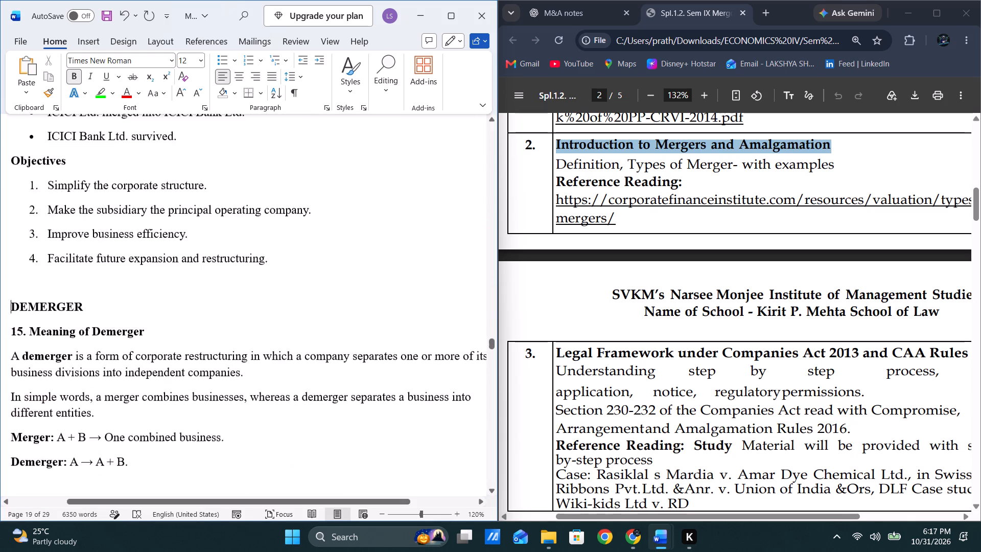
pyautogui.scroll(2, 64, 404)
pyautogui.scroll(-1, 64, 404)
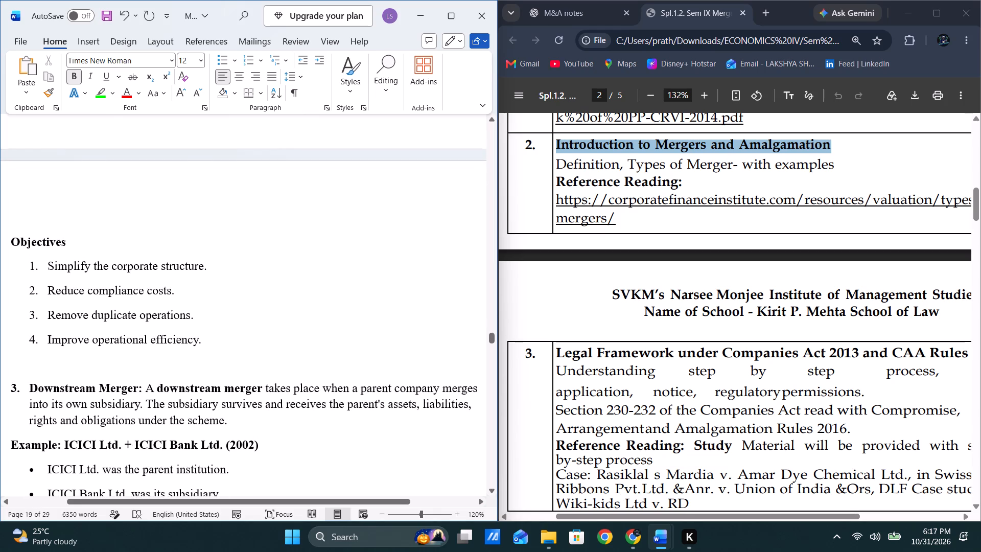
pyautogui.scroll(-2, 64, 404)
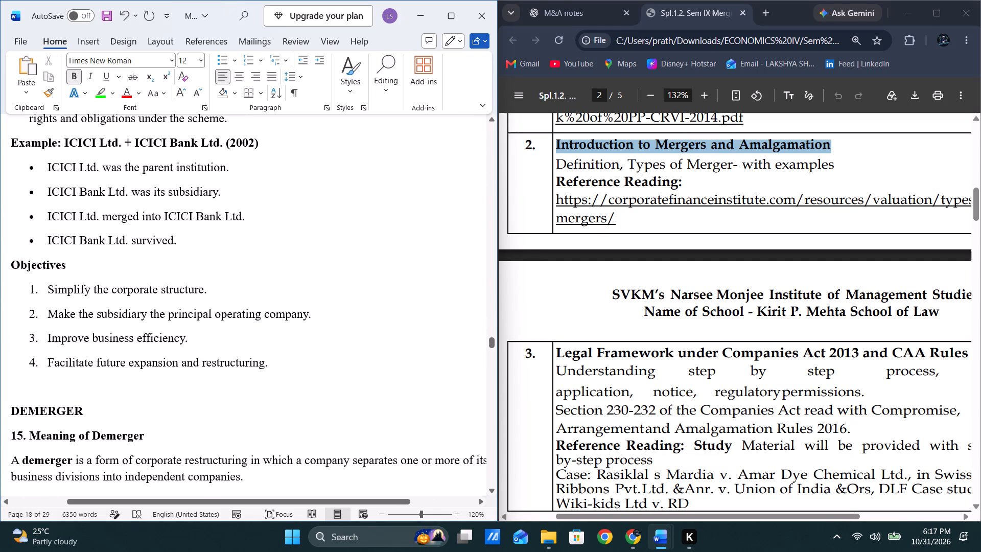
pyautogui.moveTo(179, 439); pyautogui.dragTo(34, 452)
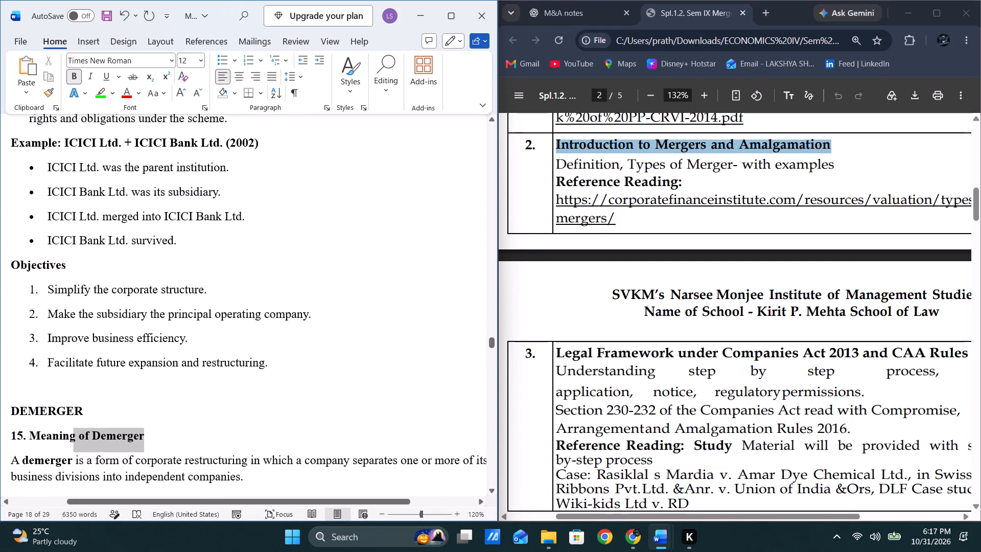
pyautogui.moveTo(34, 452); pyautogui.dragTo(2, 450)
pyautogui.press('BackSpace')
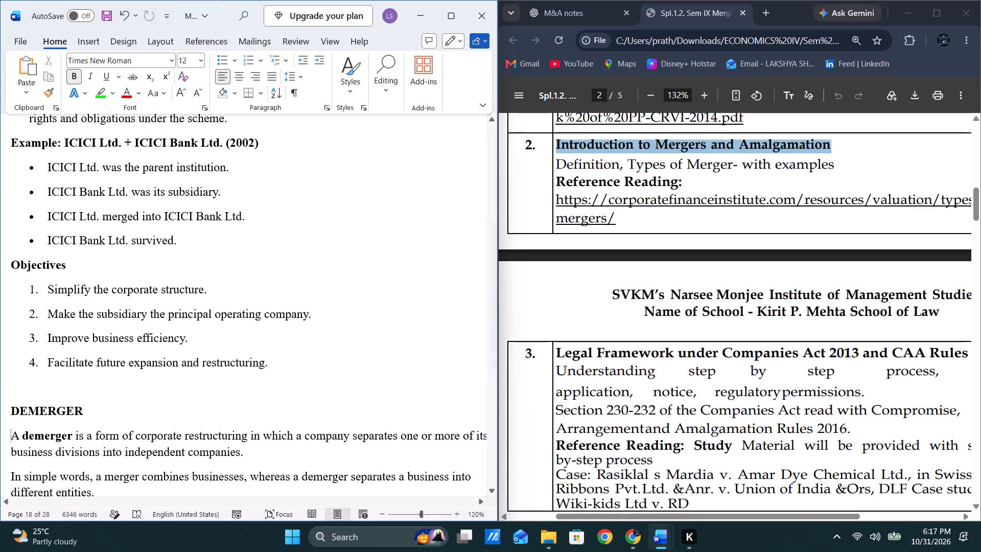
pyautogui.scroll(-1, 145, 429)
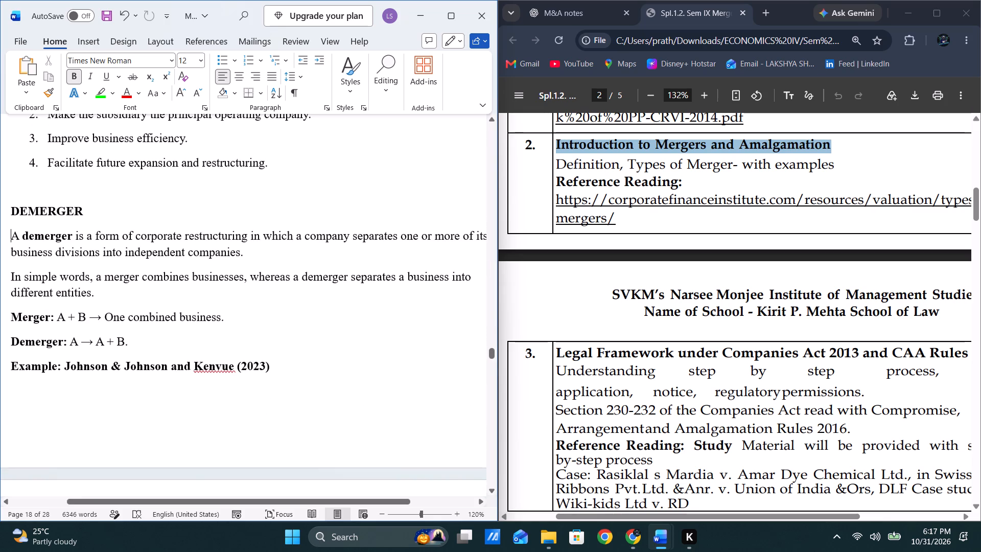
# Delete the "In simple words" paragraph contrasting a merger with a demerger from the DEMERGER section.
pyautogui.moveTo(109, 295); pyautogui.dragTo(30, 284)
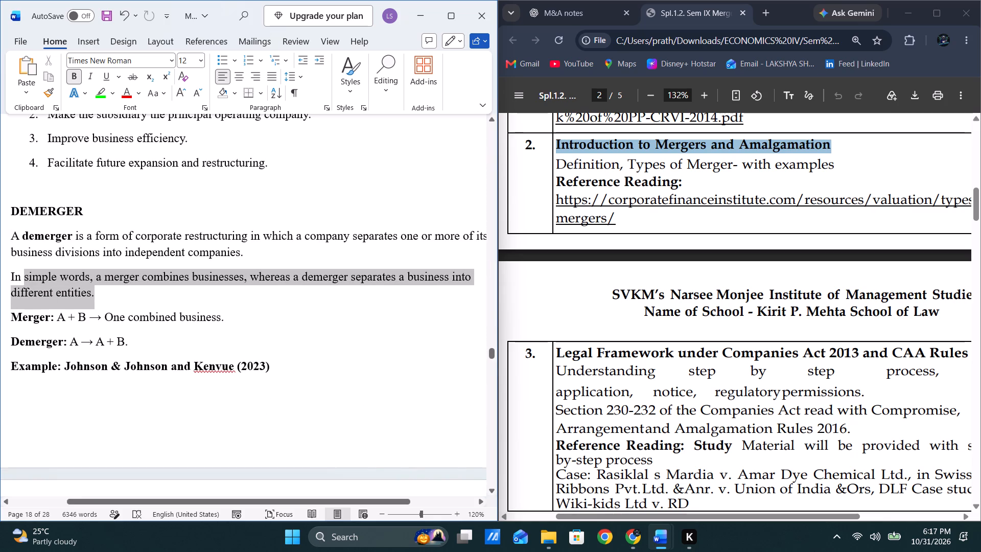
pyautogui.moveTo(30, 284); pyautogui.dragTo(11, 281)
pyautogui.press('BackSpace')
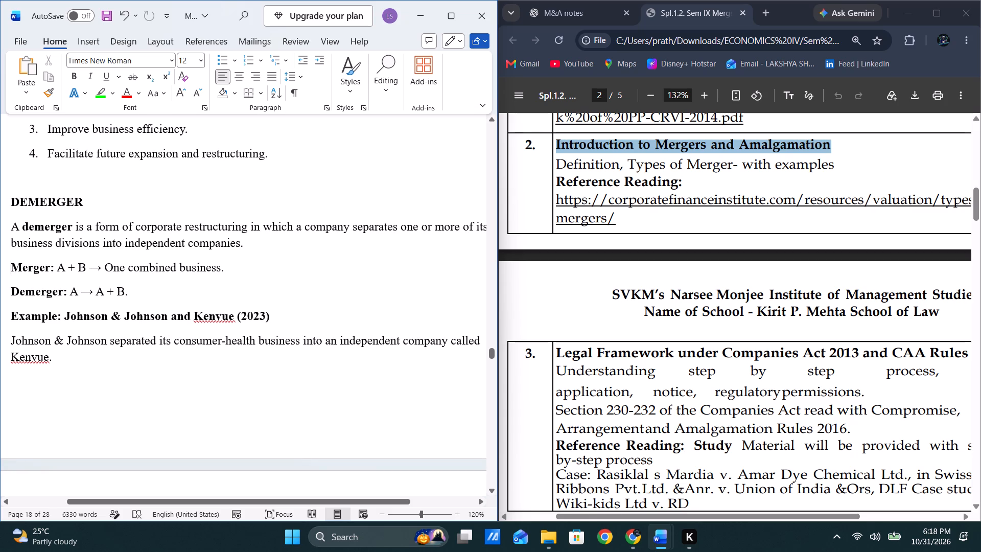
# Insert a blank line above the "Advantages" subheading, after the objectives of demerger list.
pyautogui.hscroll(1, 315, 369)
pyautogui.scroll(-2, 228, 377)
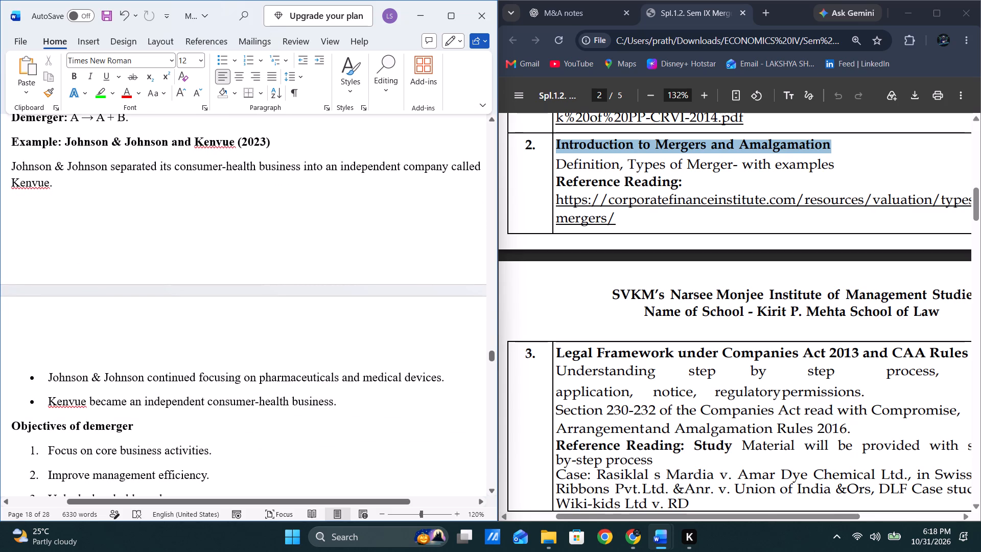
pyautogui.scroll(1, 217, 413)
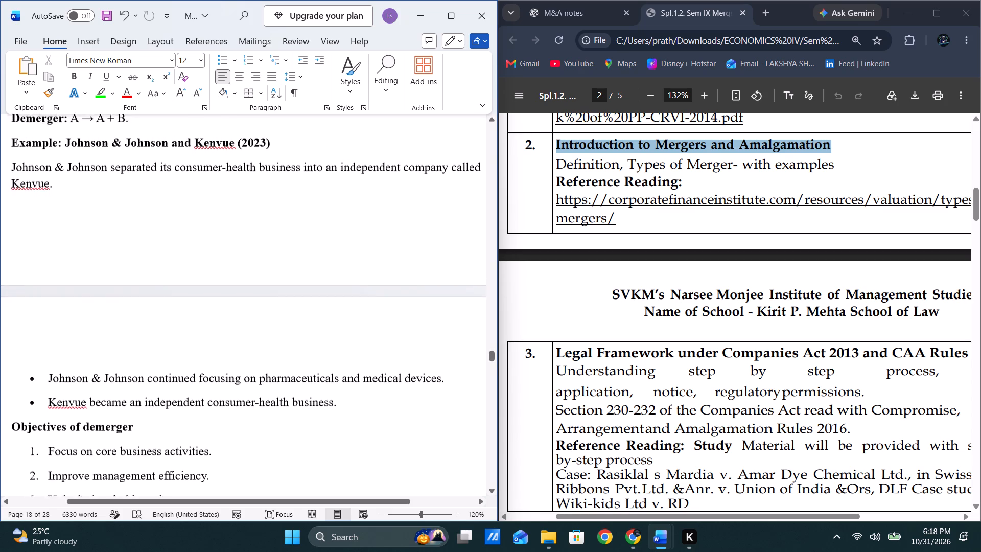
pyautogui.scroll(1, 217, 413)
pyautogui.scroll(-2, 217, 413)
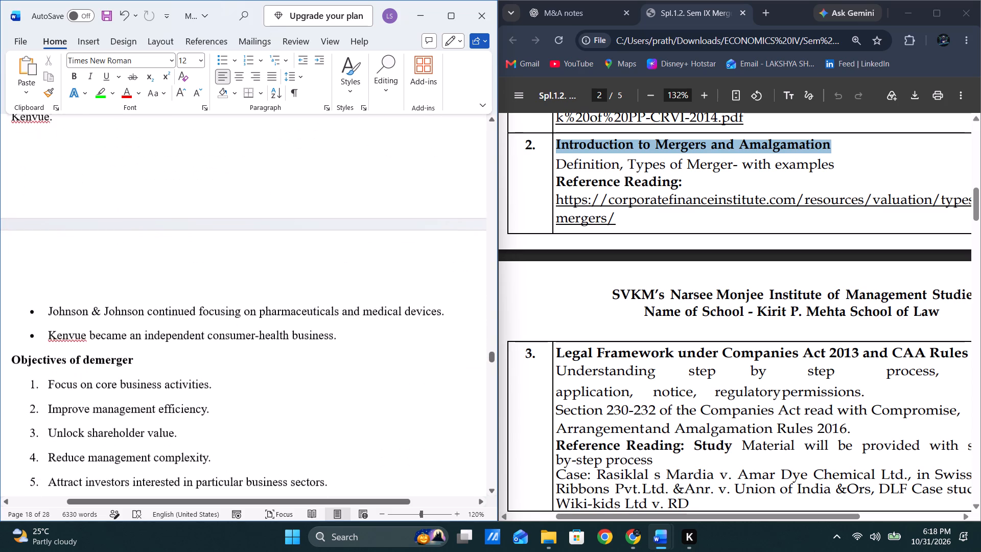
pyautogui.scroll(-2, 217, 413)
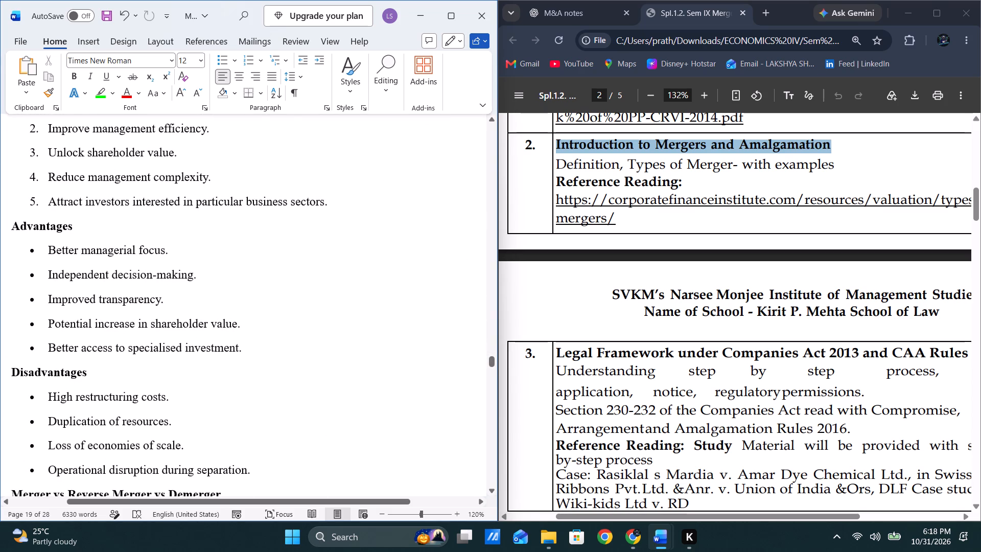
pyautogui.scroll(1, 141, 303)
pyautogui.click(12, 329)
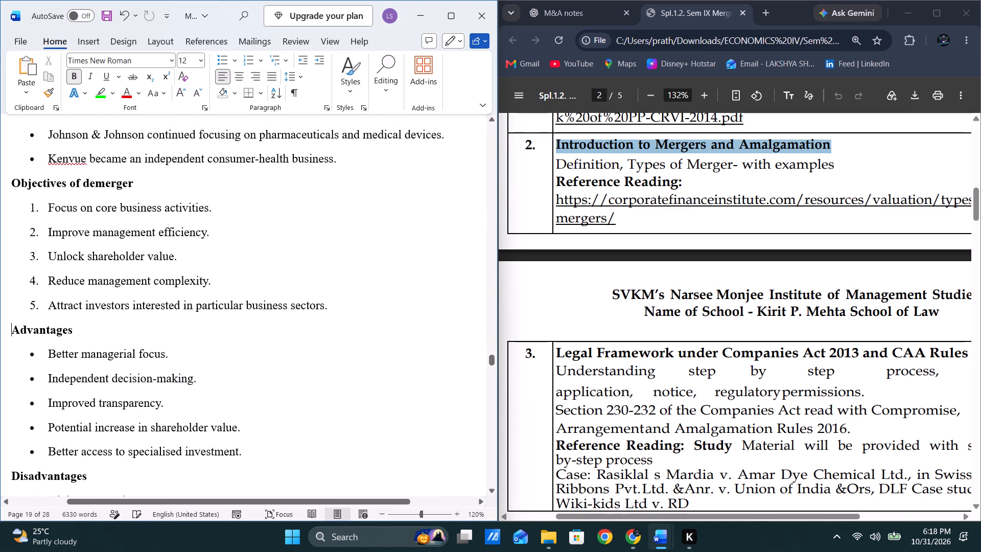
pyautogui.press('\\')
pyautogui.press('BackSpace')
pyautogui.press('Return')
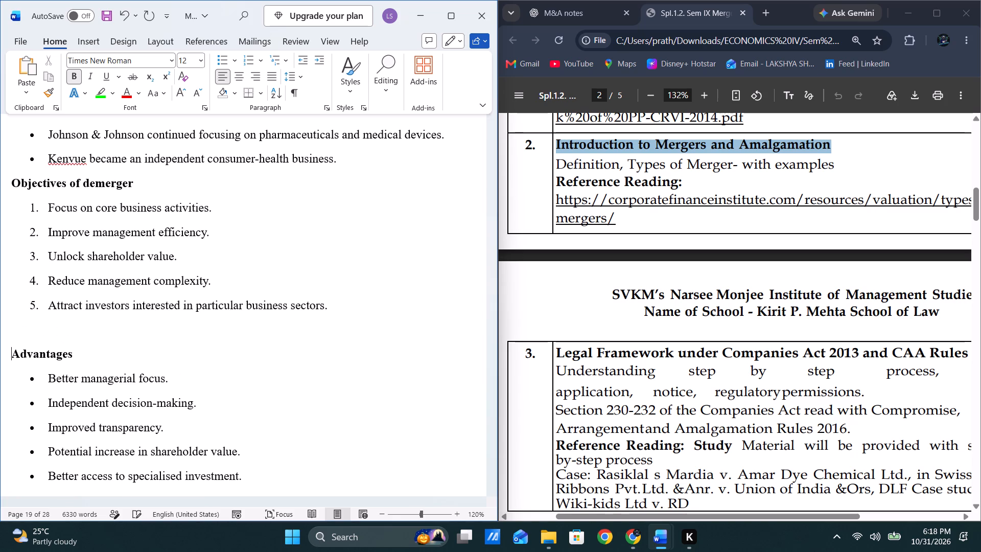
# Delete the "Merger vs Reverse Merger vs Demerger" title above the comparison table, keeping an empty line there.
pyautogui.scroll(-1, 12, 329)
pyautogui.scroll(-1, 47, 362)
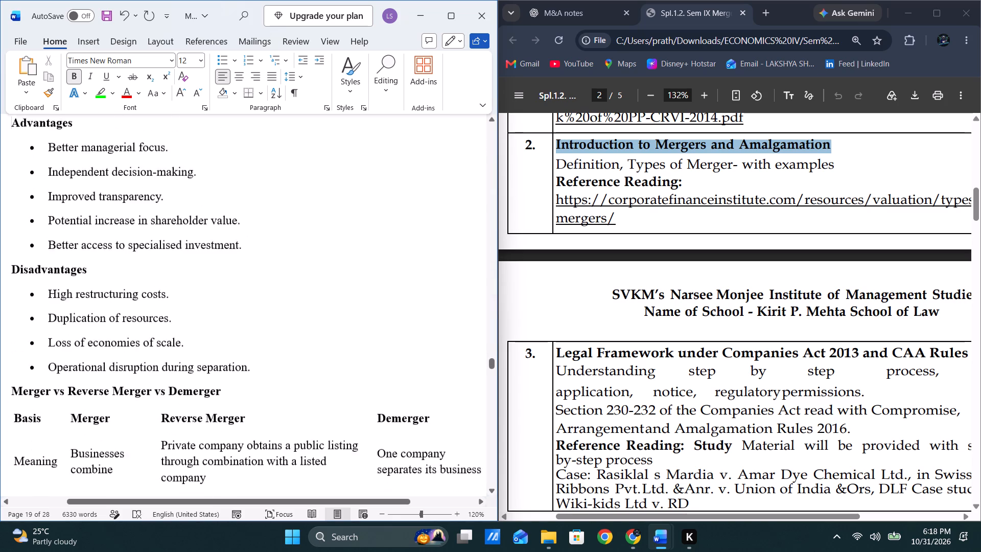
pyautogui.scroll(-1, 47, 362)
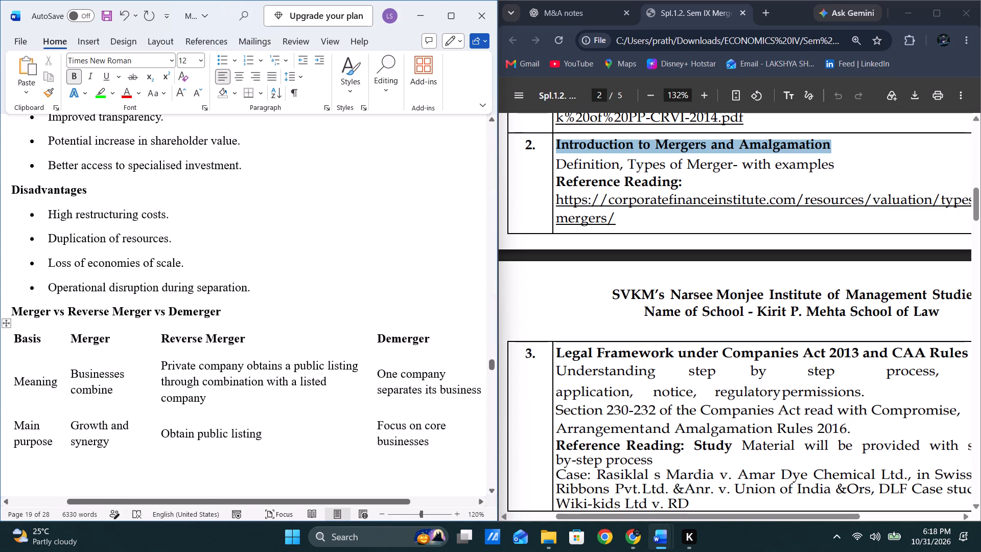
pyautogui.moveTo(12, 311); pyautogui.dragTo(229, 305)
pyautogui.press('BackSpace')
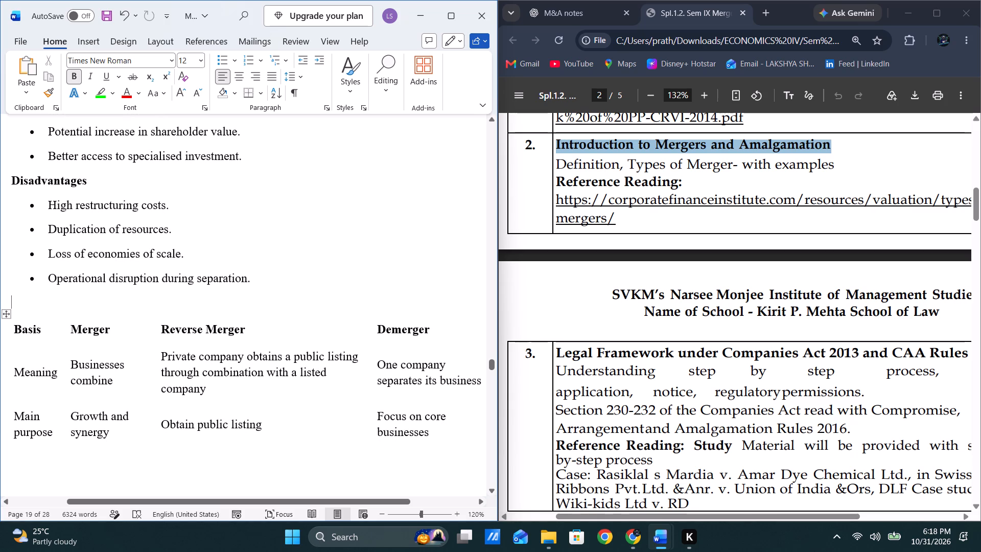
# Remove the divider line and "PART 6 – INTRODUCTION TO" so the heading reads AMALGAMATION, with a blank line above it.
pyautogui.scroll(-1, 307, 410)
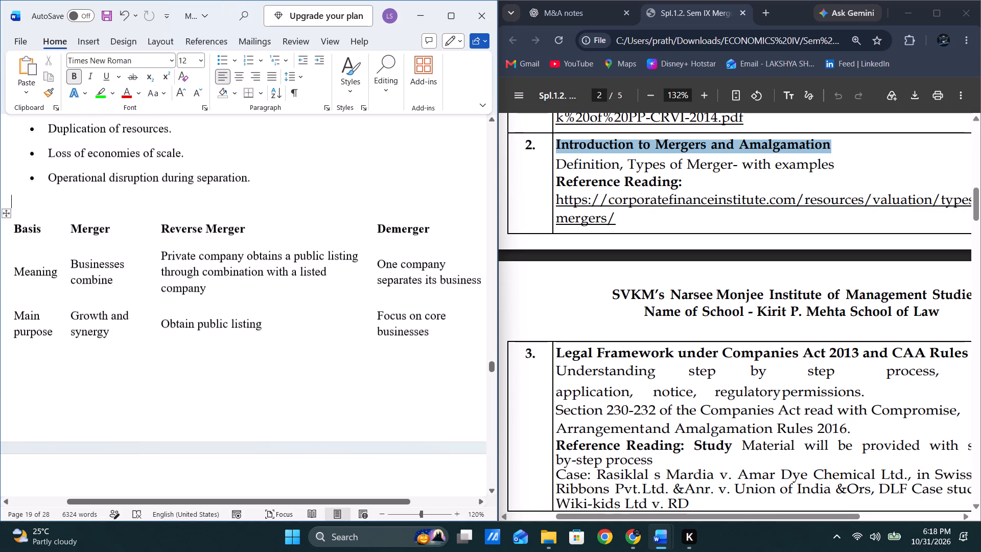
pyautogui.scroll(-1, 228, 326)
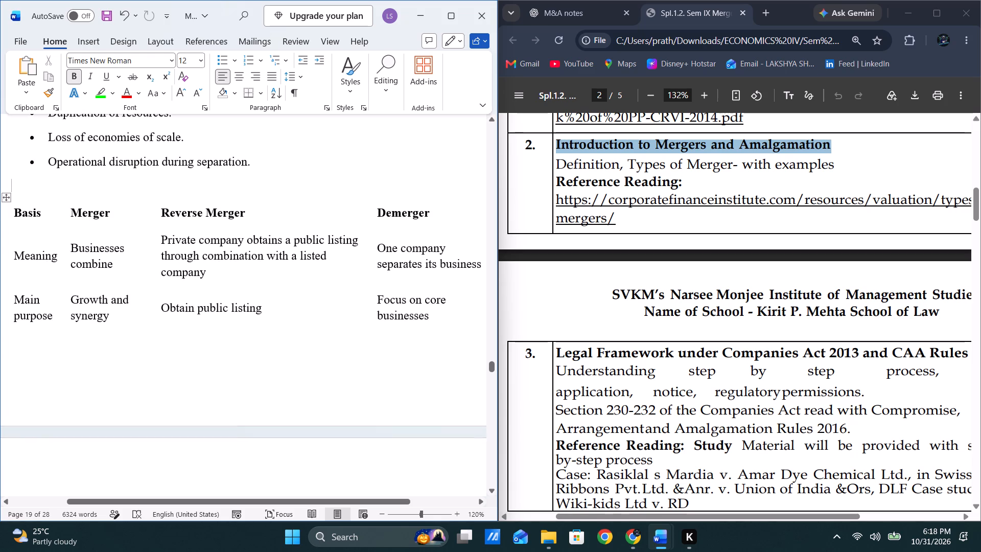
pyautogui.scroll(-1, 228, 326)
pyautogui.scroll(-2, 313, 371)
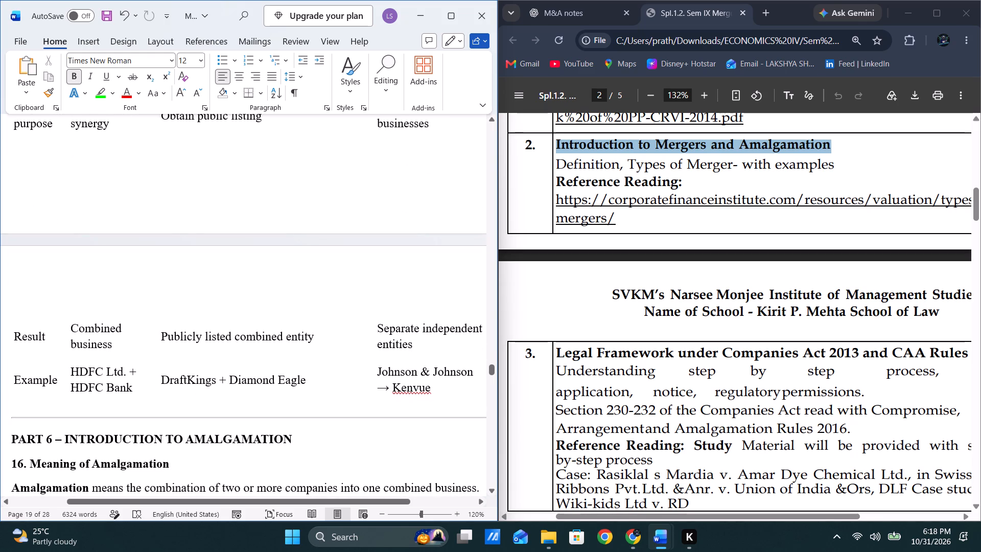
pyautogui.scroll(-2, 396, 359)
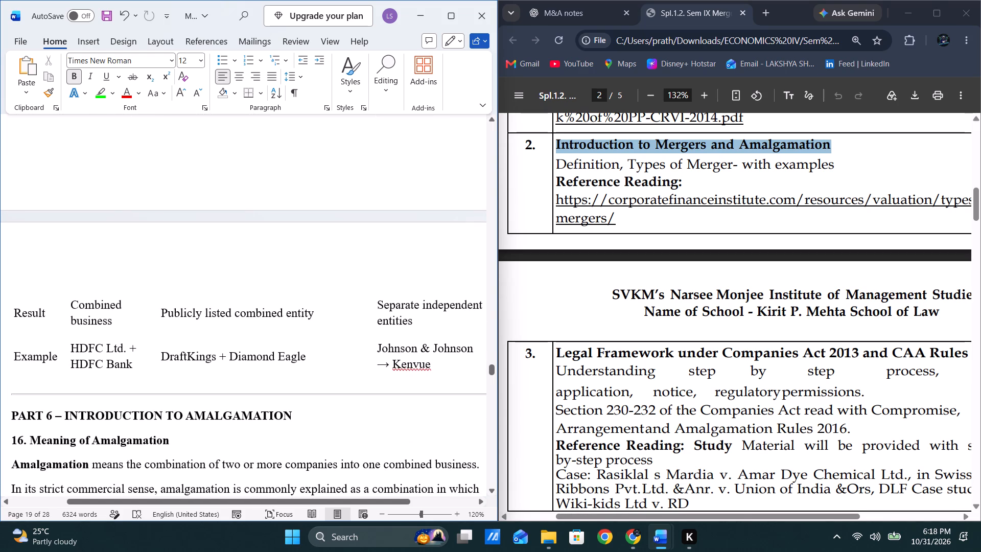
pyautogui.scroll(-1, 179, 381)
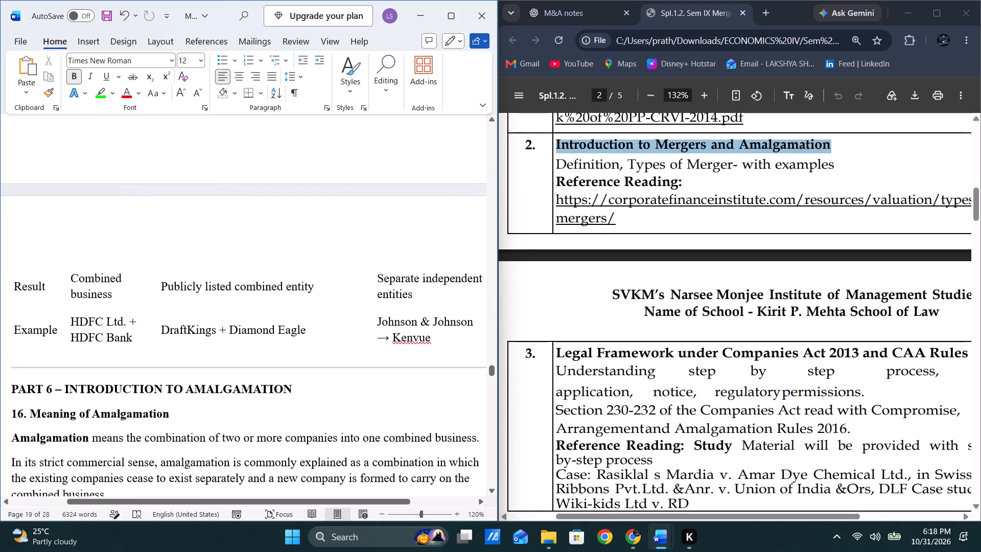
pyautogui.scroll(-1, 179, 381)
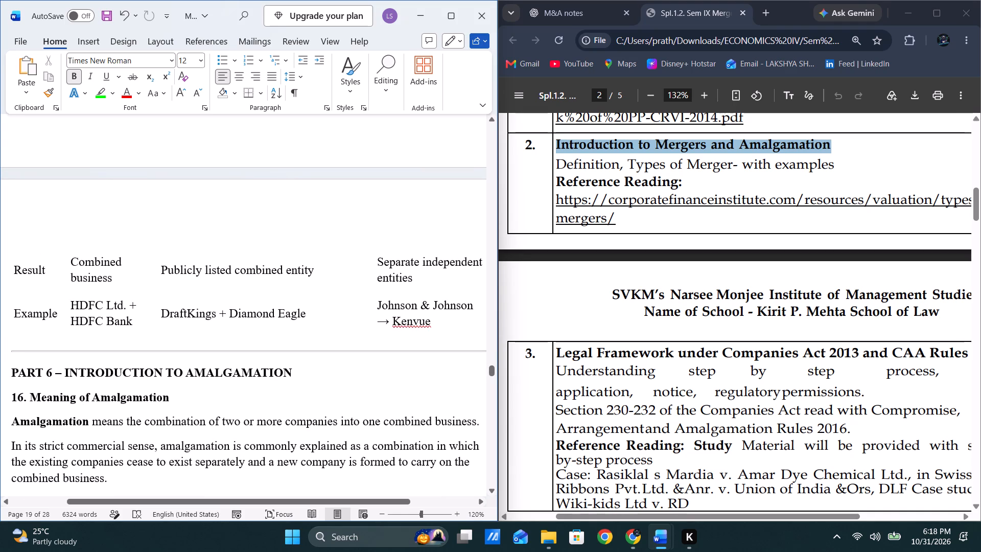
pyautogui.moveTo(182, 375); pyautogui.dragTo(174, 359)
pyautogui.moveTo(174, 359); pyautogui.dragTo(173, 358)
pyautogui.press('BackSpace')
pyautogui.press('Return')
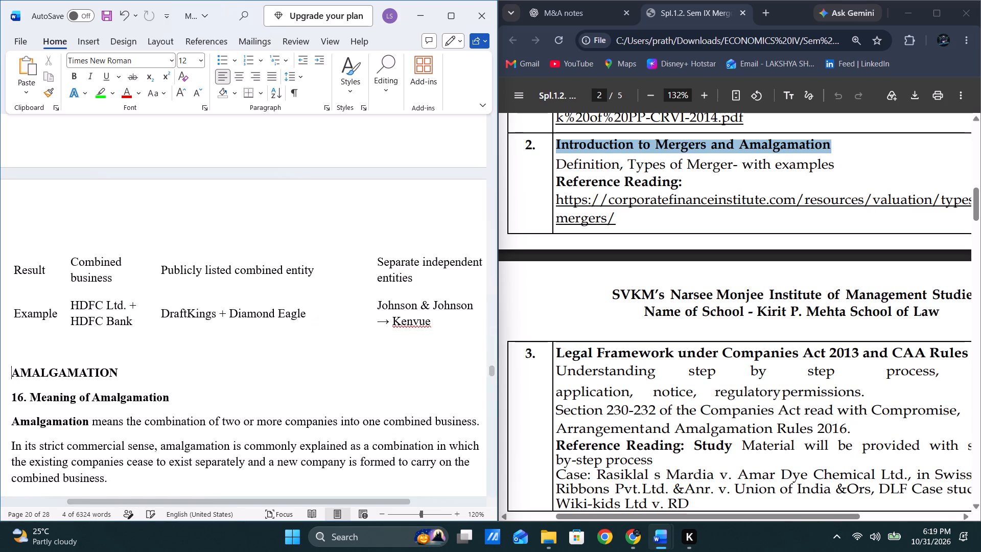
# Delete the "16. Meaning of Amalgamation" subheading under the AMALGAMATION heading.
pyautogui.moveTo(199, 402); pyautogui.dragTo(24, 408)
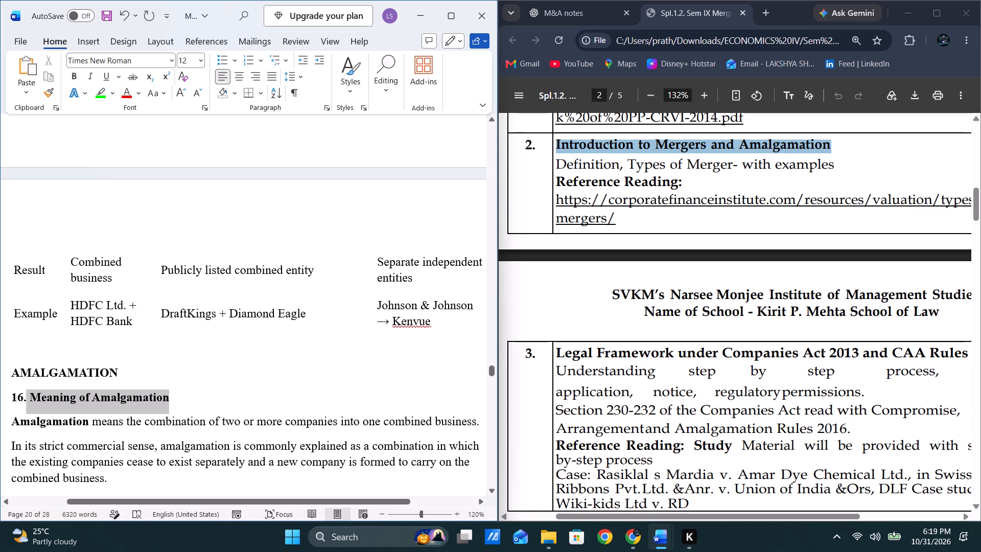
pyautogui.moveTo(24, 408); pyautogui.dragTo(14, 408)
pyautogui.press('BackSpace')
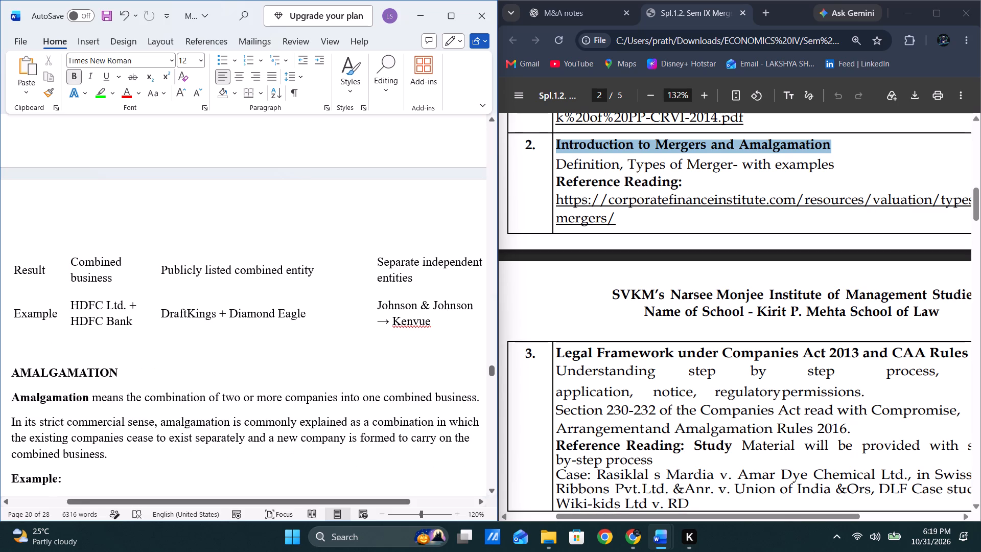
# Replace the amalgamation "Example:" label and its four Company A, B and C bullets with a blank line above "Merger vs Amalgamation – Important Concept".
pyautogui.scroll(-1, 298, 371)
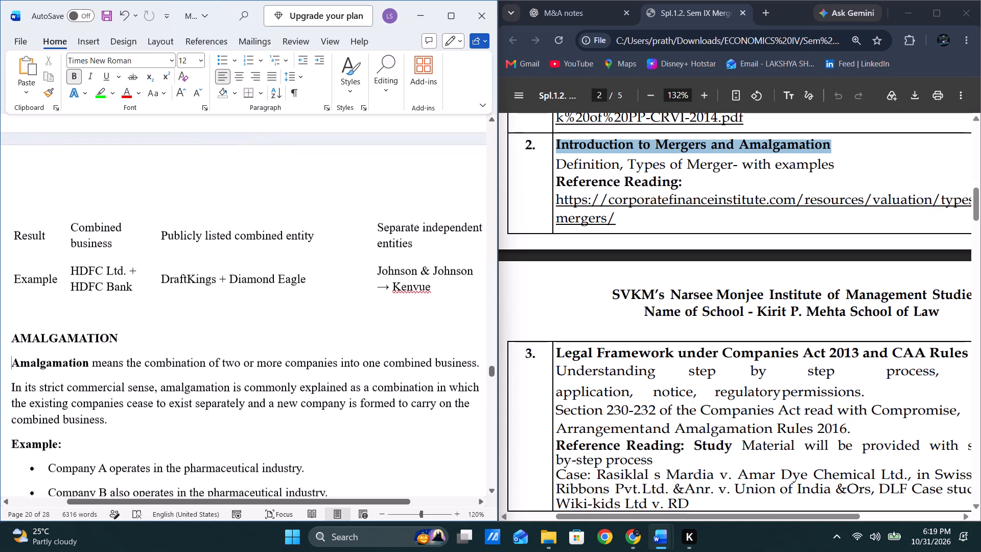
pyautogui.scroll(-1, 298, 371)
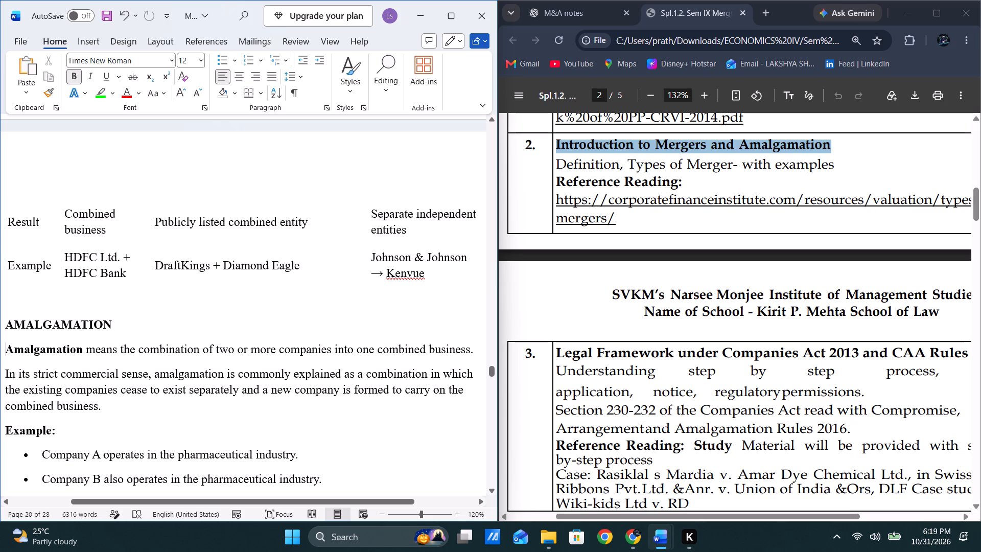
pyautogui.scroll(-1, 218, 422)
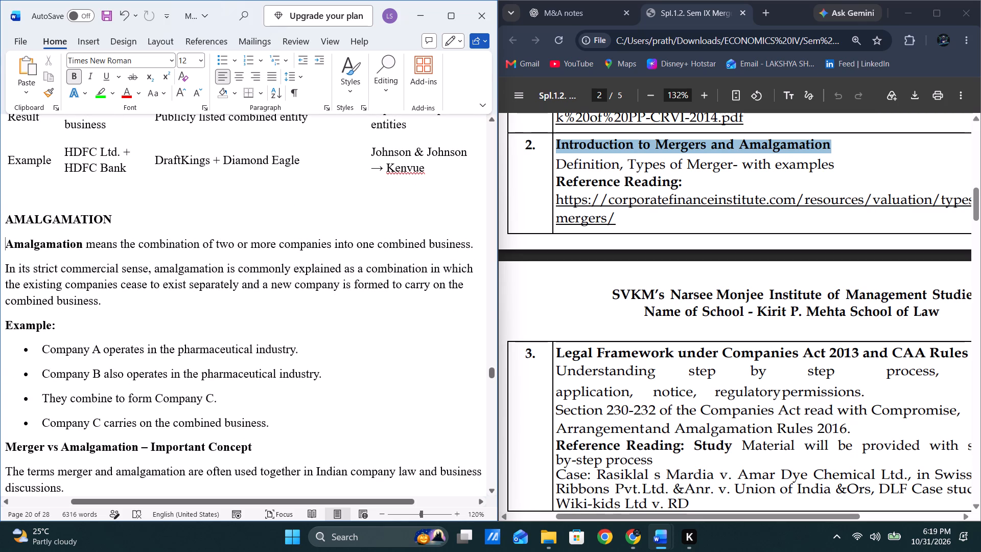
pyautogui.scroll(-1, 237, 402)
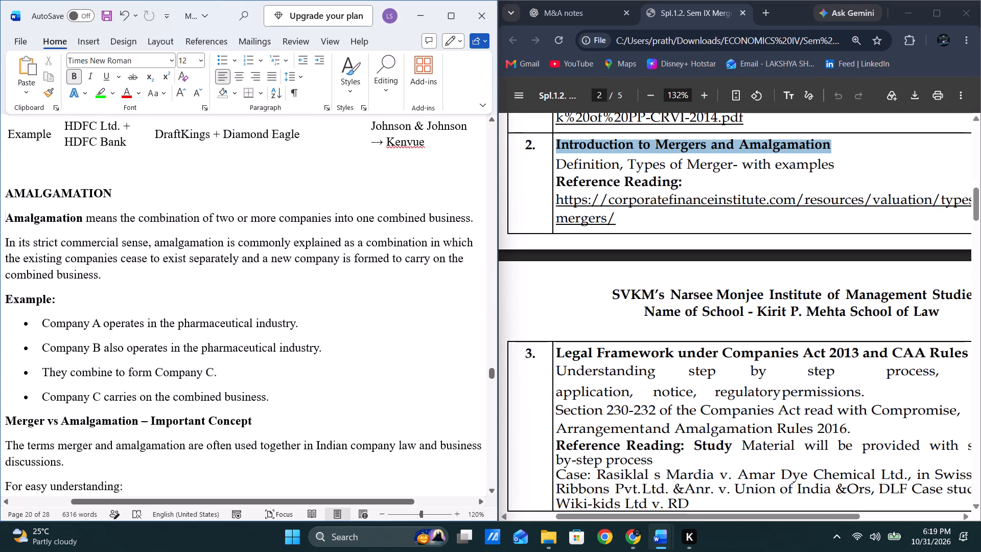
pyautogui.moveTo(279, 403); pyautogui.dragTo(41, 315)
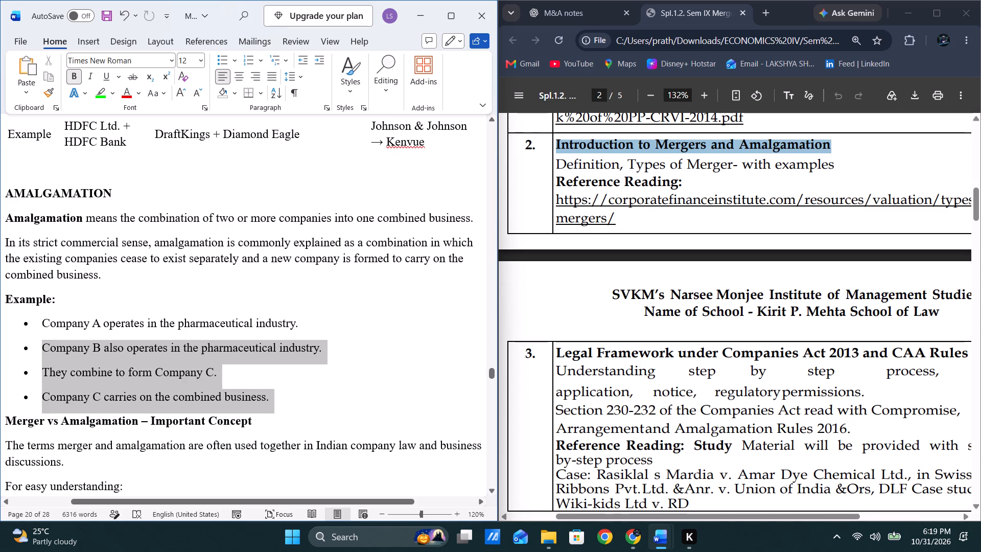
pyautogui.moveTo(41, 315); pyautogui.dragTo(27, 312)
pyautogui.press('BackSpace')
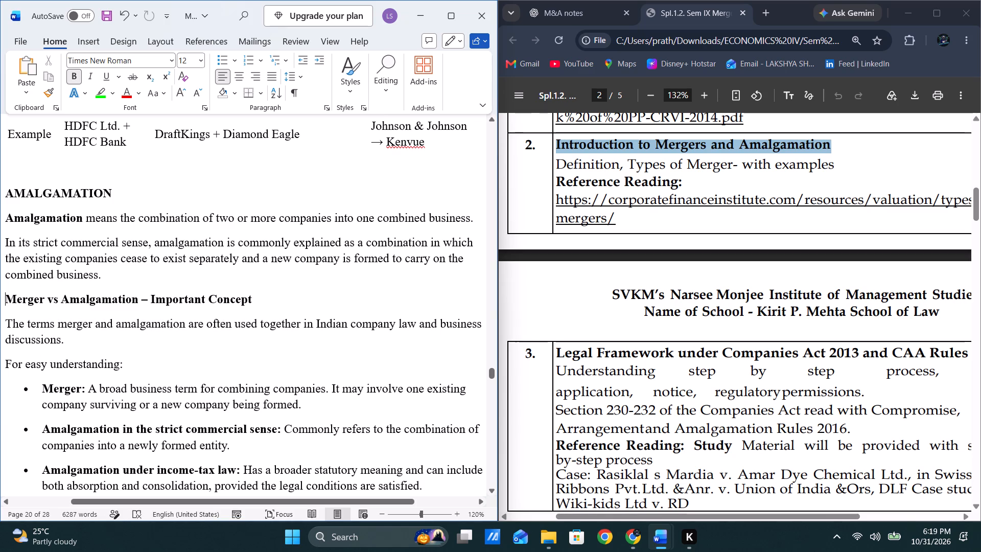
pyautogui.press('Return')
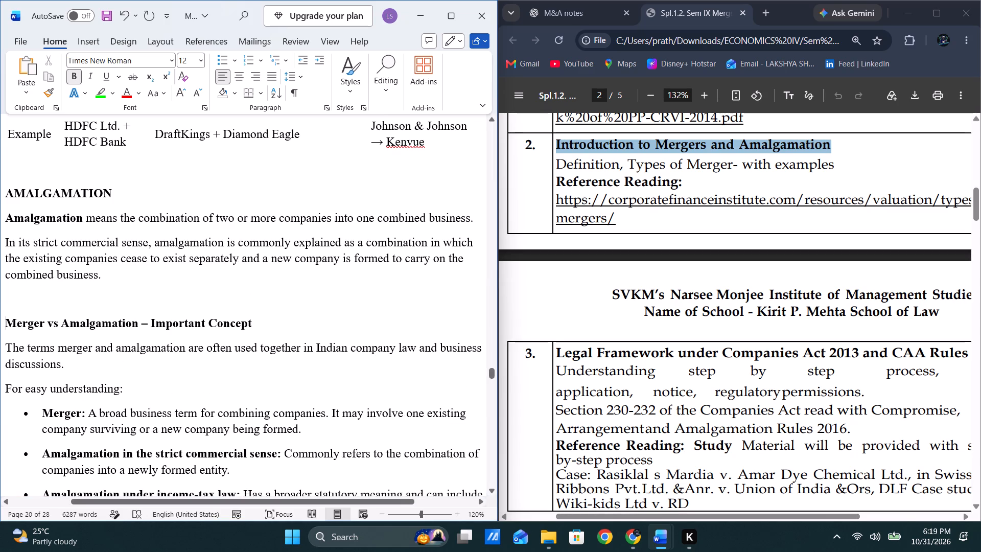
# Delete the text from the "Merger vs Amalgamation – Important Concept" heading through the line "The statutory definition relevant to tax treatment is provided under:".
pyautogui.scroll(-1, 253, 378)
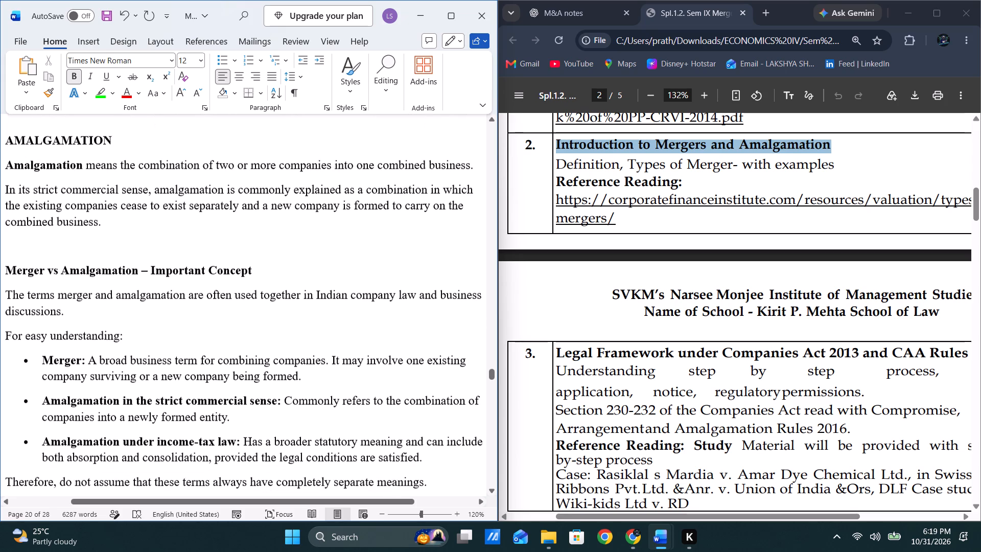
pyautogui.scroll(-1, 253, 378)
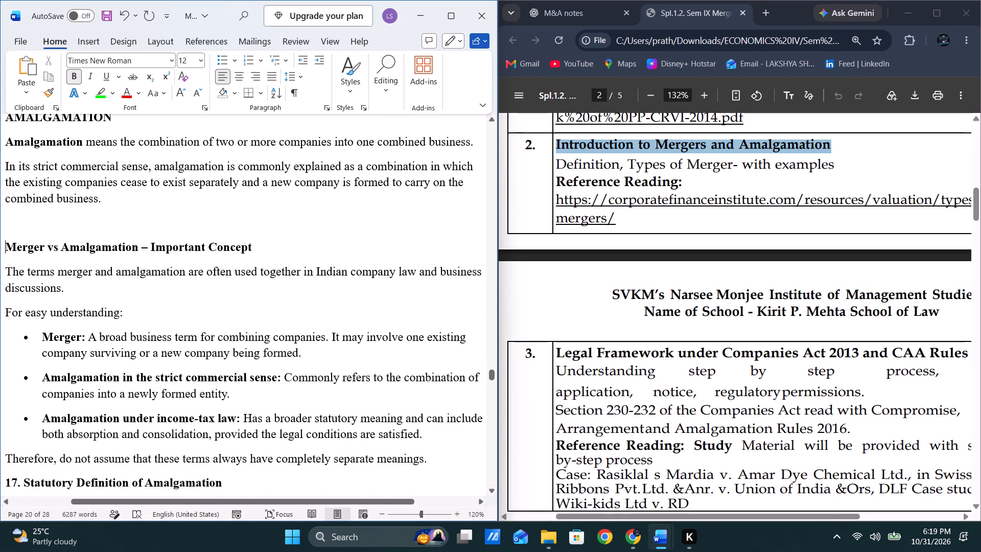
pyautogui.hscroll(-1, 274, 428)
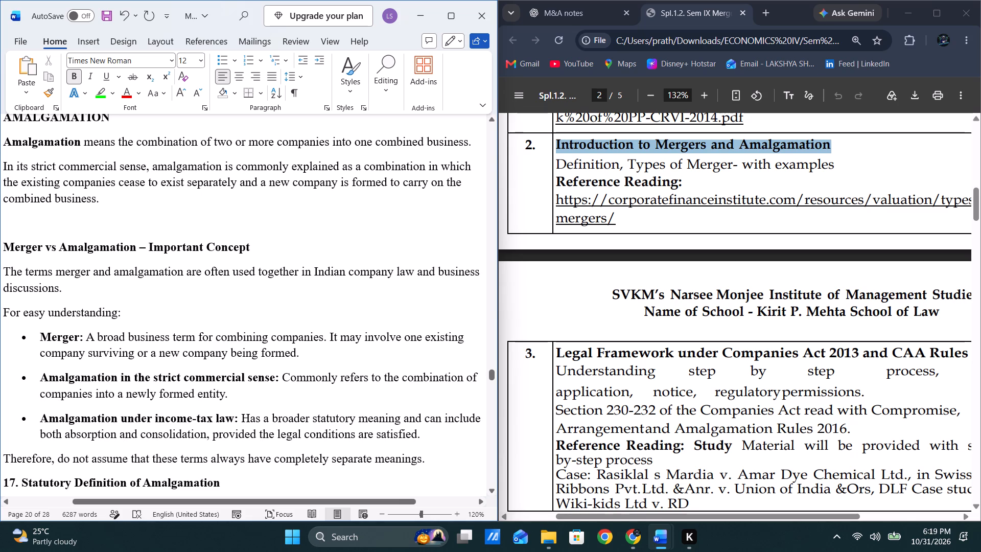
pyautogui.scroll(-1, 252, 431)
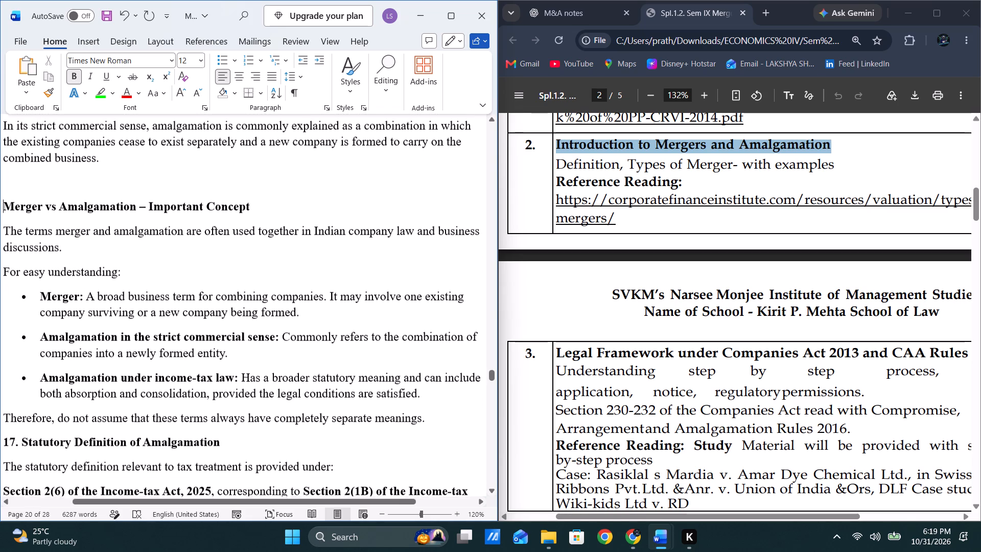
pyautogui.scroll(-1, 252, 431)
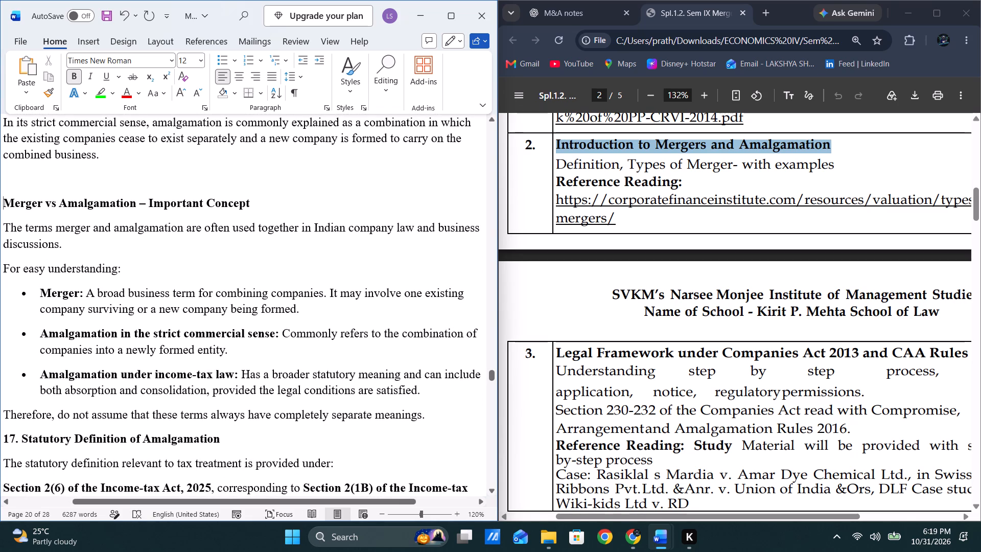
pyautogui.scroll(-1, 371, 446)
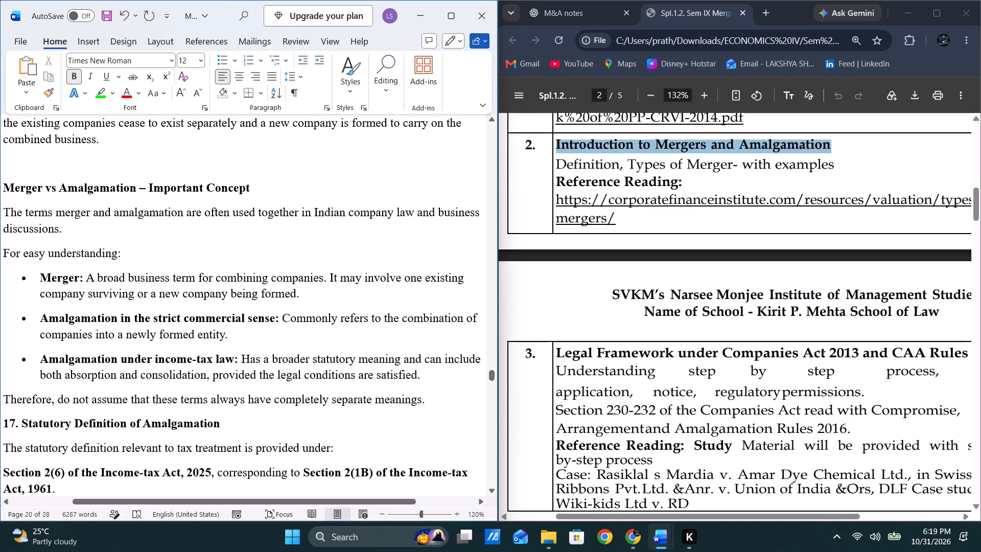
pyautogui.moveTo(339, 446); pyautogui.dragTo(71, 418)
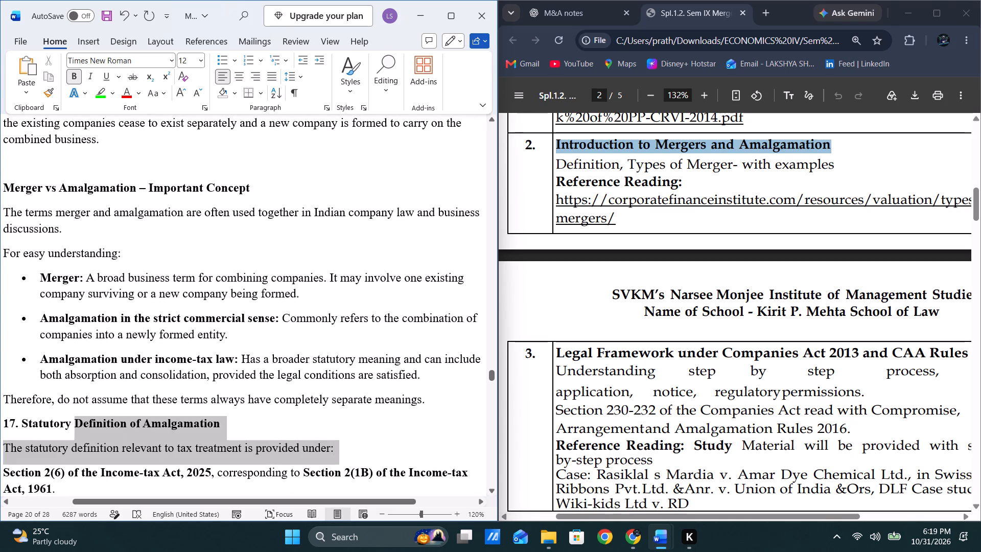
pyautogui.moveTo(71, 418); pyautogui.dragTo(19, 196)
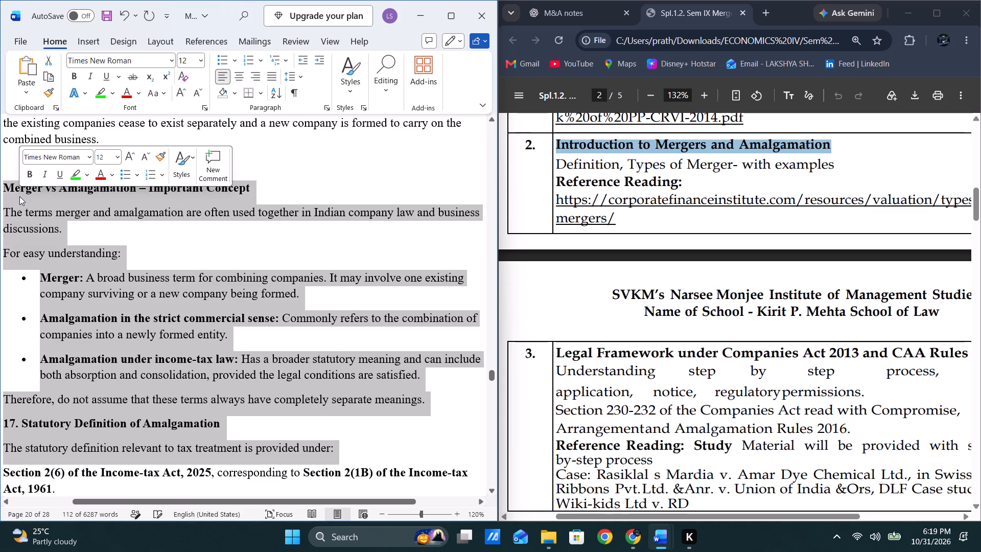
pyautogui.press('BackSpace')
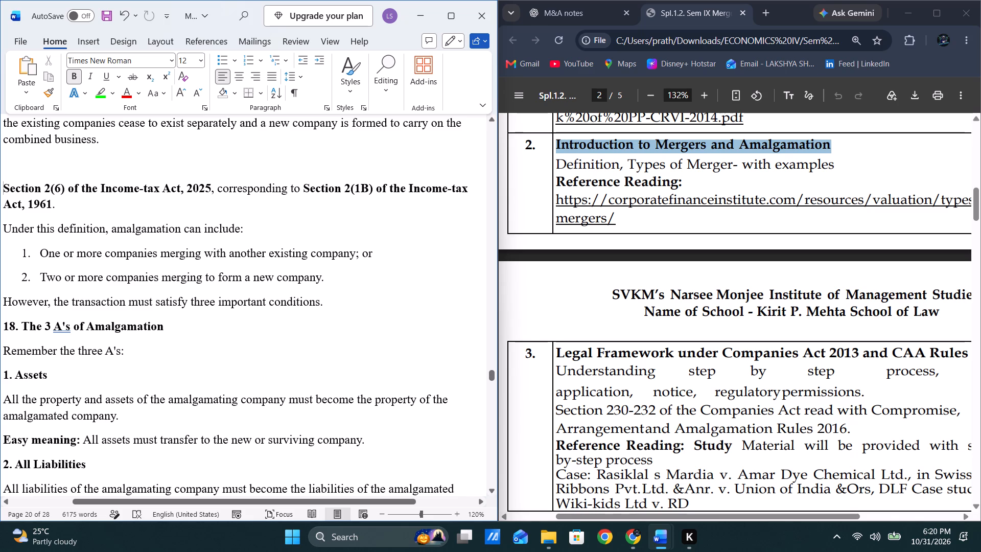
# Remove the number "18." from the heading so it reads "The 3 A's of Amalgamation".
pyautogui.hscroll(1, 141, 211)
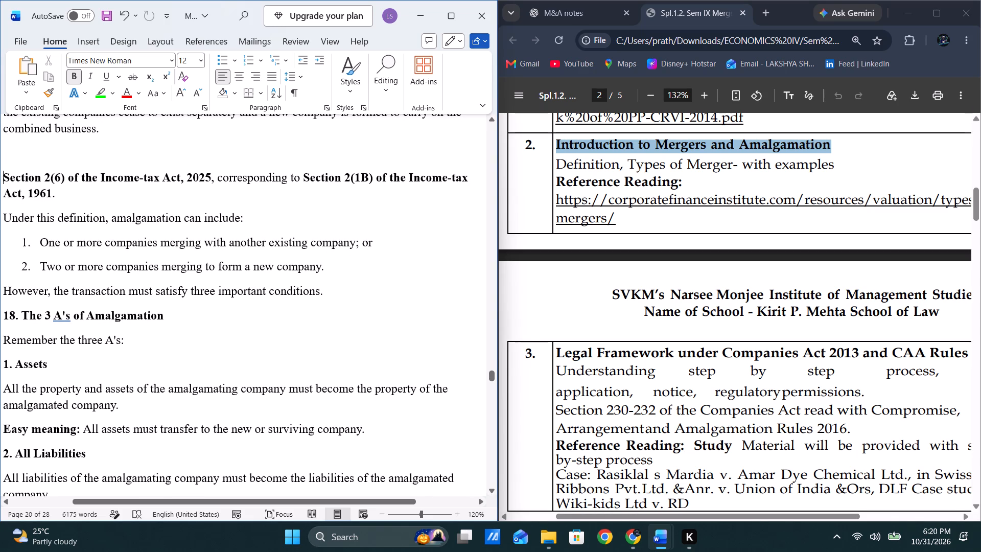
pyautogui.hscroll(1, 141, 211)
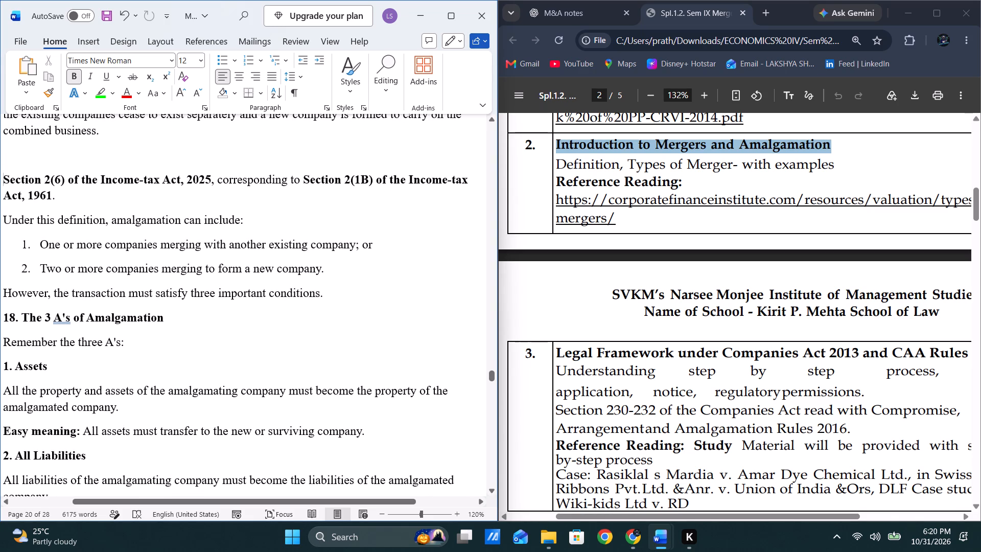
pyautogui.hscroll(1, 141, 211)
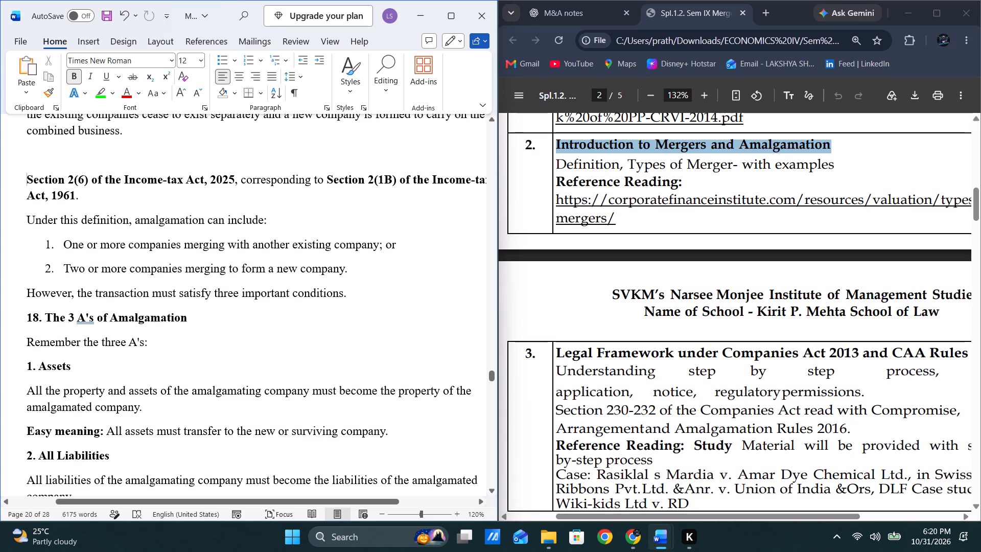
pyautogui.moveTo(43, 320); pyautogui.dragTo(41, 320)
pyautogui.moveTo(41, 320); pyautogui.dragTo(15, 325)
pyautogui.press('BackSpace')
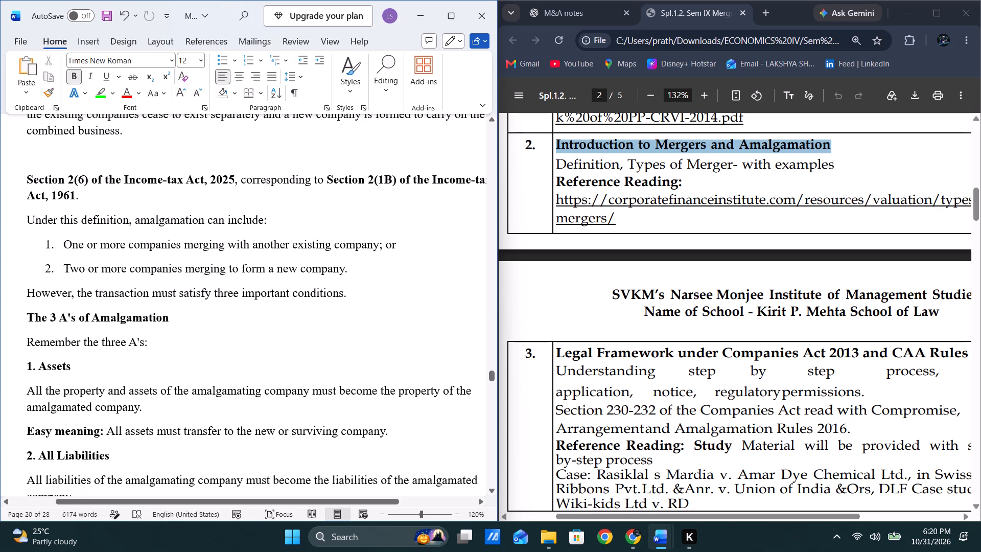
# Delete the line "Remember the three A's:" under the 3 A's of Amalgamation heading.
pyautogui.moveTo(25, 344); pyautogui.dragTo(201, 334)
pyautogui.moveTo(172, 353); pyautogui.dragTo(0, 344)
pyautogui.press('BackSpace')
# Join the "1. Assets" subheading with its paragraph on one line, separated by a colon and a space.
pyautogui.press('Down')
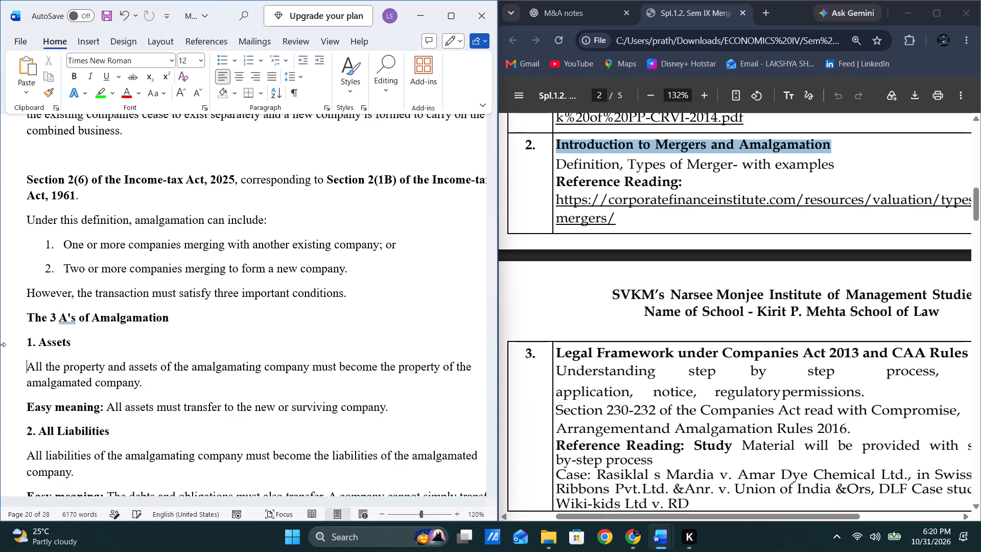
pyautogui.press('BackSpace')
pyautogui.write(':')
pyautogui.press('space')
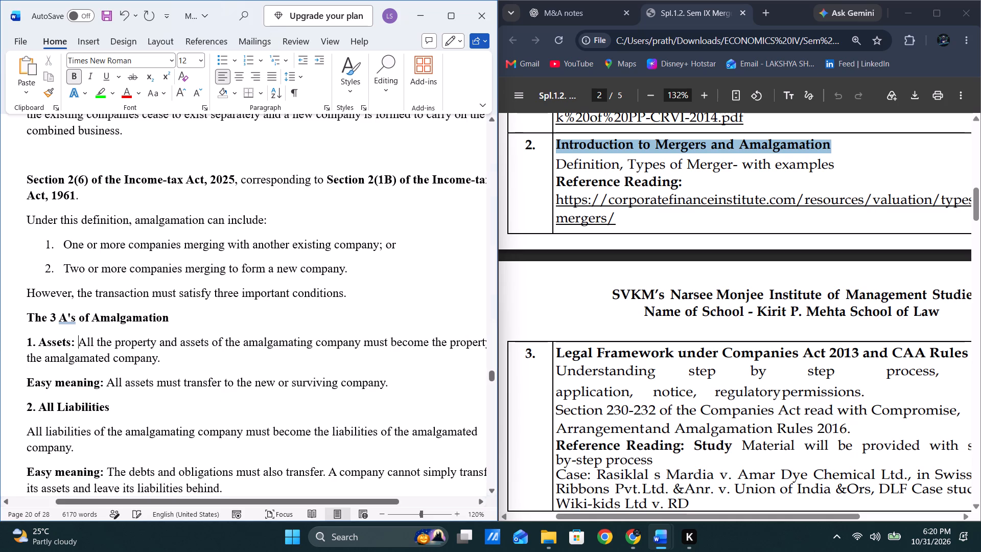
# Join the "2. All Liabilities" subheading with its paragraph on one line, separated by a colon and a space.
pyautogui.hscroll(-1, 366, 349)
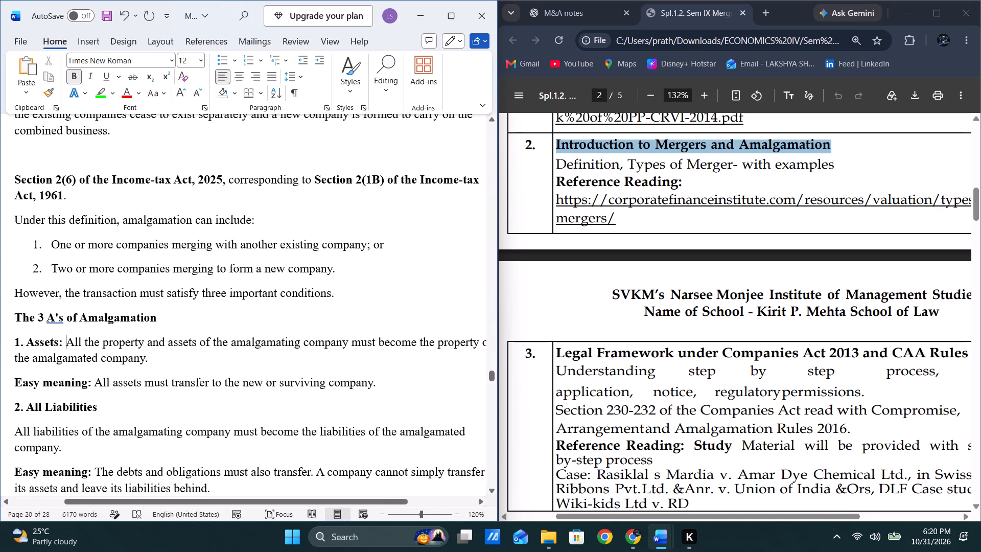
pyautogui.moveTo(387, 383); pyautogui.dragTo(17, 394)
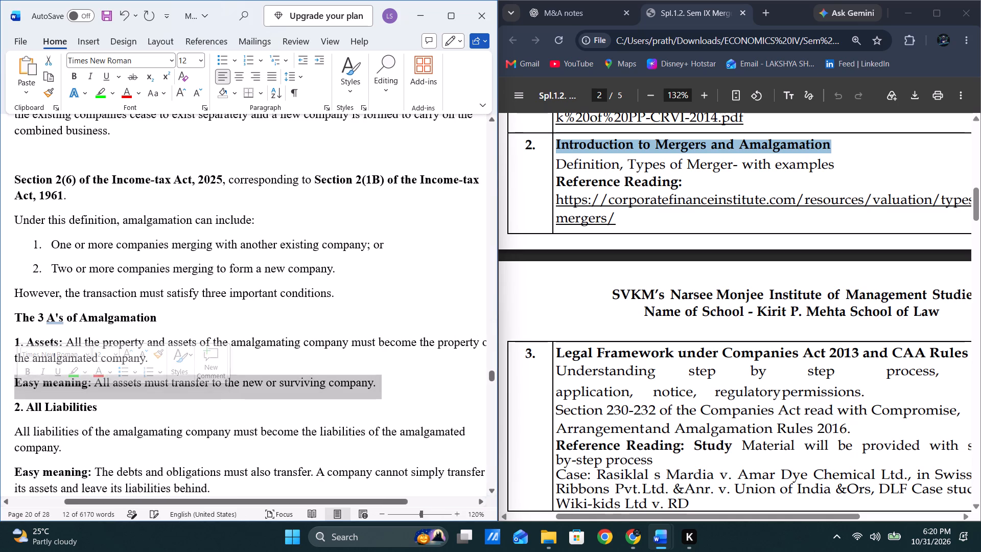
pyautogui.click(12, 434)
pyautogui.press('BackSpace')
pyautogui.write(':')
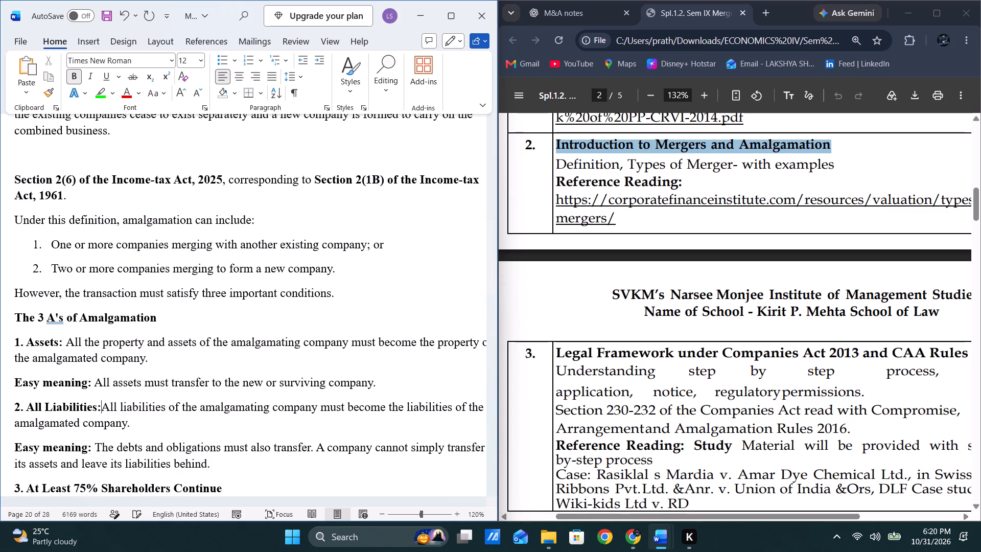
pyautogui.press('space')
# Join the "3. At Least 75% Shareholders Continue" subheading with its paragraph on one line, separated by a colon and a space.
pyautogui.scroll(-1, 289, 402)
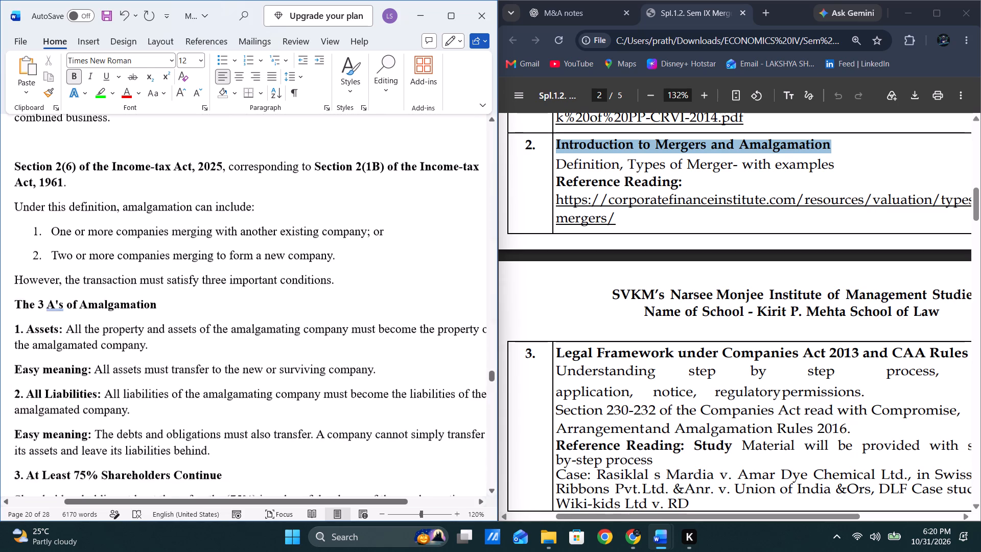
pyautogui.scroll(-1, 289, 402)
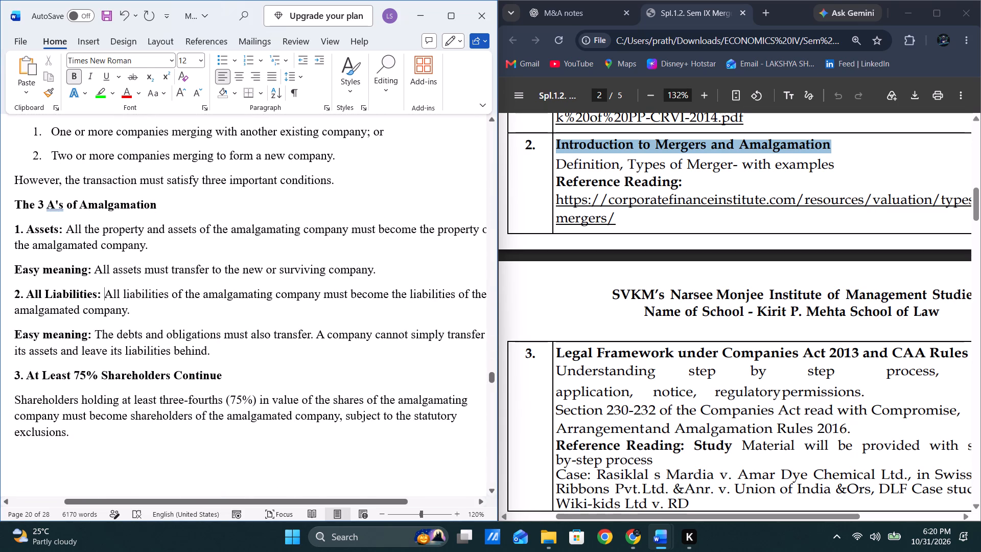
pyautogui.hscroll(-1, 361, 358)
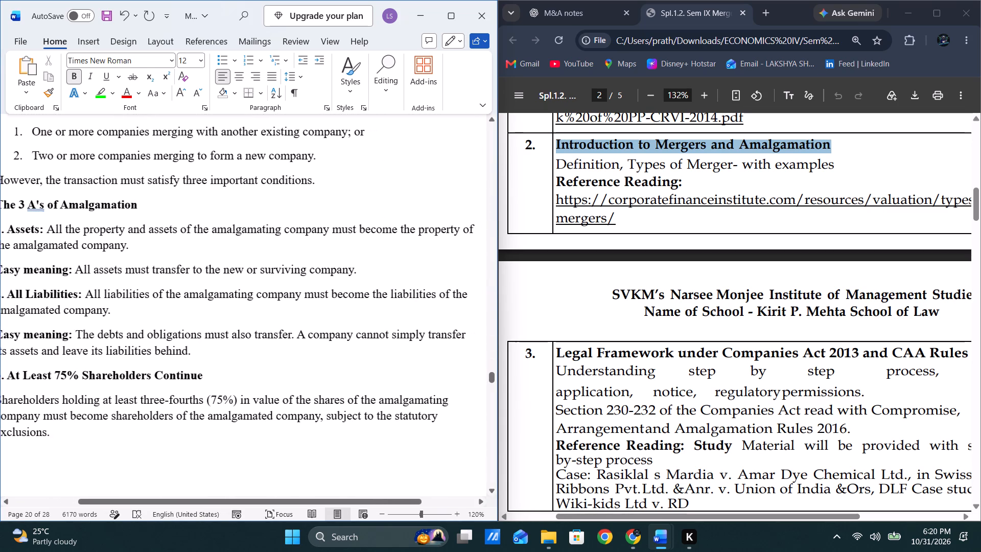
pyautogui.scroll(-1, 322, 359)
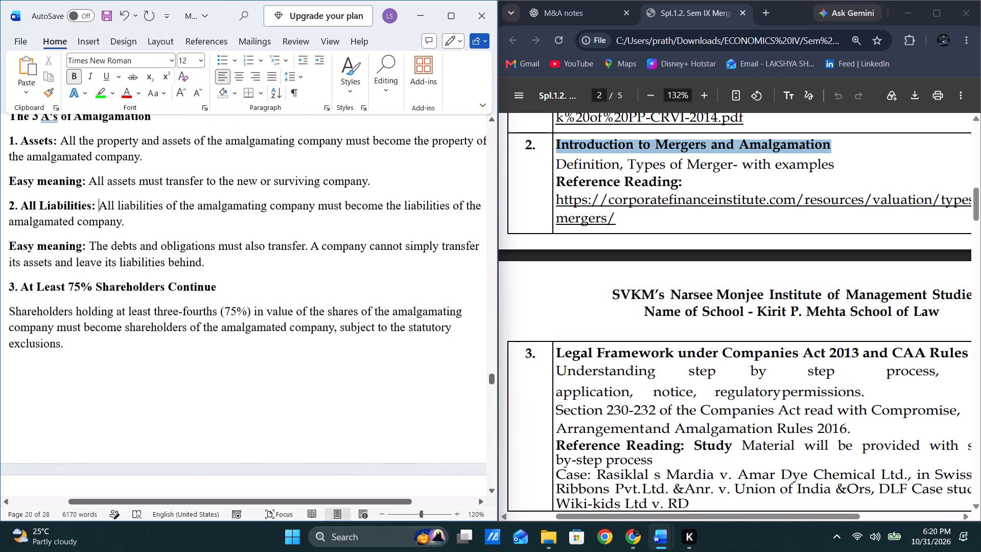
pyautogui.click(7, 314)
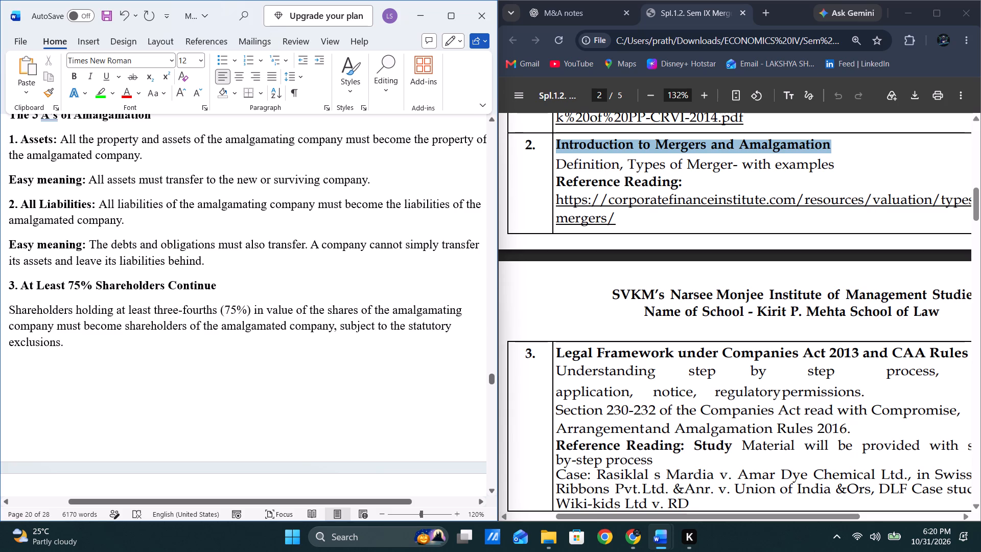
pyautogui.press('BackSpace')
pyautogui.write(':')
pyautogui.press('space')
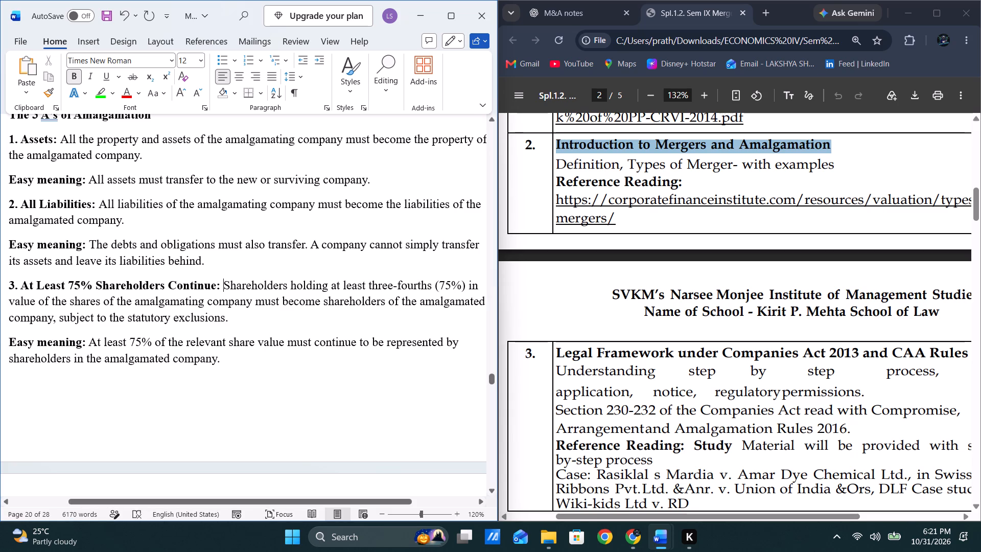
# Replace the text from "Easy Example of the 3 A's" through the "19. Companies Act vs Income-tax Act" heading with one blank line above the table.
pyautogui.scroll(-3, 266, 375)
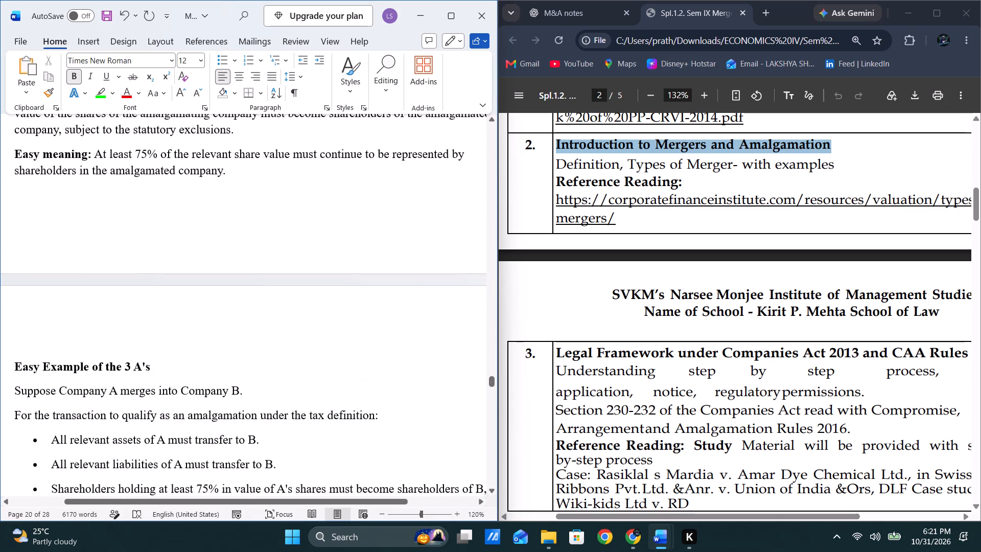
pyautogui.moveTo(8, 369); pyautogui.dragTo(95, 519)
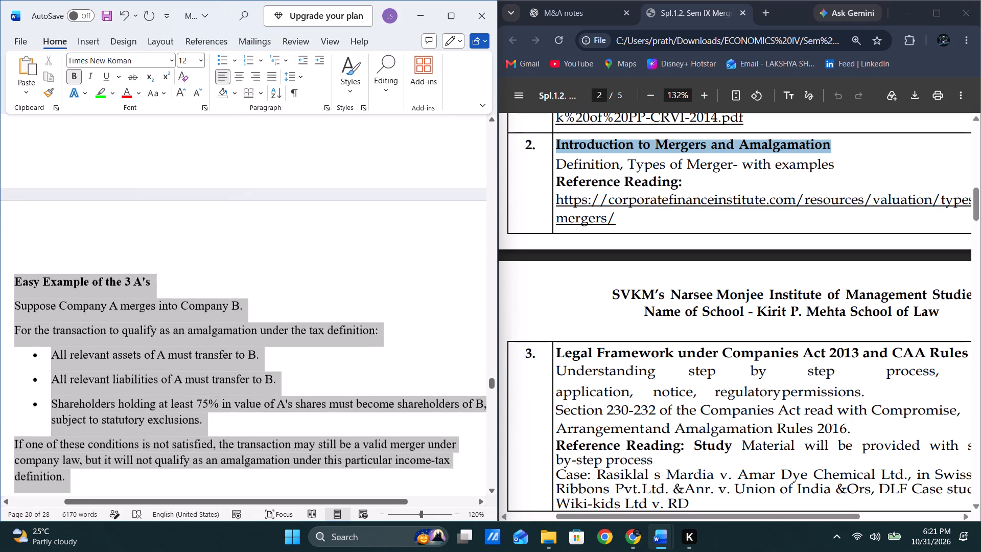
pyautogui.moveTo(95, 519); pyautogui.dragTo(172, 240)
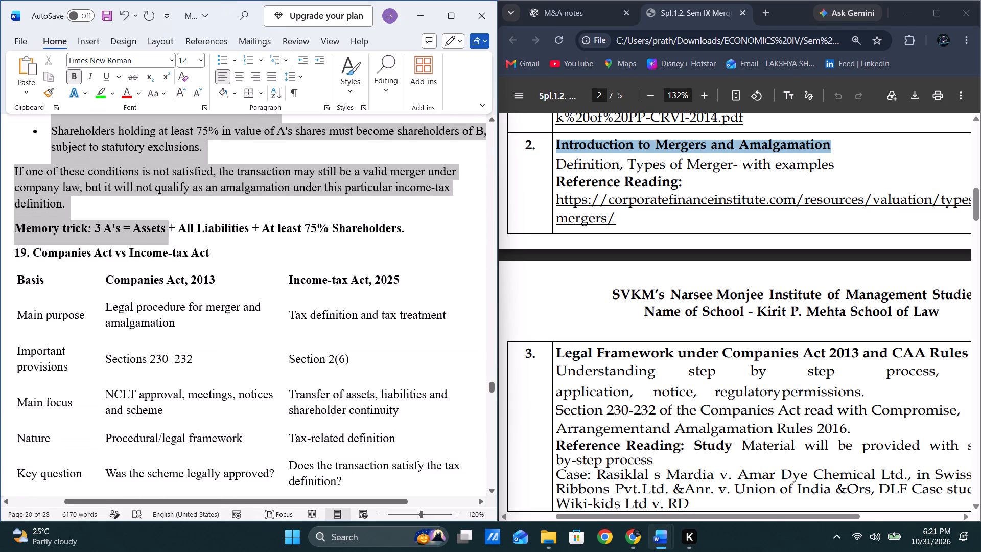
pyautogui.moveTo(172, 240); pyautogui.dragTo(224, 251)
pyautogui.press('BackSpace')
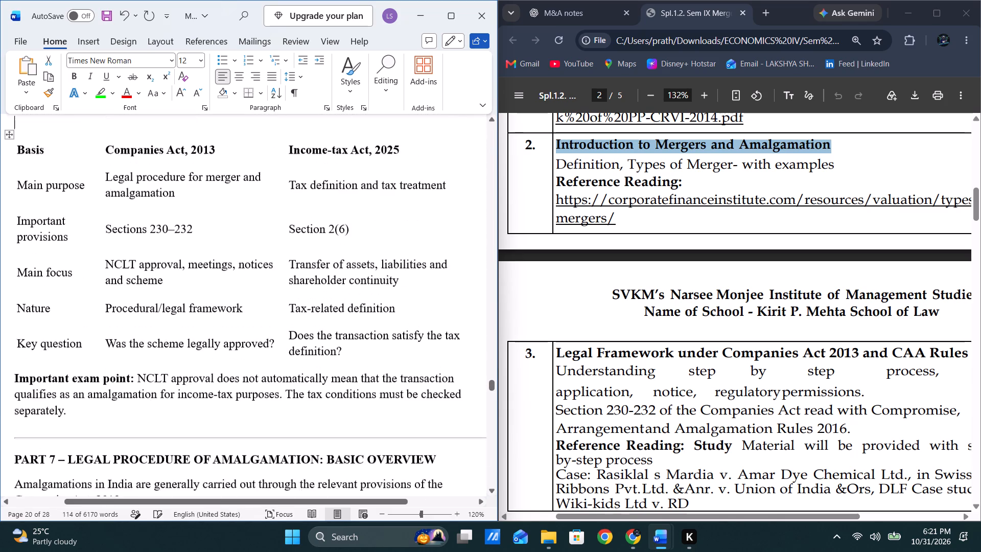
pyautogui.press('Return')
pyautogui.press('BackSpace')
pyautogui.press('BackSpace')
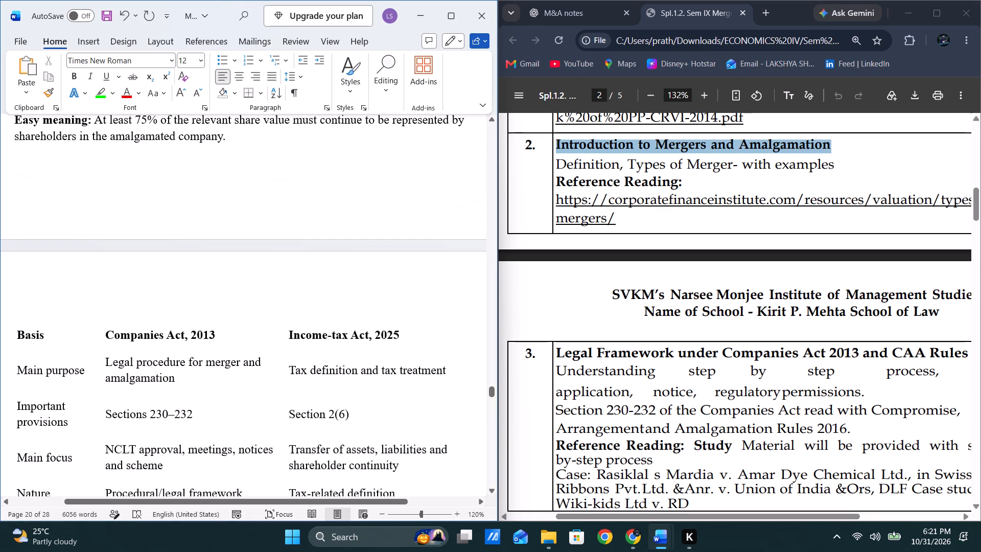
pyautogui.press('Return')
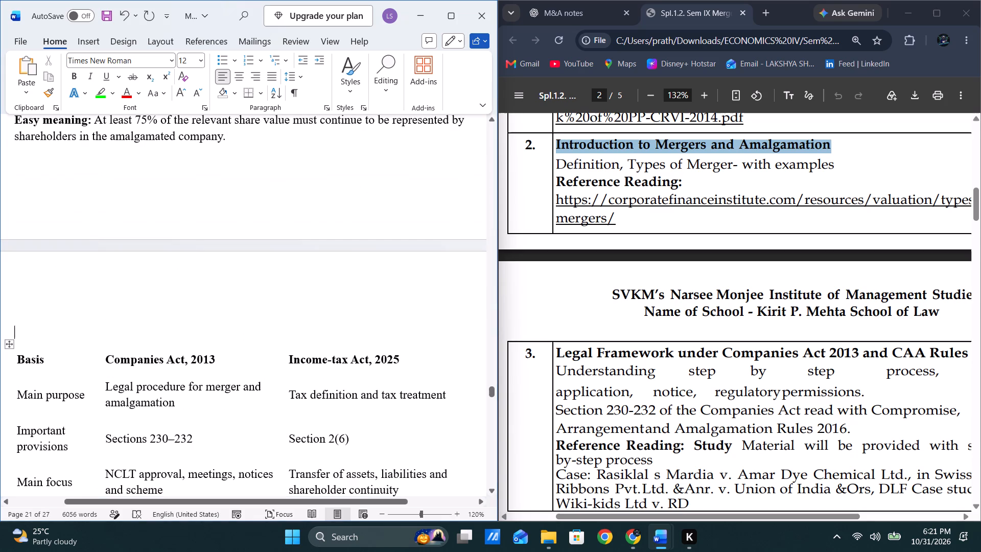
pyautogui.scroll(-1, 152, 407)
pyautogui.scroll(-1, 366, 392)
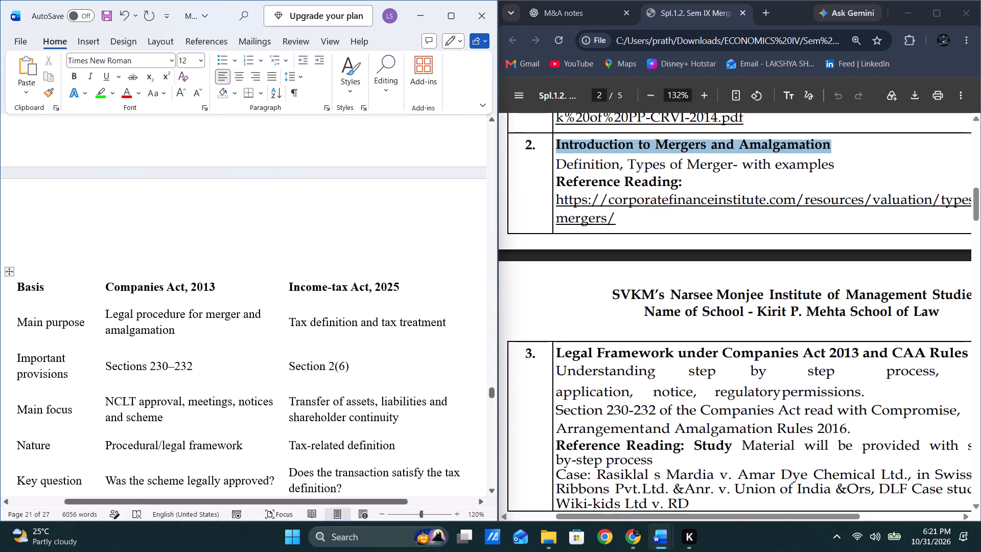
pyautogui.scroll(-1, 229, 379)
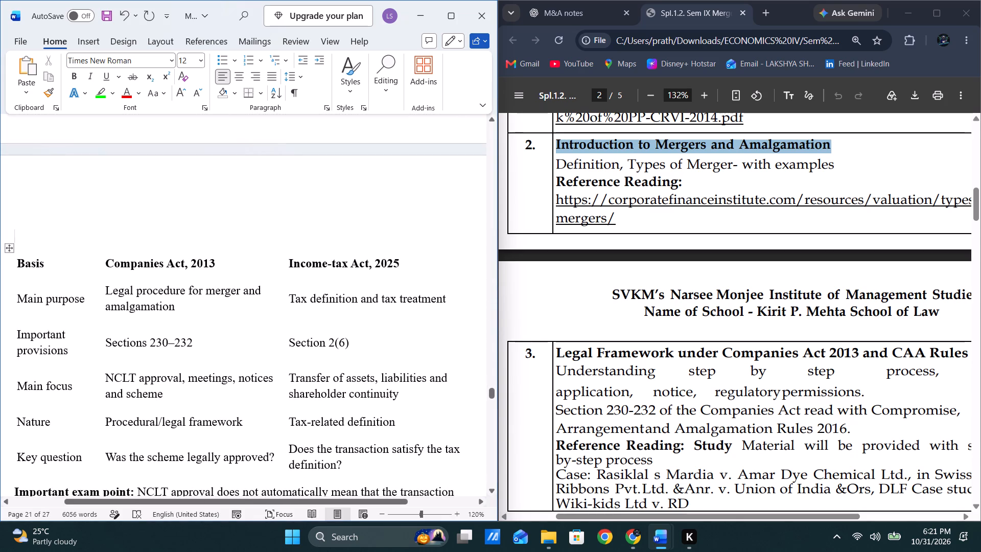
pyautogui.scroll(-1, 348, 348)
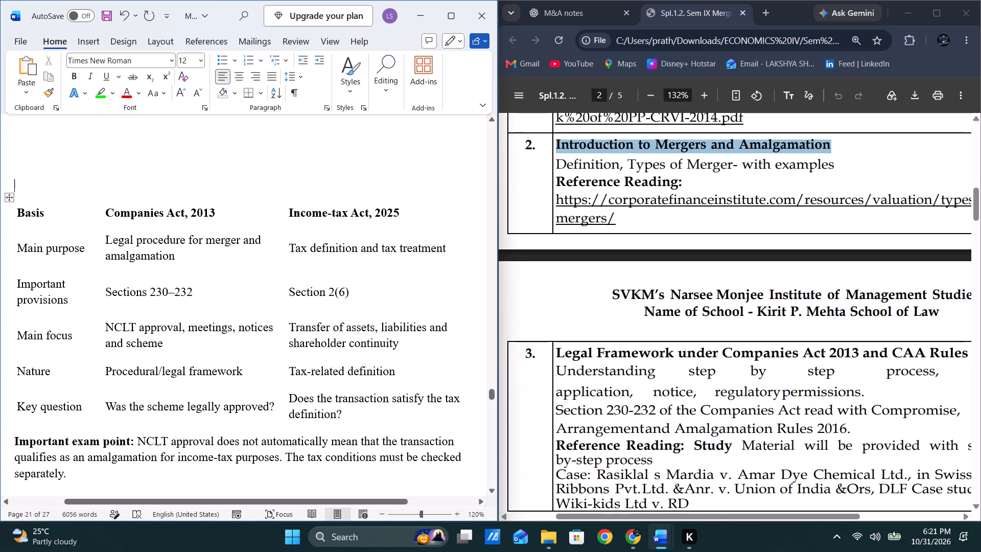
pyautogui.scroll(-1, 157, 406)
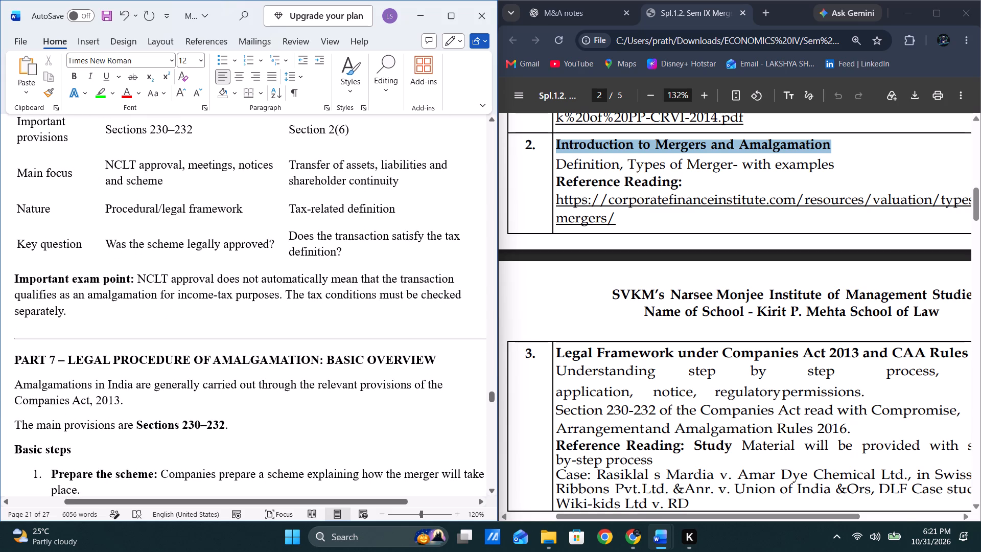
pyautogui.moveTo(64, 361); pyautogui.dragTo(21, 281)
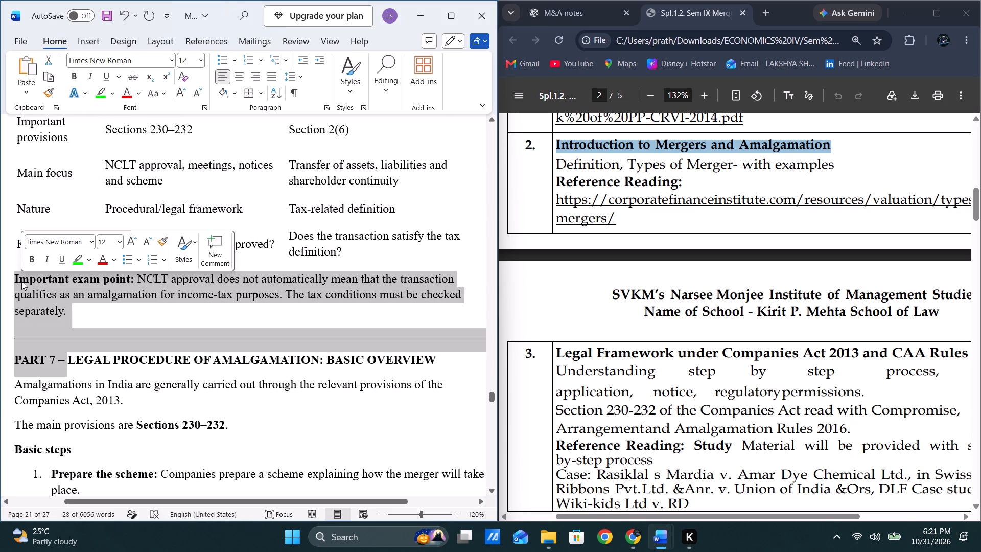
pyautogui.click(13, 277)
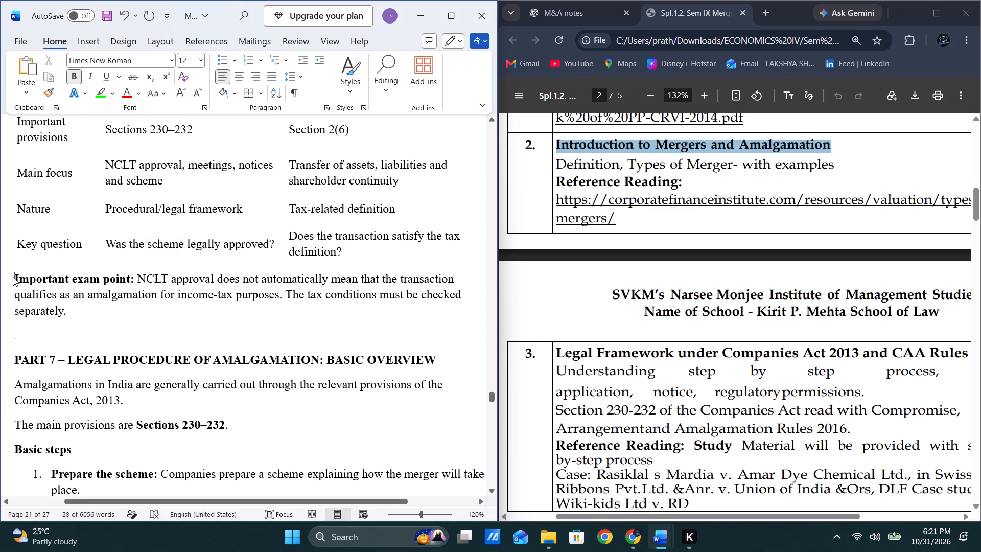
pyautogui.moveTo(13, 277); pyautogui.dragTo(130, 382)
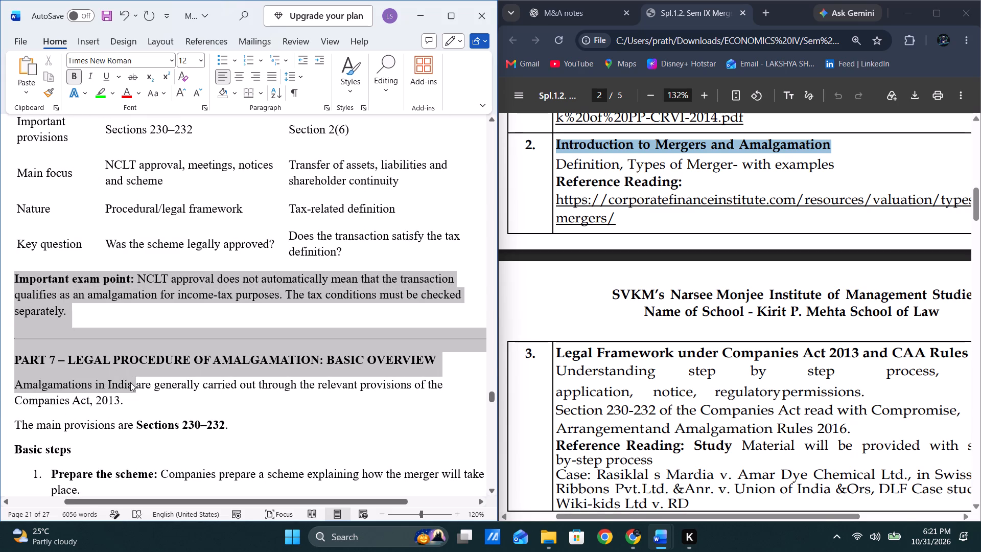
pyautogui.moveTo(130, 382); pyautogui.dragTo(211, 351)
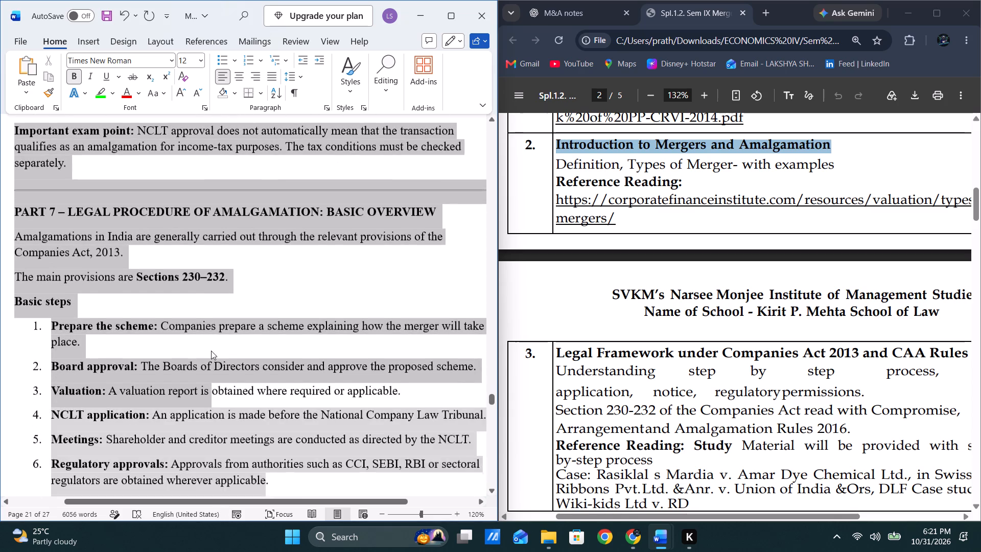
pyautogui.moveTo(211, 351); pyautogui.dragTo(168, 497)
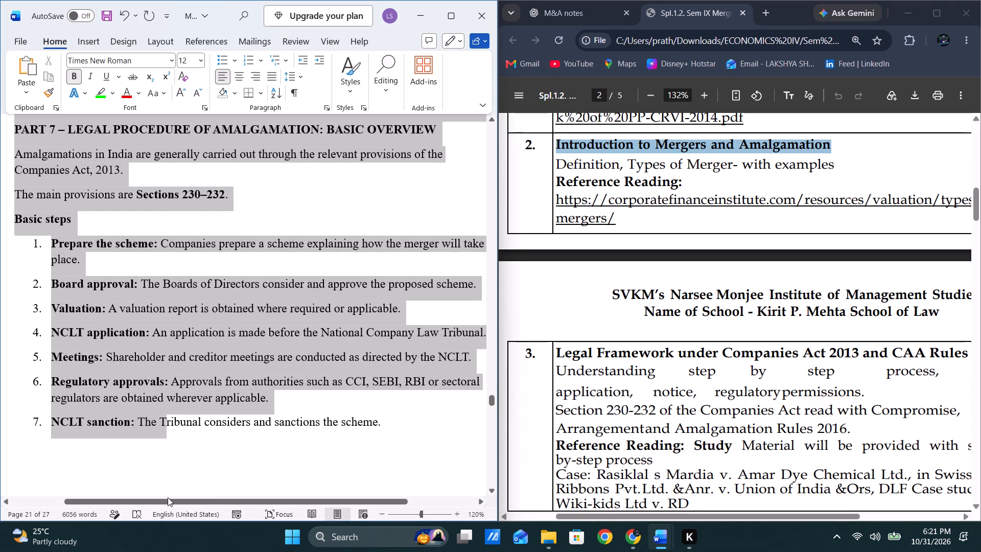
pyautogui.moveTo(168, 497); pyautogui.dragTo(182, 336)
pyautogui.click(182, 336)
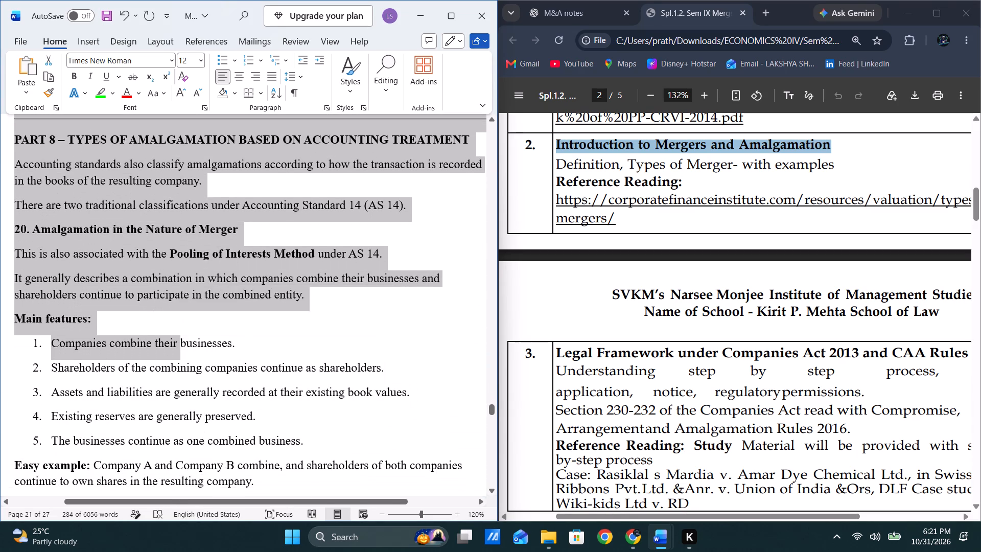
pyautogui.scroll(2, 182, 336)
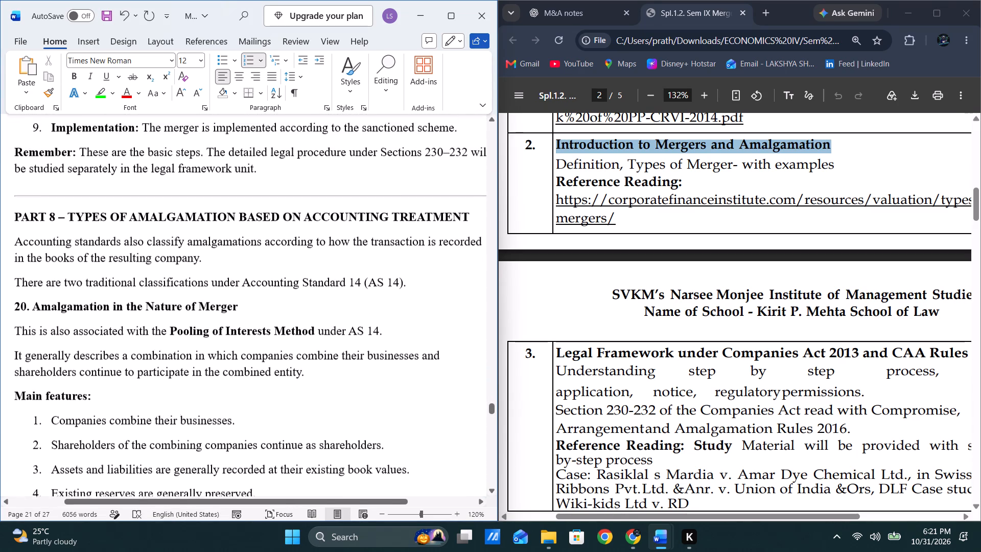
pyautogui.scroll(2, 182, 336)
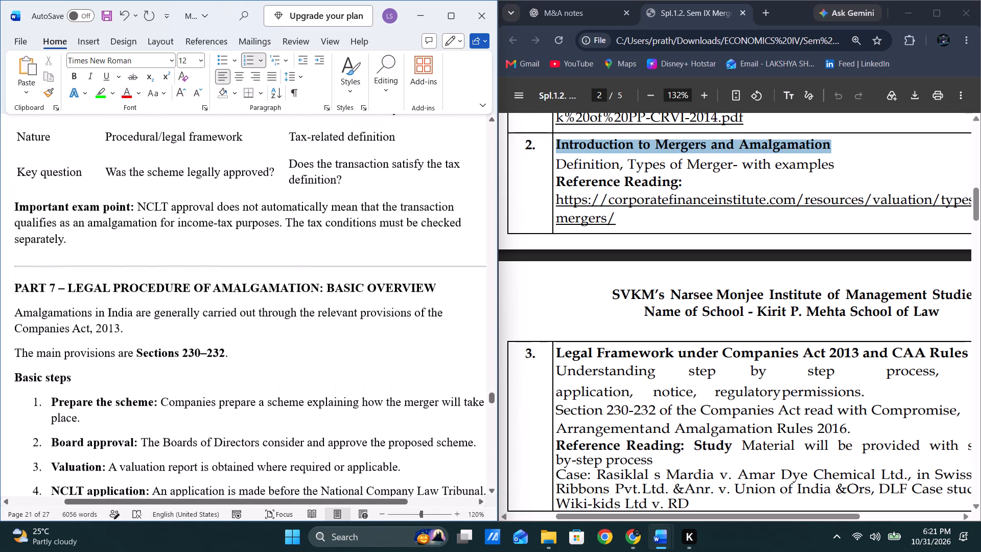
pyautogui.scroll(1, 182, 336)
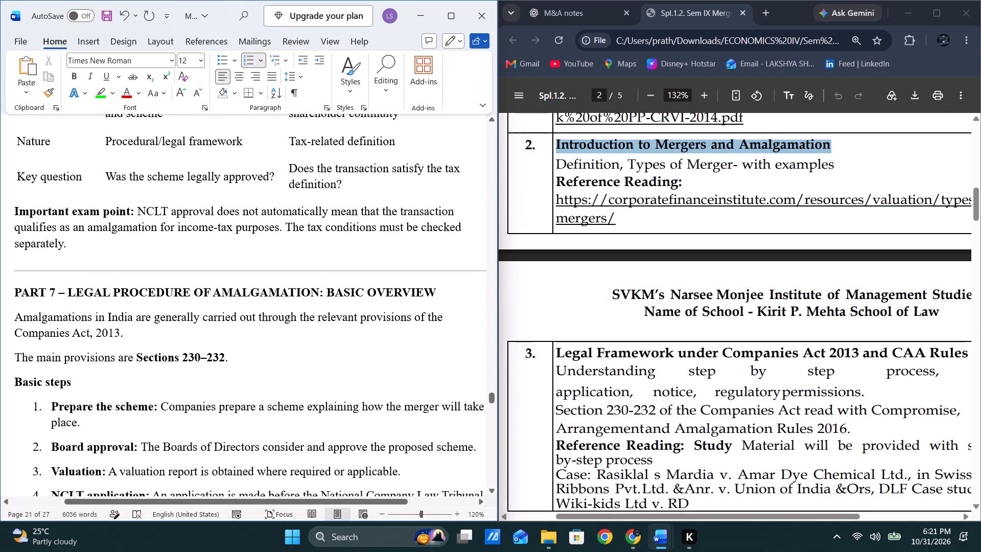
# Replace the "Important exam point" paragraph, the divider and the "PART 7 –" prefix with one blank line above "LEGAL PROCEDURE OF AMALGAMATION".
pyautogui.moveTo(11, 214); pyautogui.dragTo(55, 275)
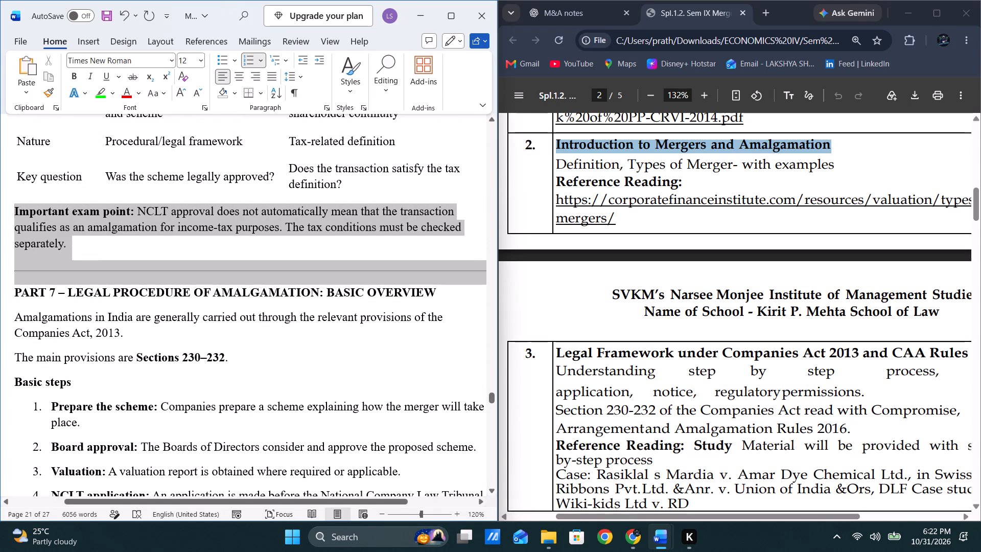
pyautogui.moveTo(55, 275); pyautogui.dragTo(60, 287)
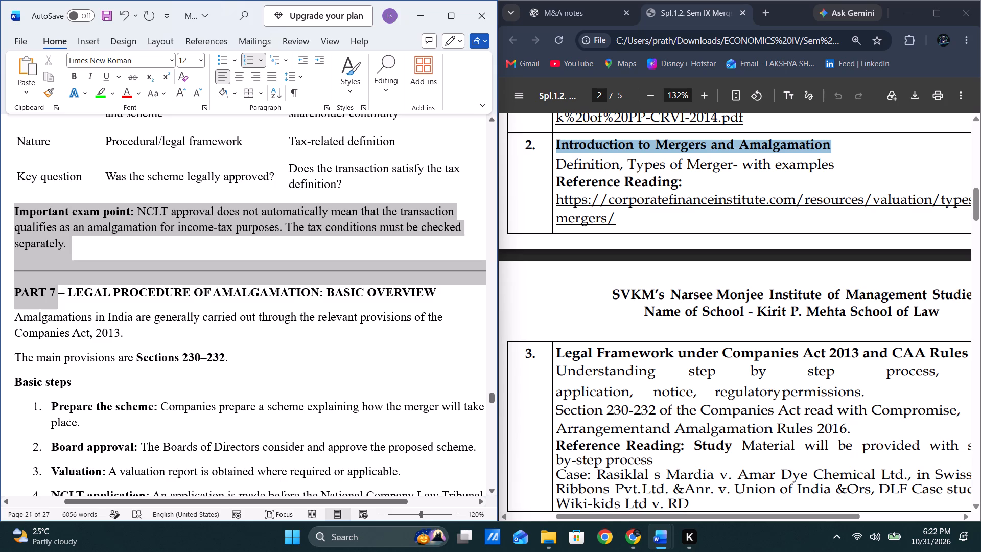
pyautogui.moveTo(60, 287); pyautogui.dragTo(65, 289)
pyautogui.press('BackSpace')
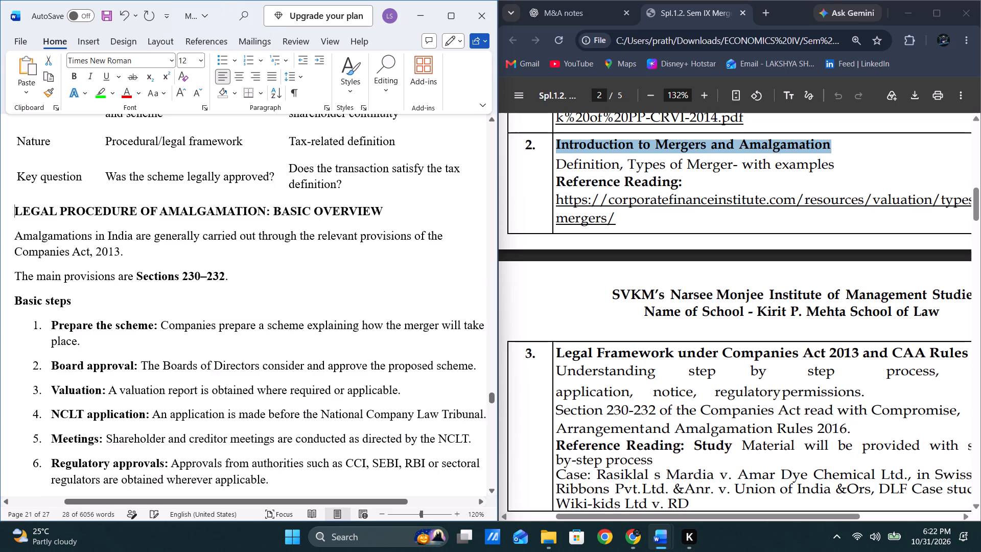
pyautogui.press('Return')
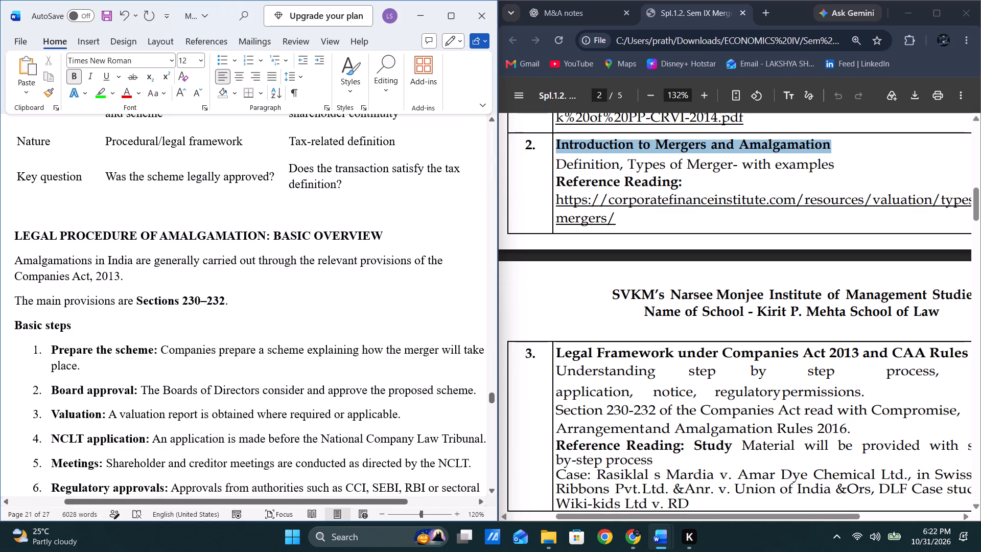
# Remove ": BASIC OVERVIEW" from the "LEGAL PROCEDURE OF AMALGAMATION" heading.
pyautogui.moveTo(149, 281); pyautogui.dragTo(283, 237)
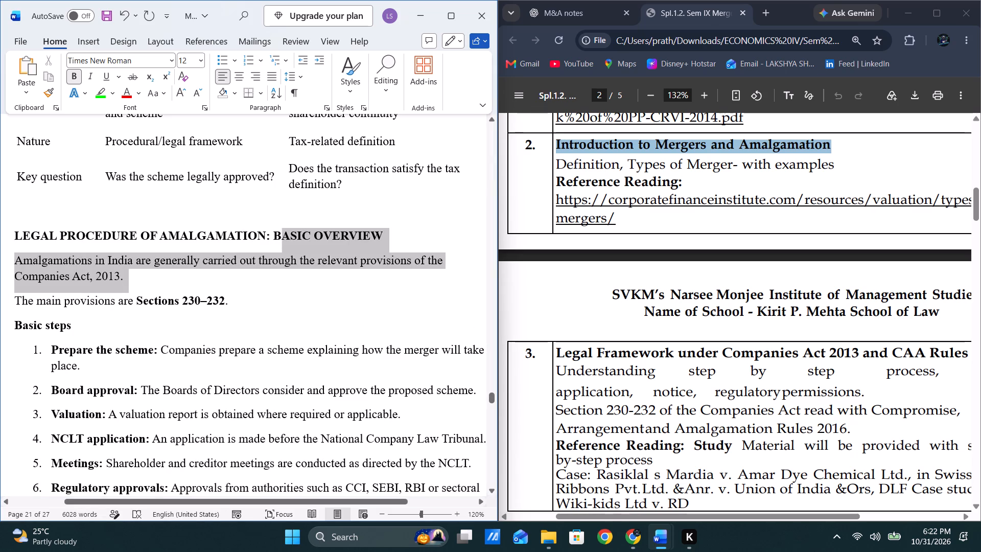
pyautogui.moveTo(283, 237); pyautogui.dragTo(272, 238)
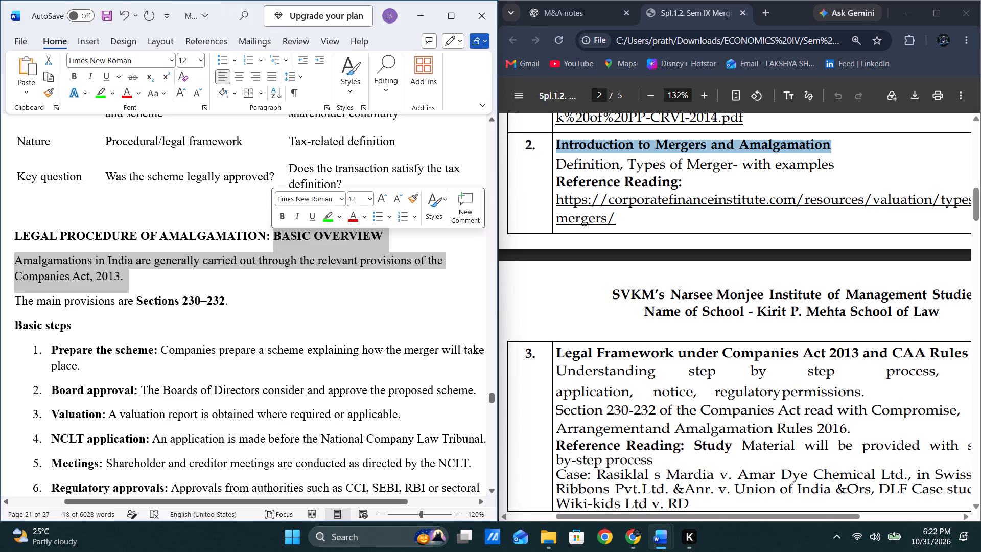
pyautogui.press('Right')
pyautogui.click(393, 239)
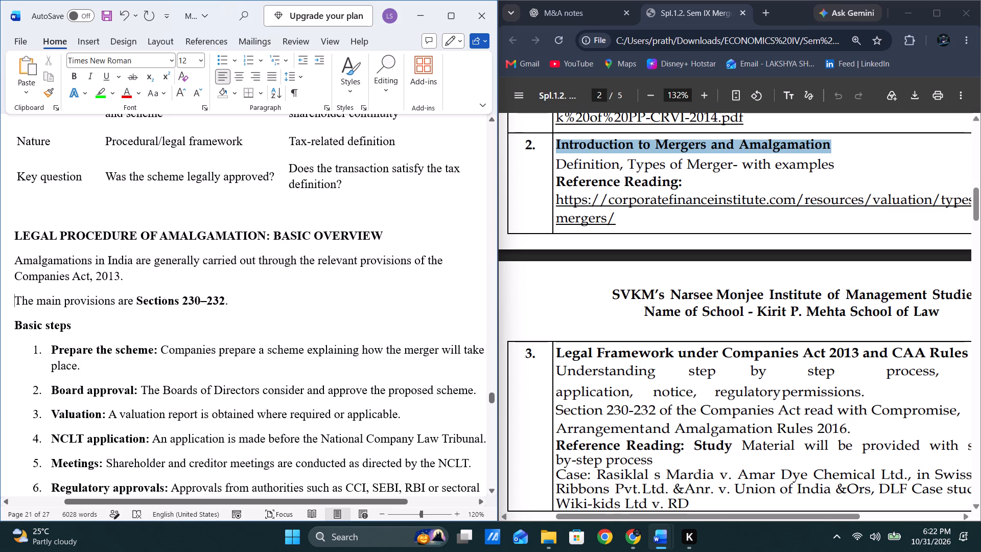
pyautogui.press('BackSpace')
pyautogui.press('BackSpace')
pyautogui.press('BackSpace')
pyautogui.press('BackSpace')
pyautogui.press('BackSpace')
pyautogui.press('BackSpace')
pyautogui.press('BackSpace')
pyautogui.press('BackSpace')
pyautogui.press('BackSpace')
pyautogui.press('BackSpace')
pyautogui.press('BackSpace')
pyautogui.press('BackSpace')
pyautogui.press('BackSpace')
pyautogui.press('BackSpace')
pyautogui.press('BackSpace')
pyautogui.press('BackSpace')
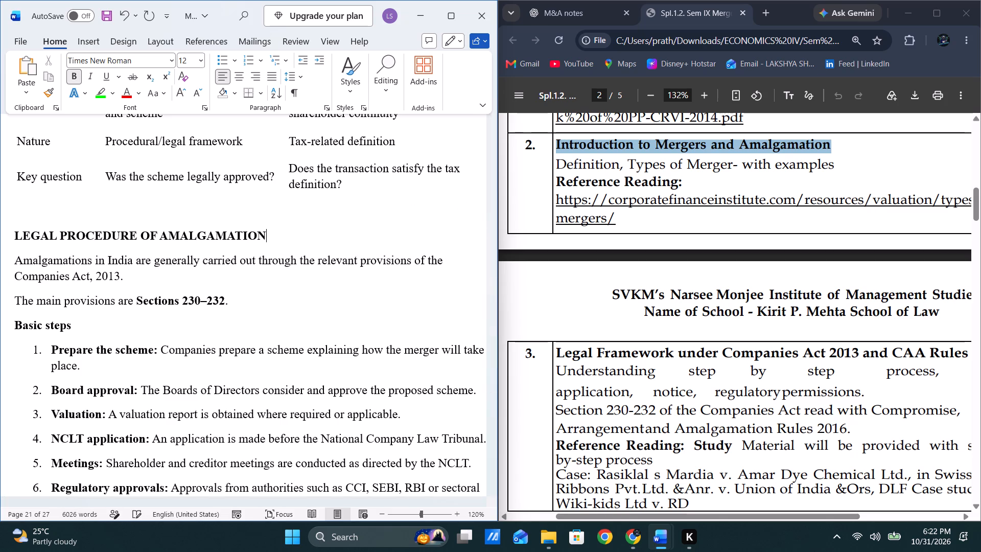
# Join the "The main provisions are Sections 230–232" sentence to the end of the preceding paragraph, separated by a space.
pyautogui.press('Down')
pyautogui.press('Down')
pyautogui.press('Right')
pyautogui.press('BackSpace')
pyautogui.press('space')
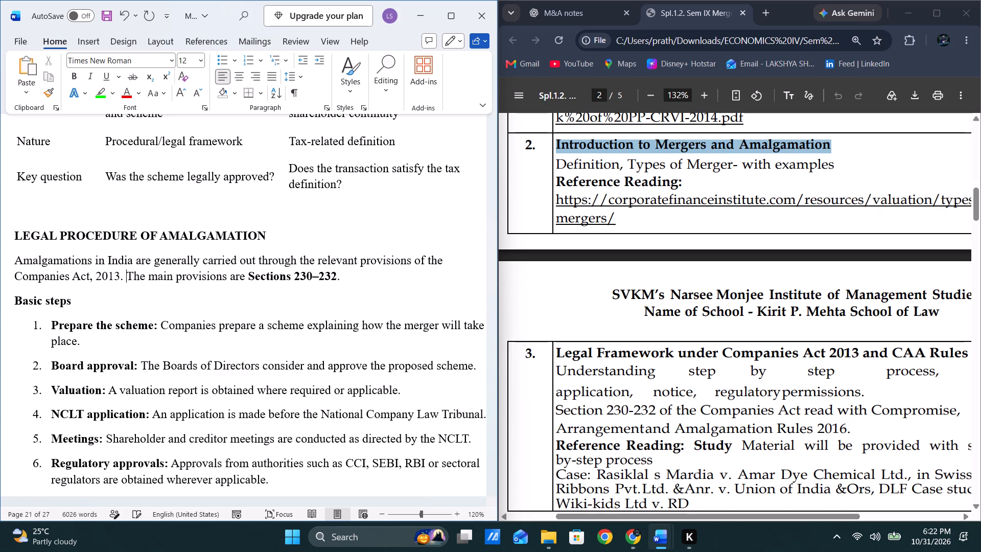
# Delete the whole "LEGAL PROCEDURE OF AMALGAMATION" section, from its heading through the "Remember" paragraph.
pyautogui.hscroll(-1, 345, 306)
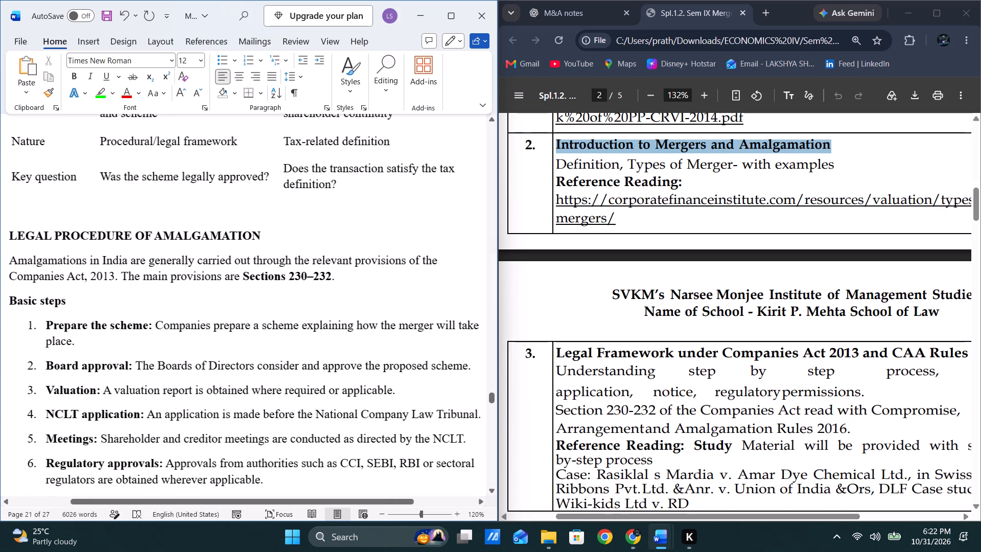
pyautogui.hscroll(-1, 345, 306)
pyautogui.scroll(-1, 345, 306)
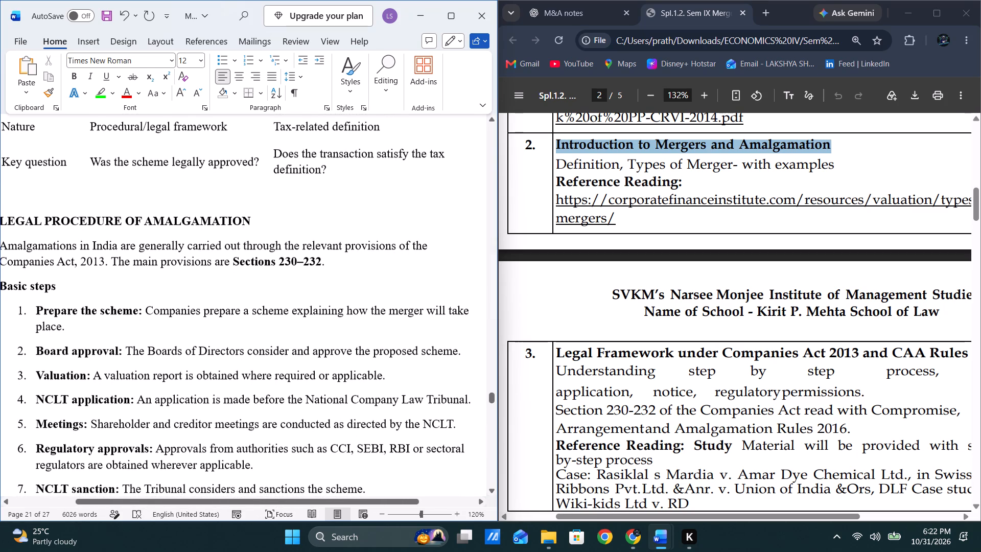
pyautogui.scroll(-2, 345, 306)
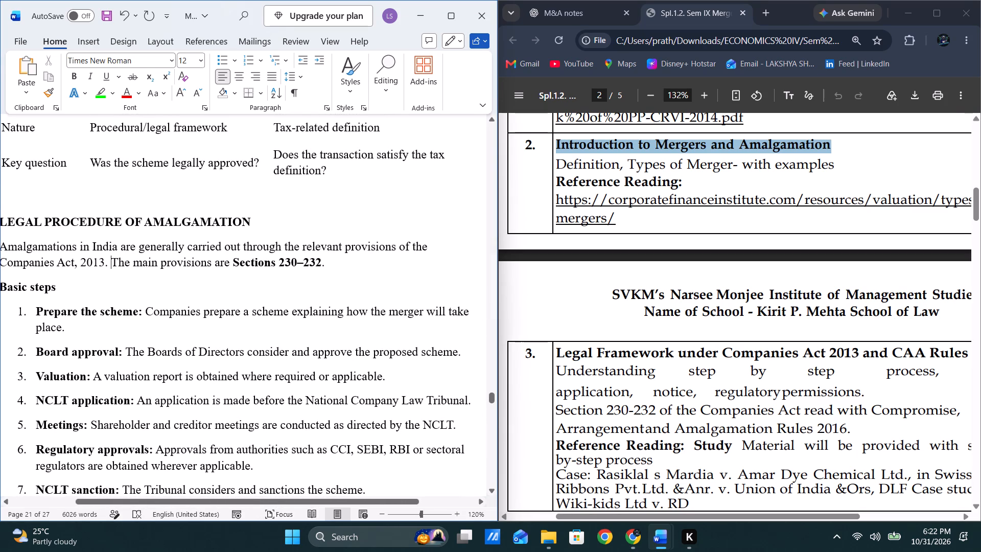
pyautogui.scroll(-1, 345, 306)
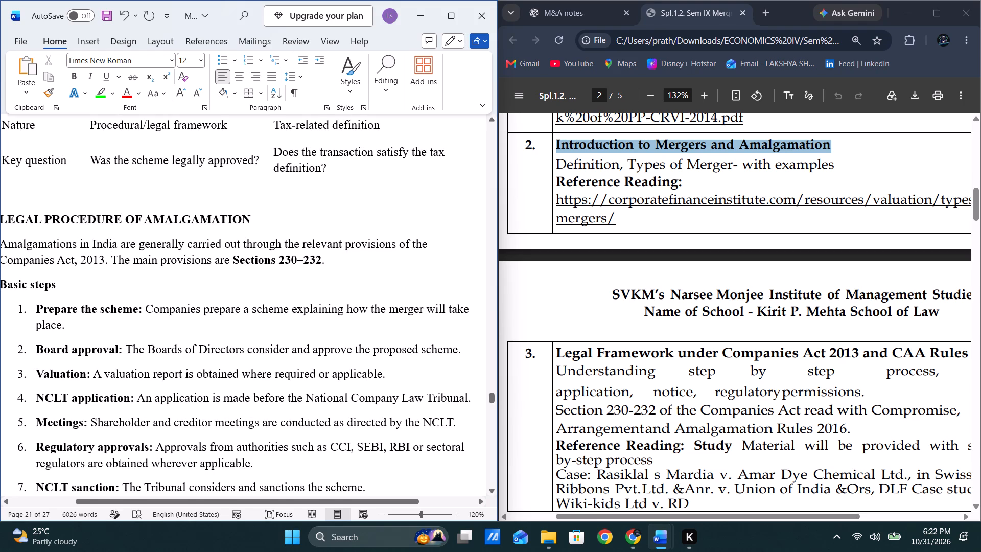
pyautogui.scroll(-1, 334, 397)
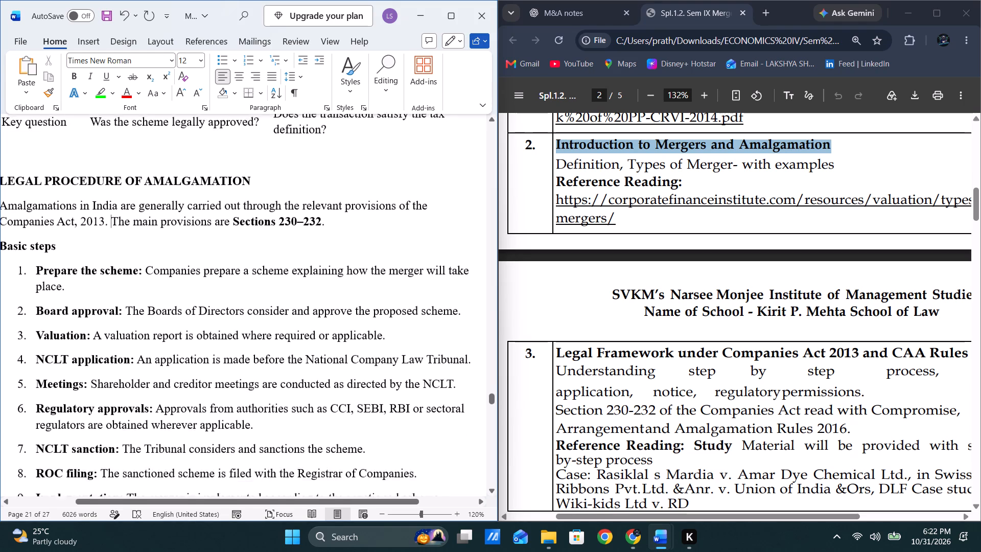
pyautogui.scroll(-1, 334, 397)
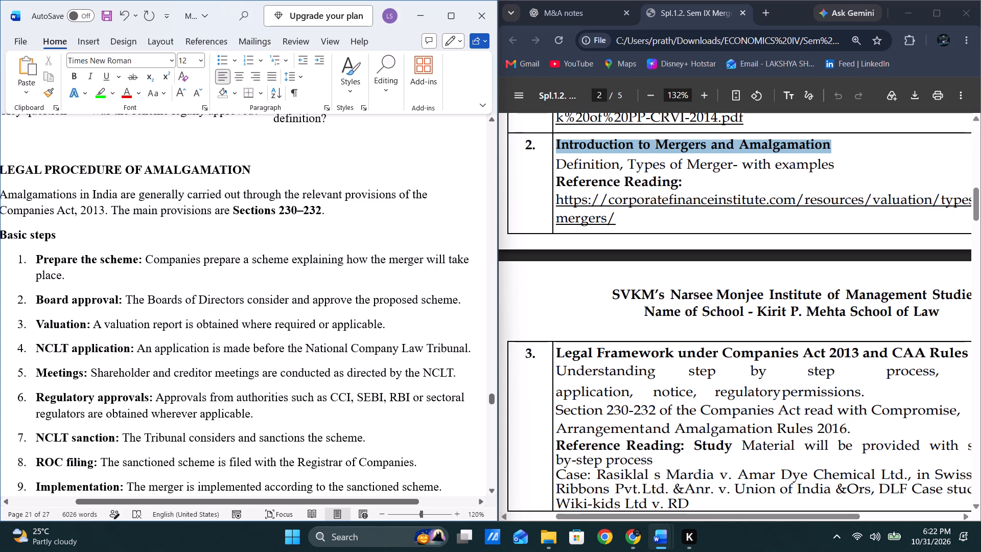
pyautogui.scroll(-1, 152, 412)
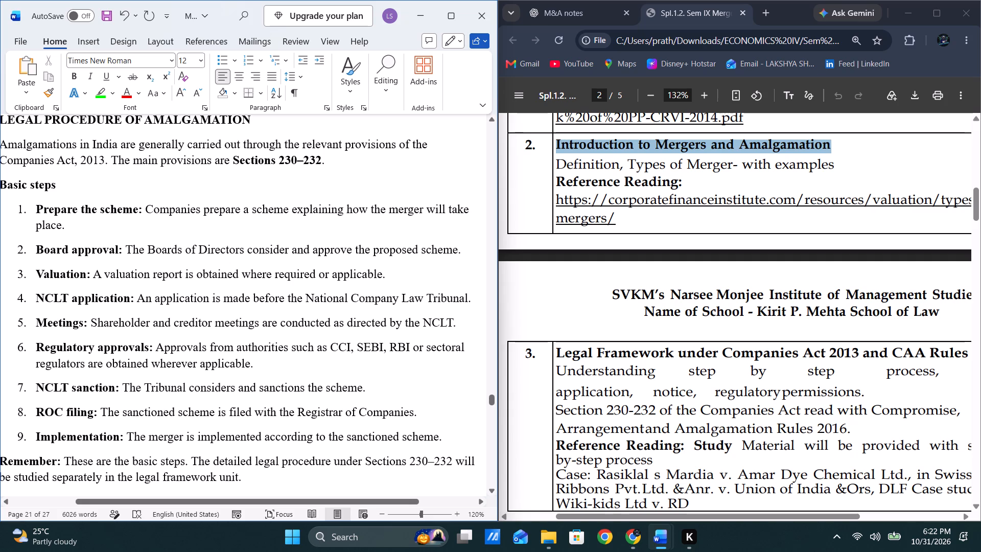
pyautogui.scroll(-1, 218, 374)
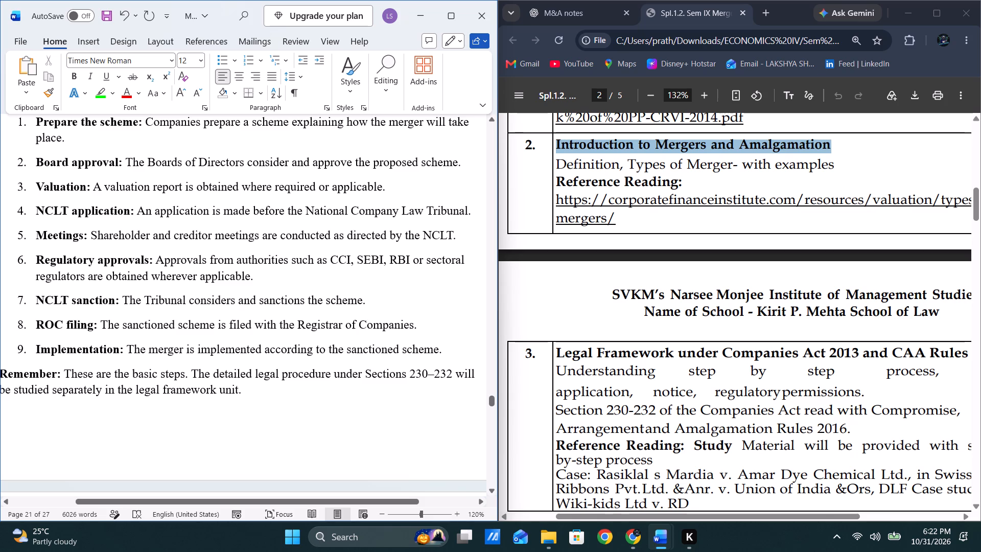
pyautogui.hscroll(1, 231, 393)
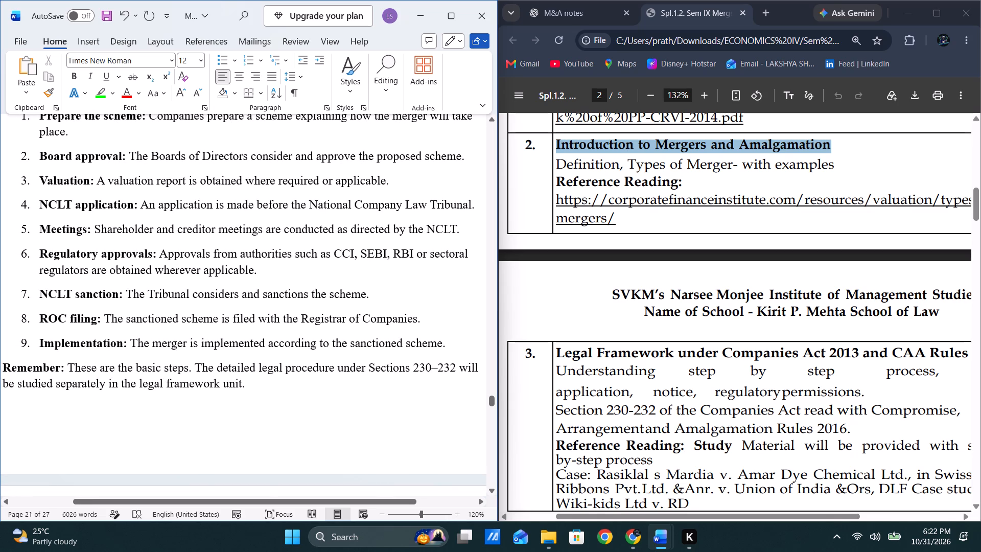
pyautogui.scroll(-1, 269, 388)
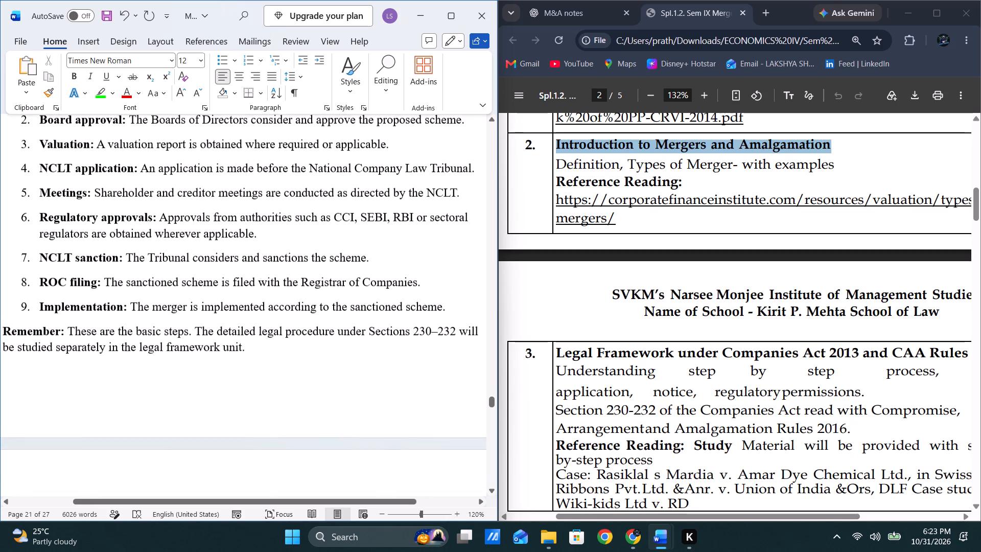
pyautogui.scroll(-1, 269, 388)
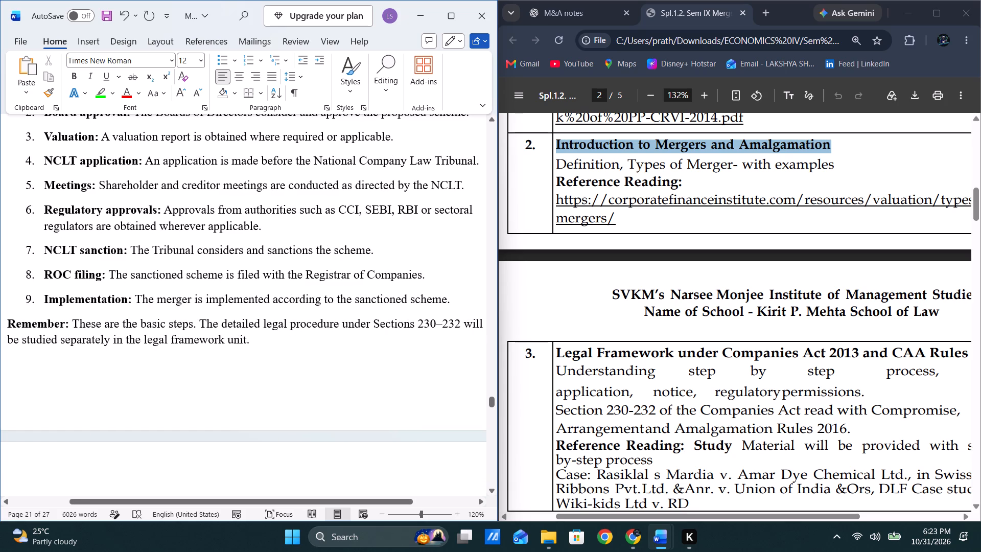
pyautogui.moveTo(265, 348); pyautogui.dragTo(55, 213)
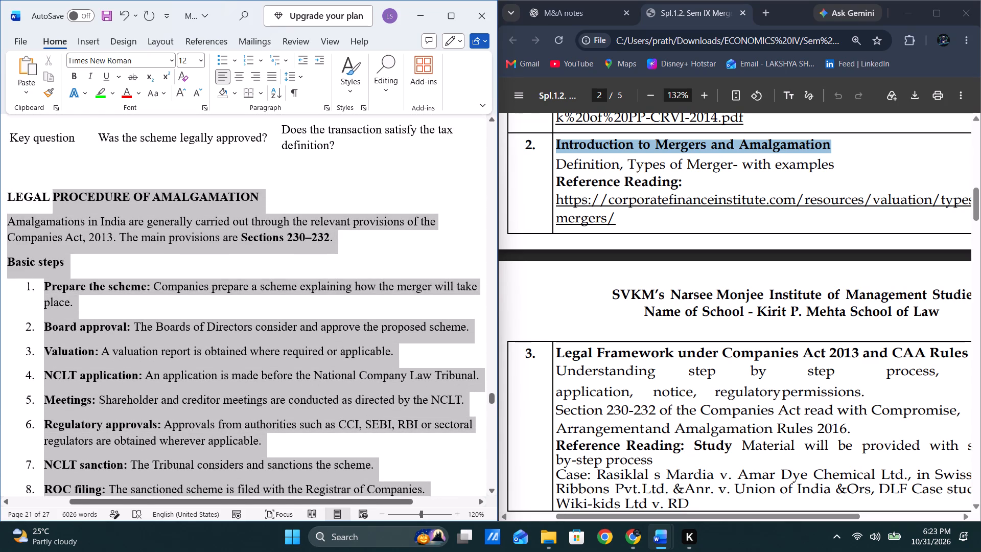
pyautogui.moveTo(55, 213); pyautogui.dragTo(22, 204)
pyautogui.press('BackSpace')
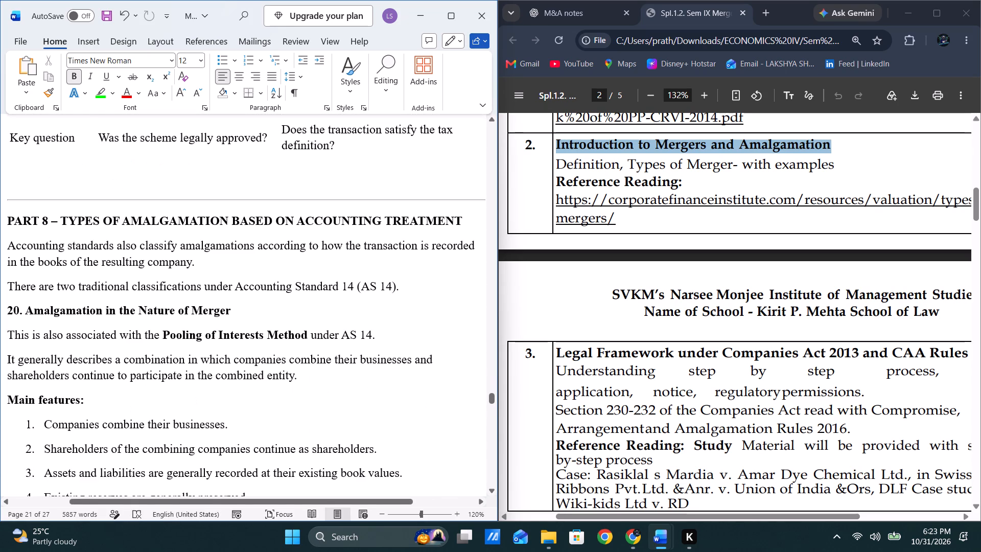
# Remove the divider and the "PART 8 –" prefix from above and before the "TYPES OF AMALGAMATION BASED ON ACCOUNTING TREATMENT" heading.
pyautogui.moveTo(54, 223); pyautogui.dragTo(45, 215)
pyautogui.moveTo(45, 215); pyautogui.dragTo(43, 213)
pyautogui.press('BackSpace')
pyautogui.press('Right')
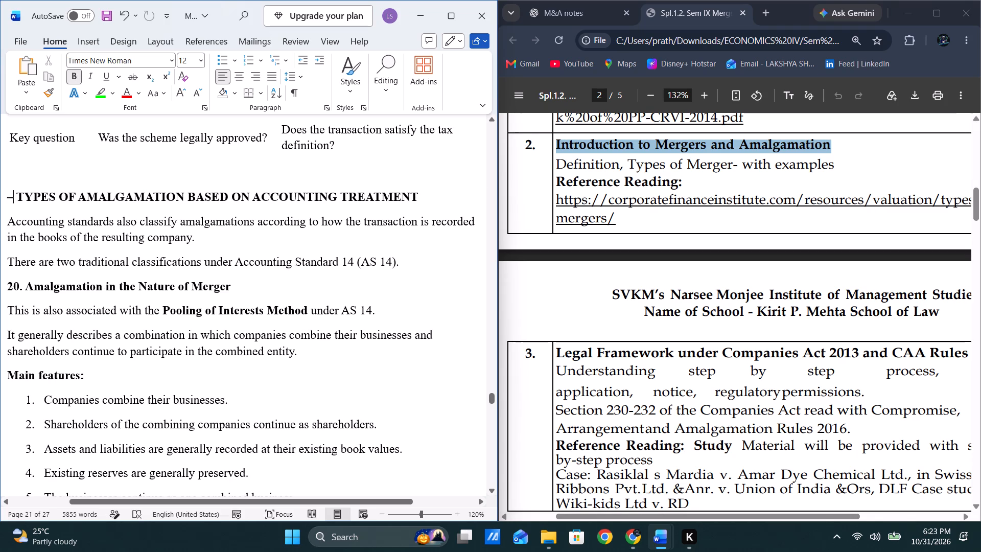
pyautogui.press('BackSpace')
pyautogui.press('Up')
pyautogui.press('Up')
pyautogui.press('Down')
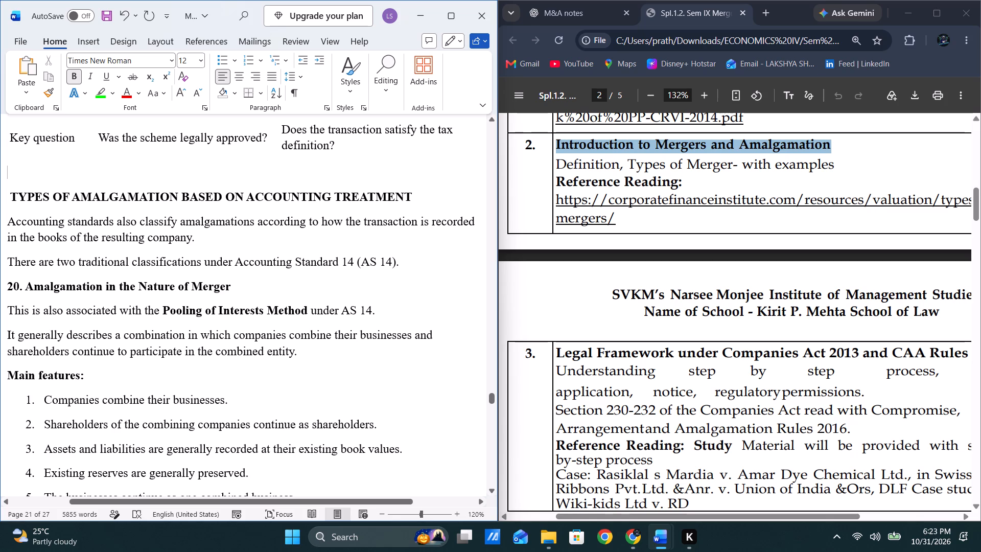
# Join the "There are two traditional classifications" sentence to the end of the preceding paragraph, separated by a space.
pyautogui.click(7, 264)
pyautogui.press('BackSpace')
pyautogui.press('space')
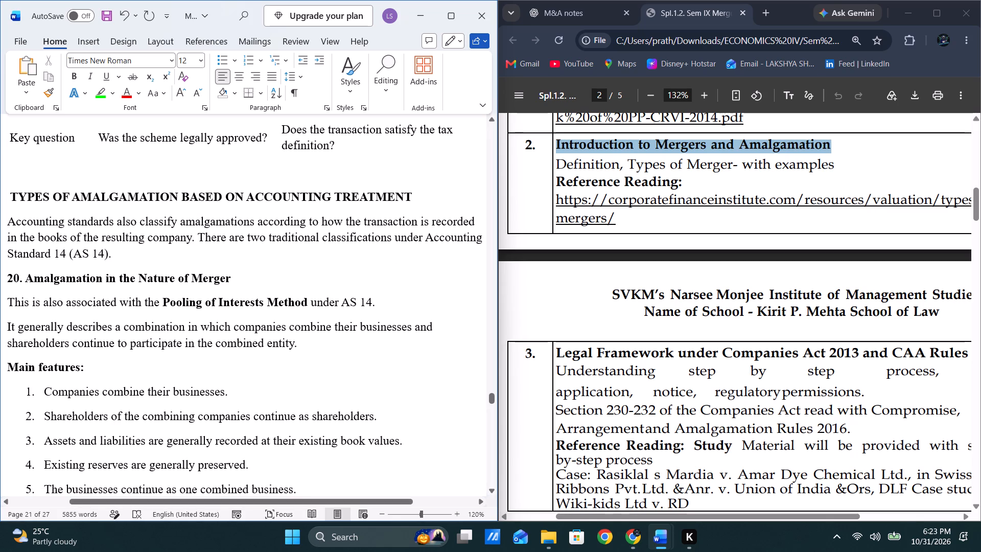
# Remove the "20." numbering from the "Amalgamation in the Nature of Merger" heading and insert a blank line above it.
pyautogui.click(25, 280)
pyautogui.press('BackSpace')
pyautogui.press('BackSpace')
pyautogui.press('BackSpace')
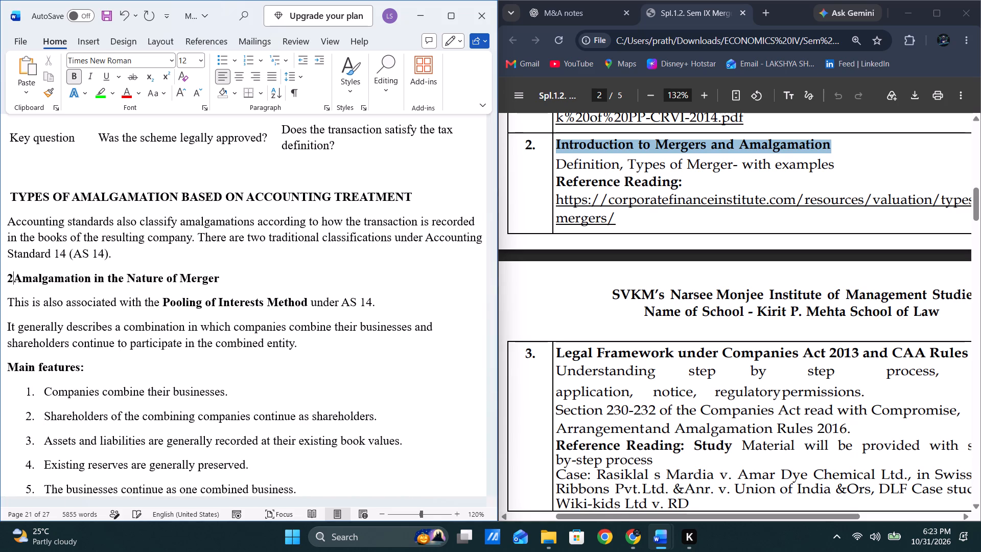
pyautogui.press('BackSpace')
pyautogui.press('Return')
pyautogui.press('Down')
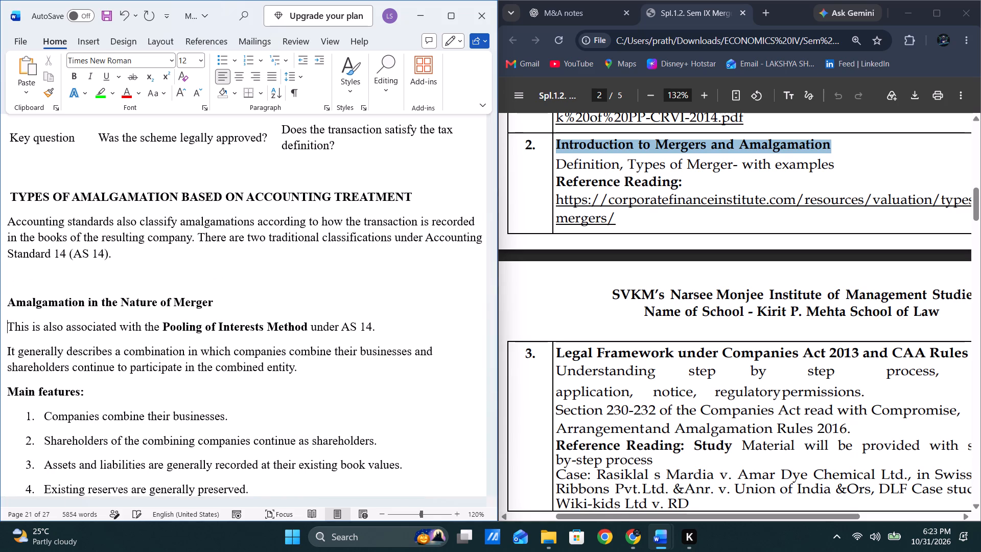
# Delete everything from the merger "Main features" through the "21." before "Amalgamation in the Nature of Purchase", leaving a blank line above that heading.
pyautogui.scroll(-1, 63, 323)
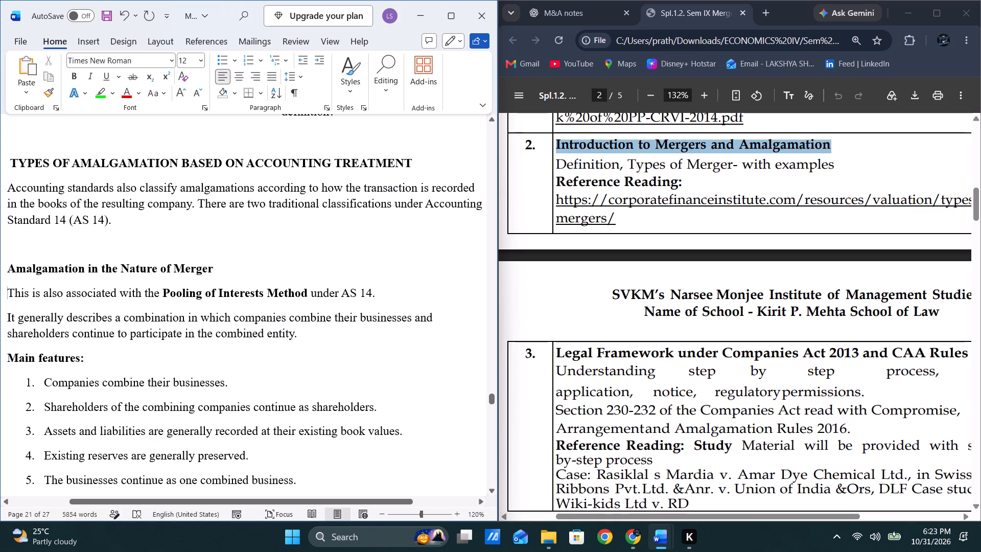
pyautogui.scroll(-1, 261, 377)
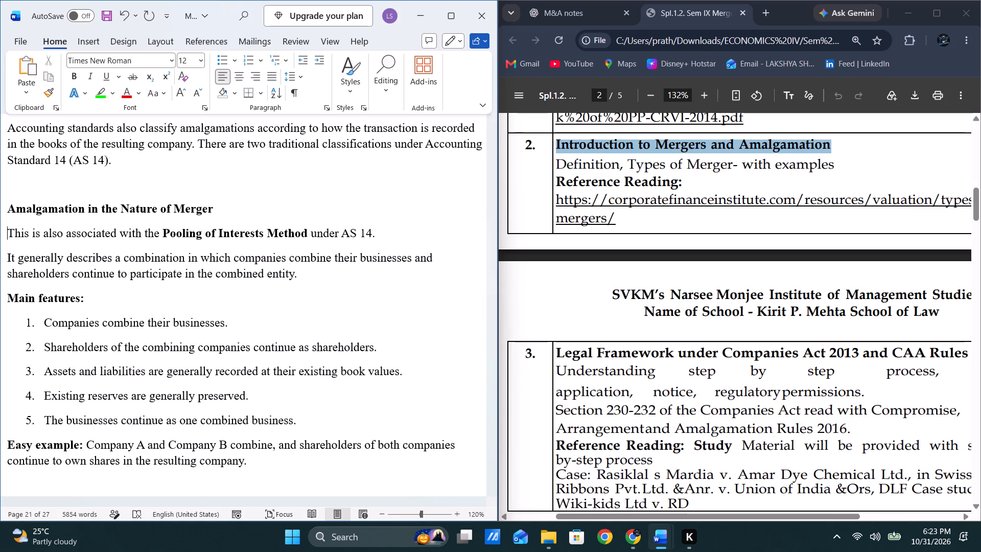
pyautogui.moveTo(5, 298); pyautogui.dragTo(237, 498)
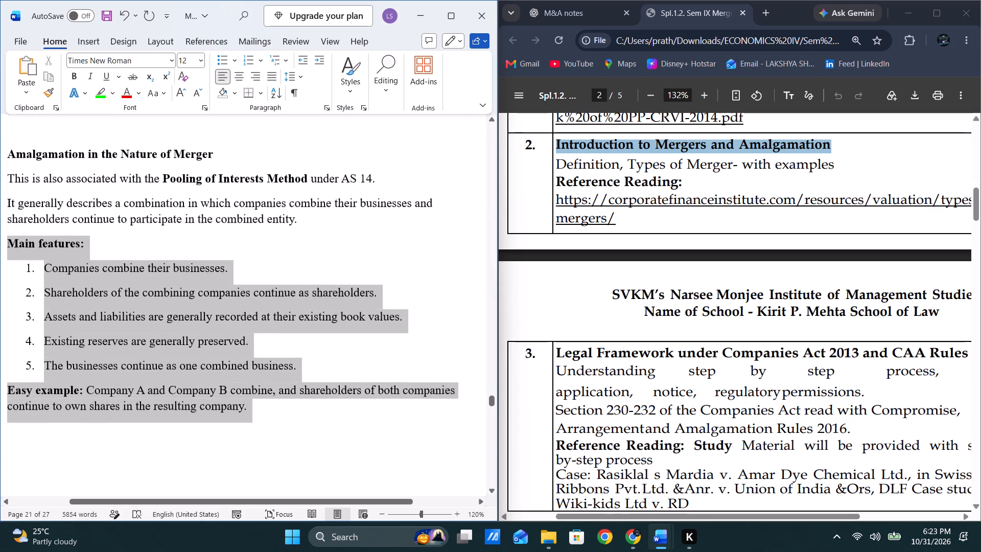
pyautogui.moveTo(237, 498); pyautogui.dragTo(6, 381)
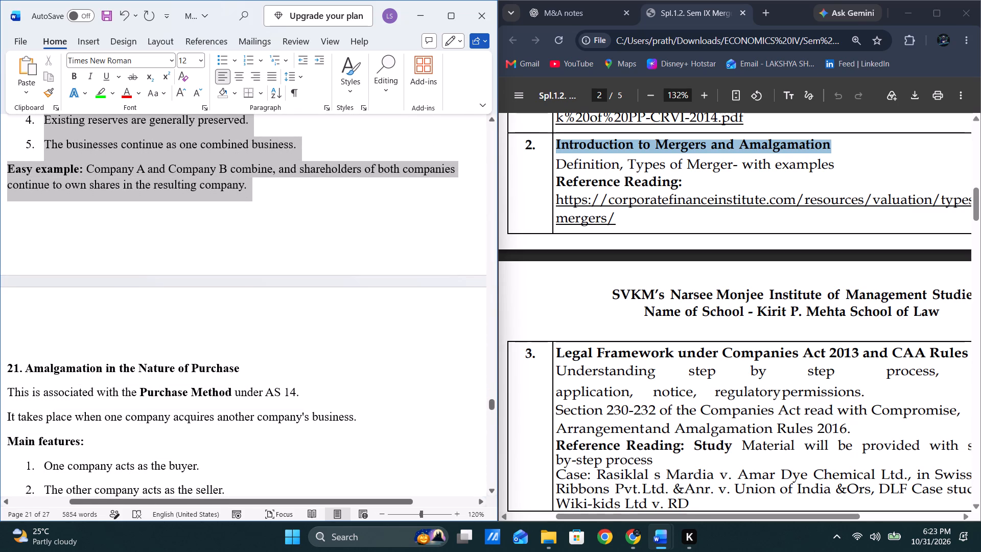
pyautogui.moveTo(6, 381); pyautogui.dragTo(22, 374)
pyautogui.press('BackSpace')
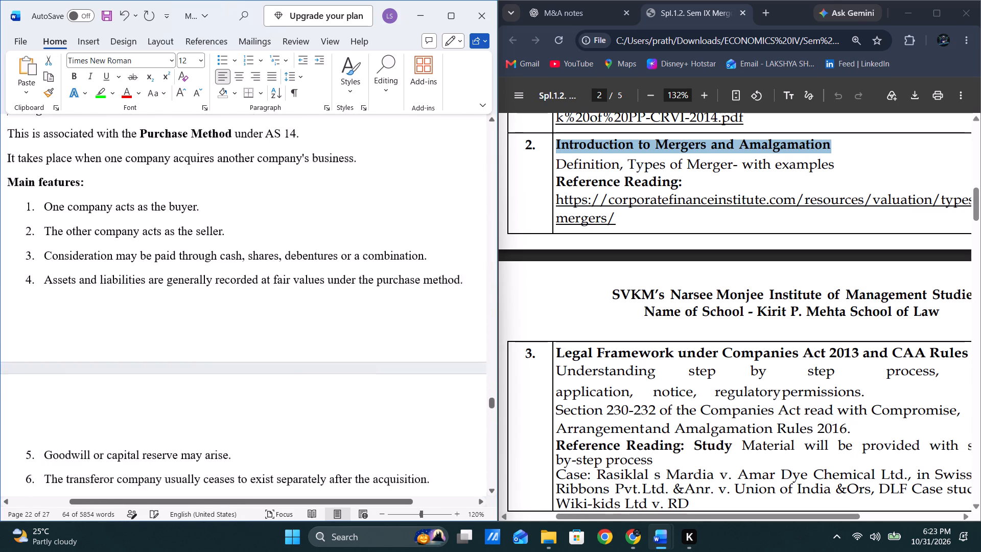
pyautogui.press('Return')
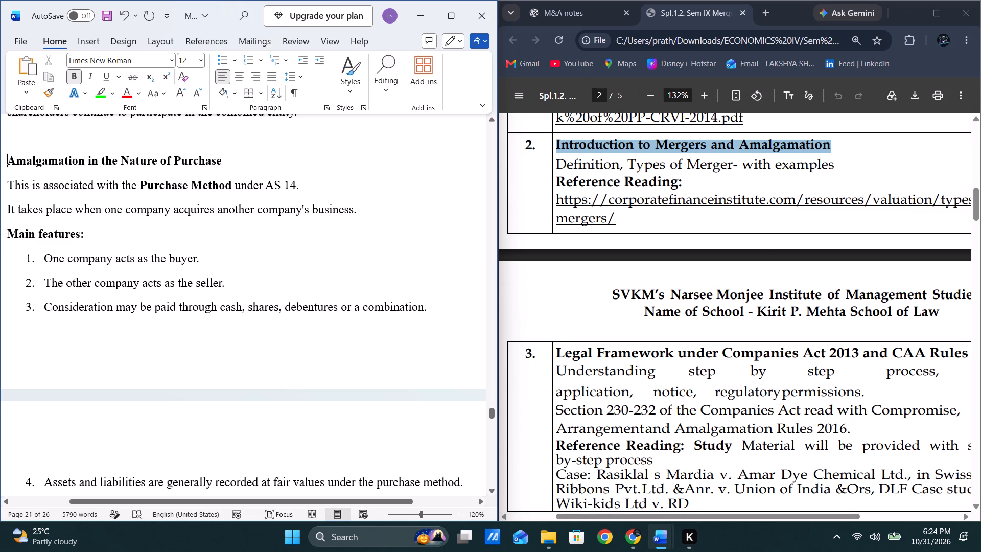
# Join the "It takes place when one company acquires" sentence to the preceding Purchase Method sentence, separated by a space.
pyautogui.click(2, 213)
pyautogui.press('BackSpace')
pyautogui.press('space')
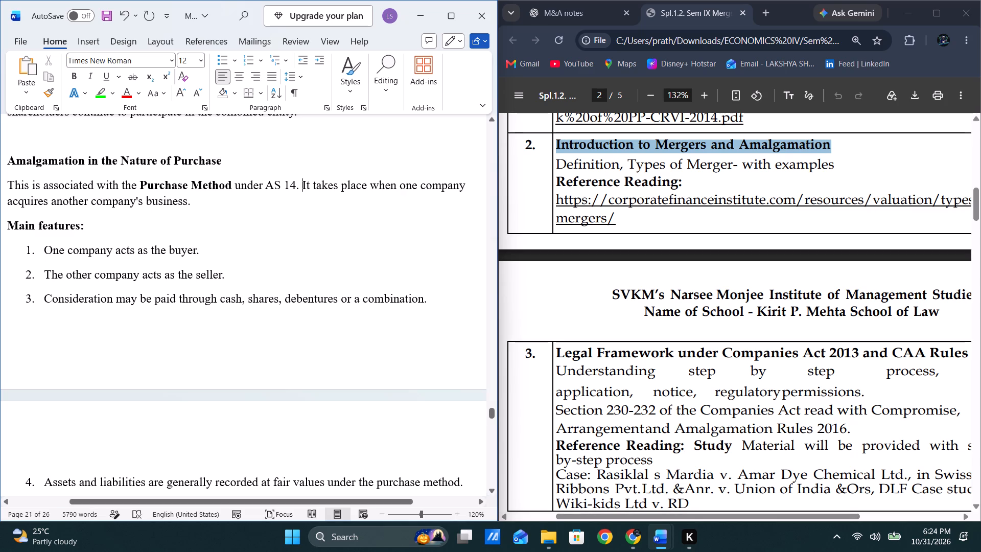
# Join the "It generally describes a combination" sentence to the preceding Pooling of Interests Method sentence, separated by a space.
pyautogui.scroll(1, 225, 247)
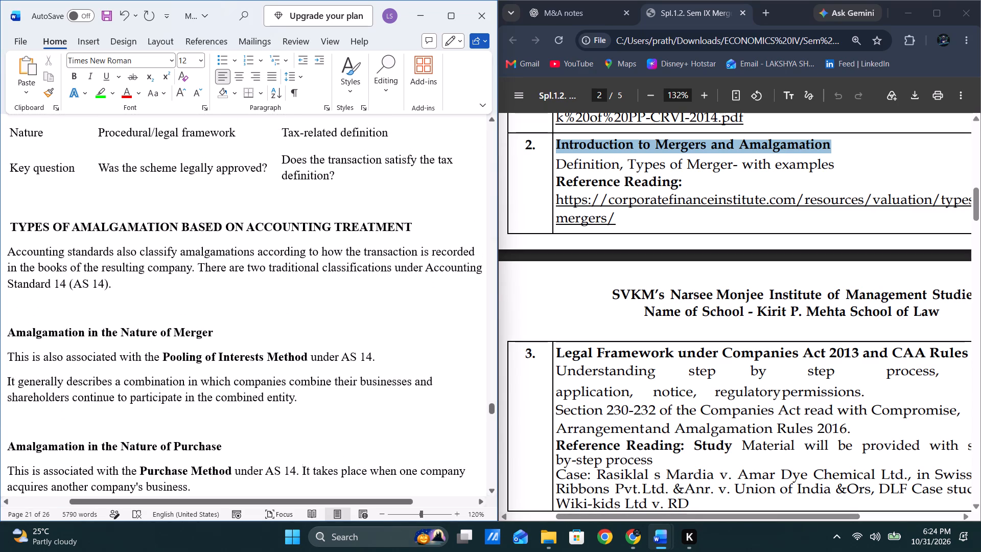
pyautogui.click(3, 378)
pyautogui.press('BackSpace')
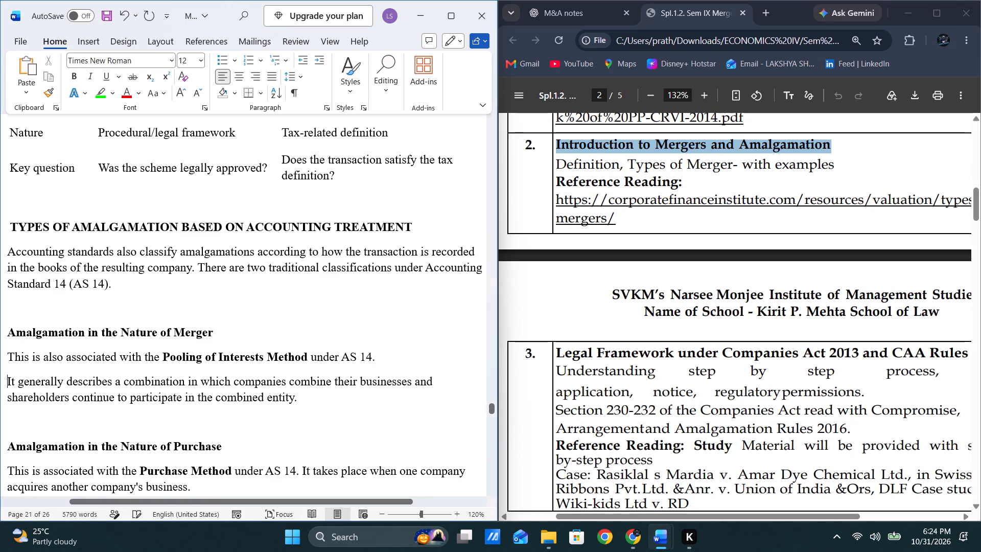
pyautogui.press('space')
# Delete the purchase "Main features" list, its easy example and the "Merger vs Purchase – Accounting Classification" heading, keeping the comparison table.
pyautogui.scroll(-1, 89, 376)
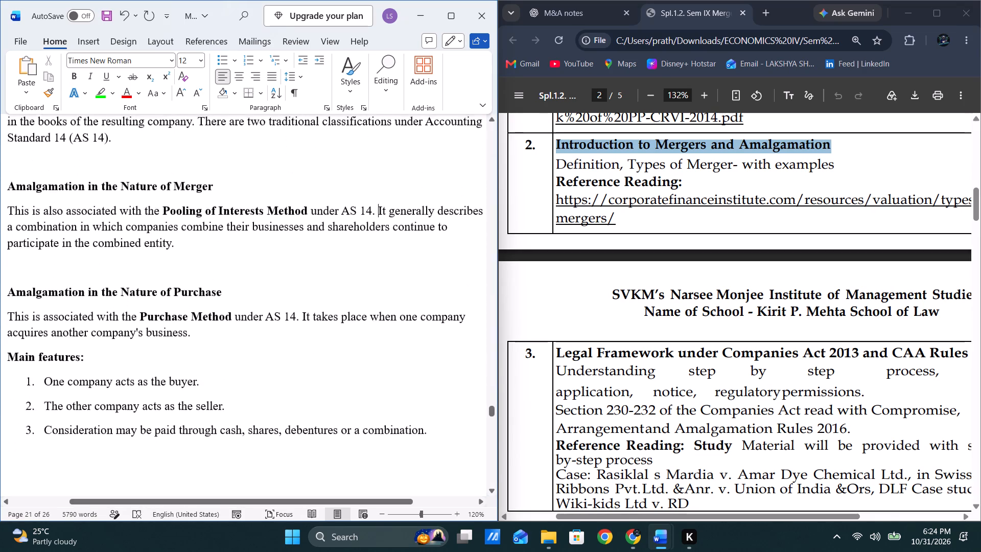
pyautogui.scroll(-1, 89, 376)
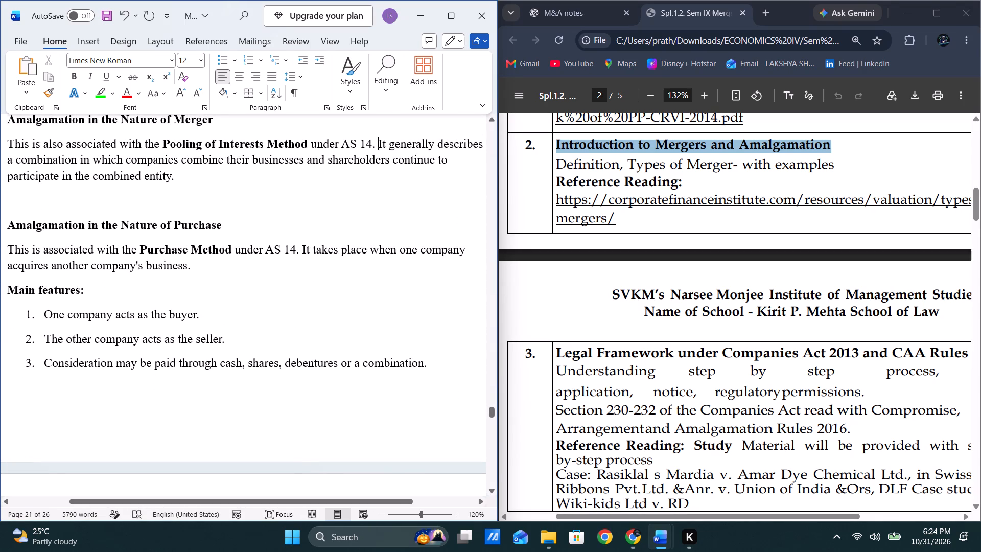
pyautogui.scroll(-1, 259, 348)
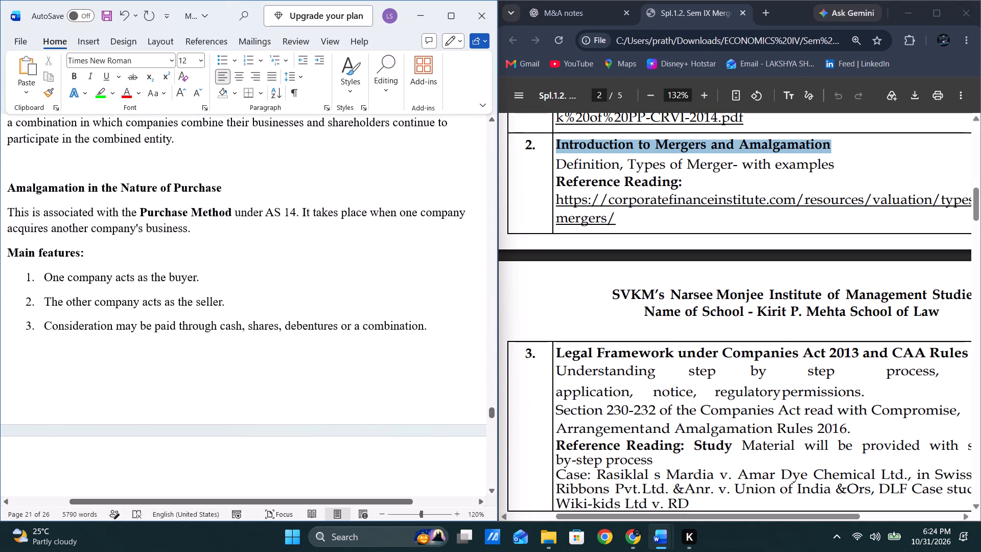
pyautogui.scroll(-2, 274, 347)
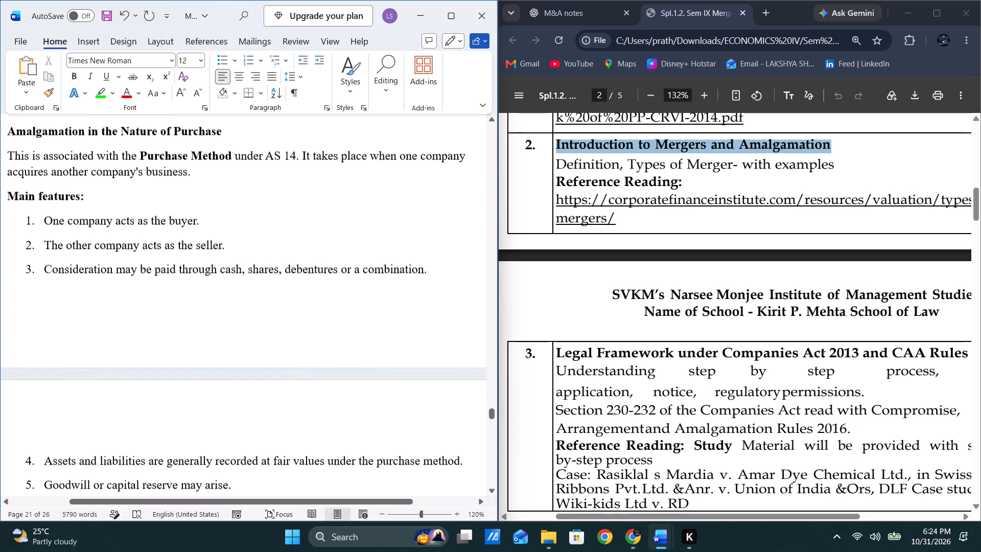
pyautogui.scroll(-3, 274, 347)
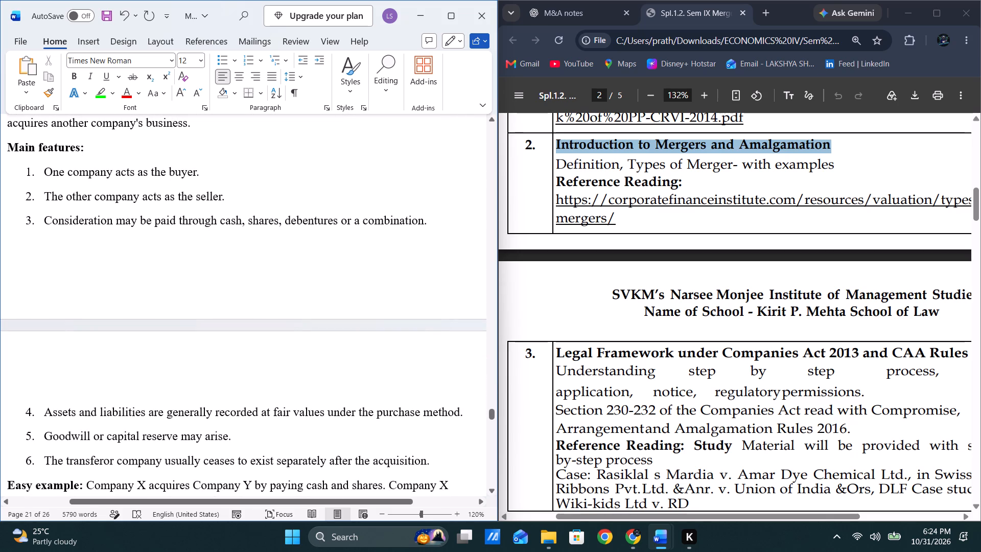
pyautogui.scroll(-1, 274, 347)
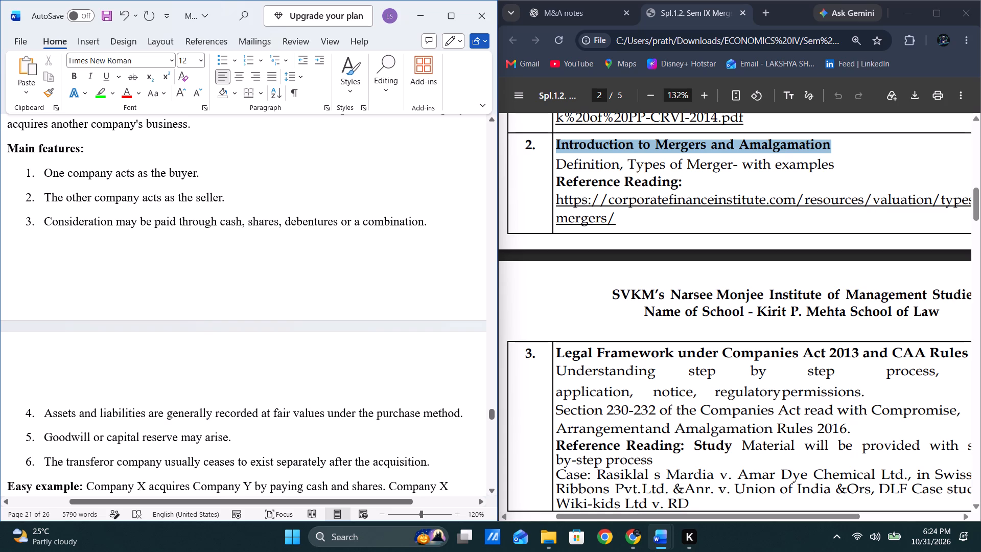
pyautogui.scroll(-1, 345, 401)
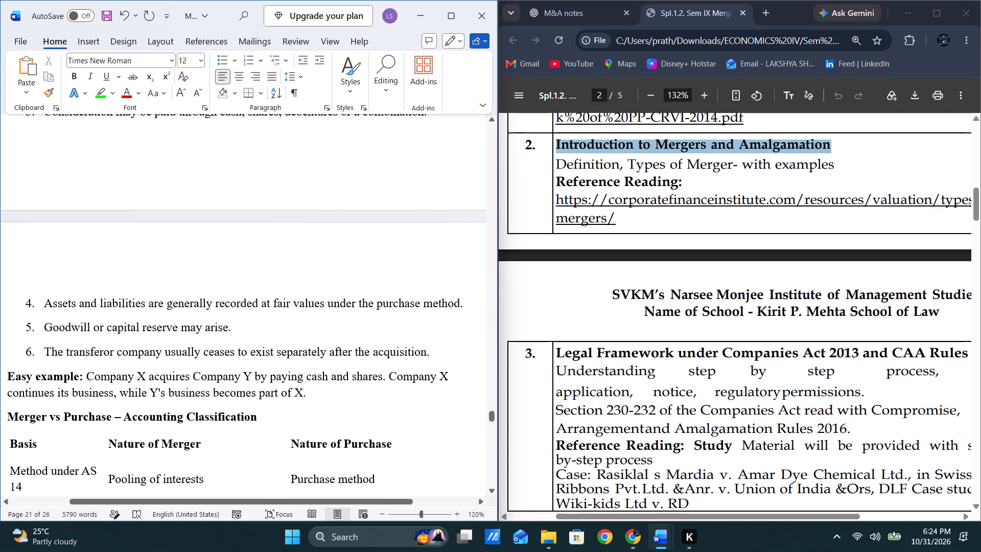
pyautogui.scroll(-1, 271, 400)
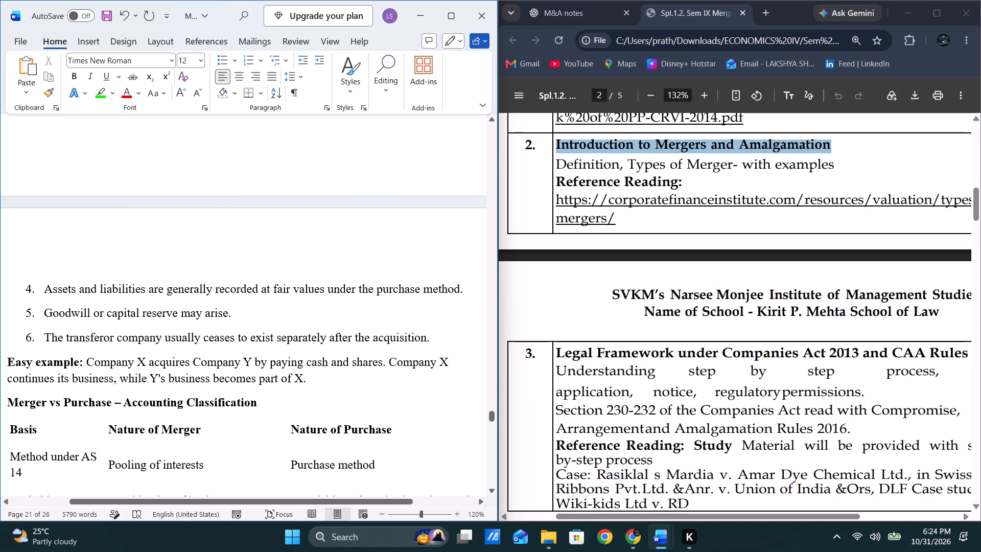
pyautogui.moveTo(265, 401); pyautogui.dragTo(115, 176)
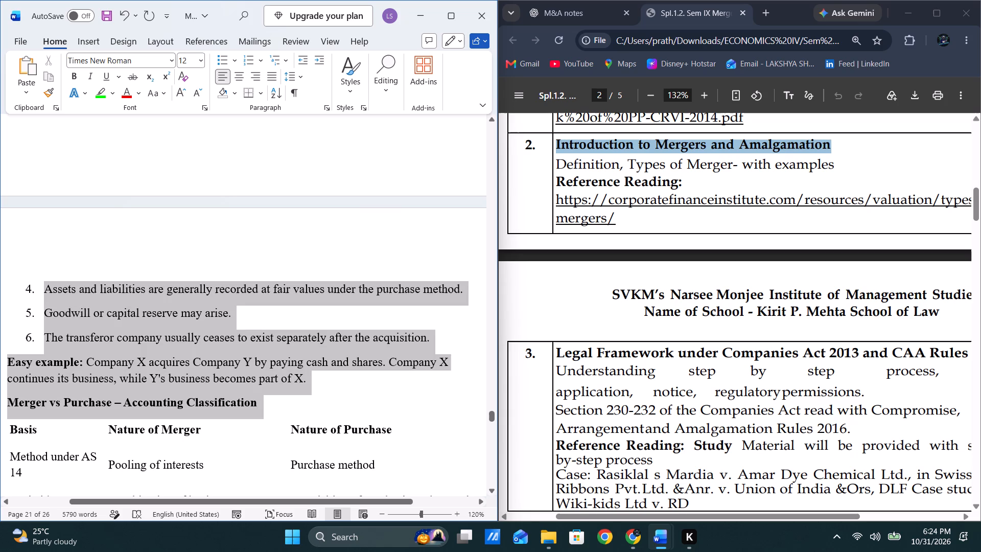
pyautogui.moveTo(115, 176); pyautogui.dragTo(108, 152)
pyautogui.moveTo(108, 152); pyautogui.dragTo(1, 469)
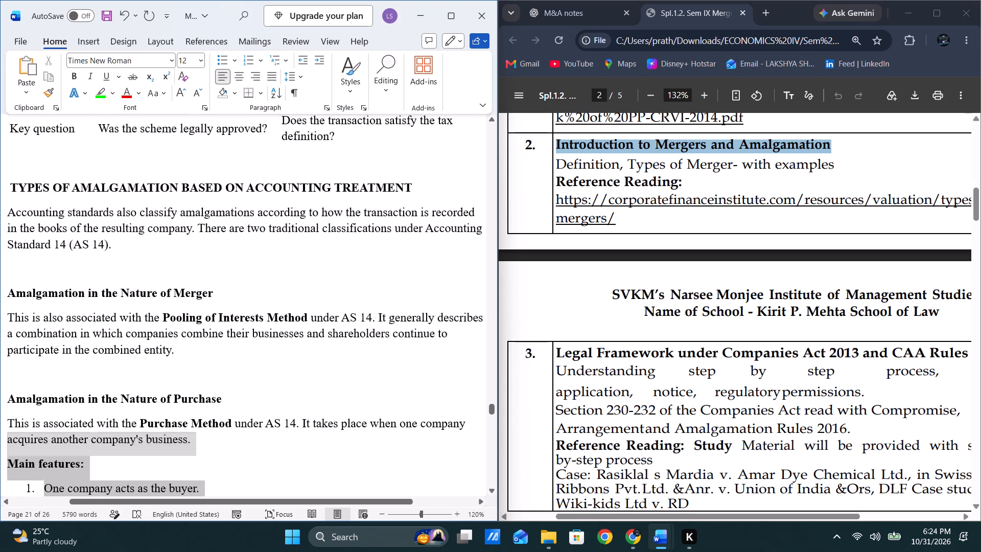
pyautogui.moveTo(1, 469); pyautogui.dragTo(11, 429)
pyautogui.press('BackSpace')
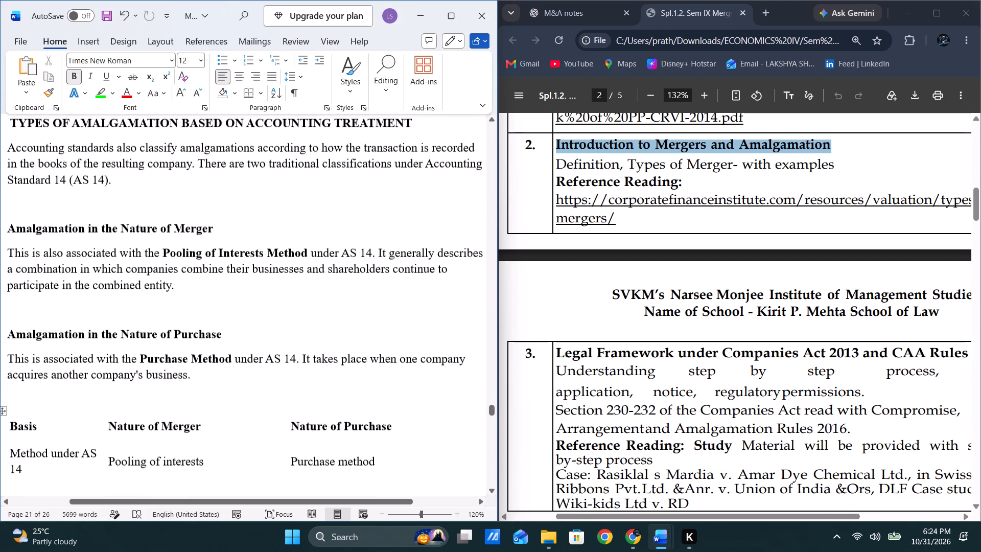
# Remove the blank line above "Amalgamation in the Nature of Purchase" and join that heading to its text with a colon and space.
pyautogui.click(100, 324)
pyautogui.press('BackSpace')
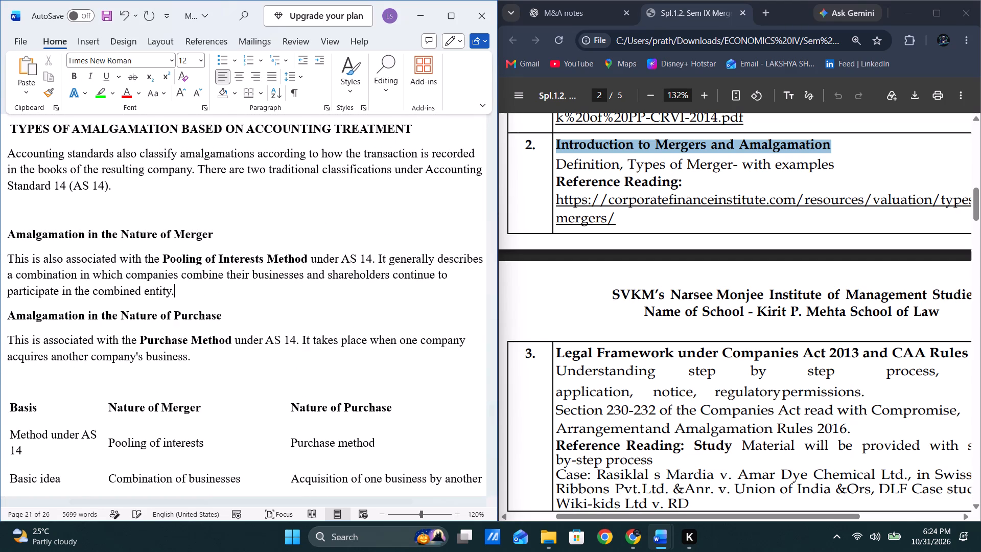
pyautogui.press('Right')
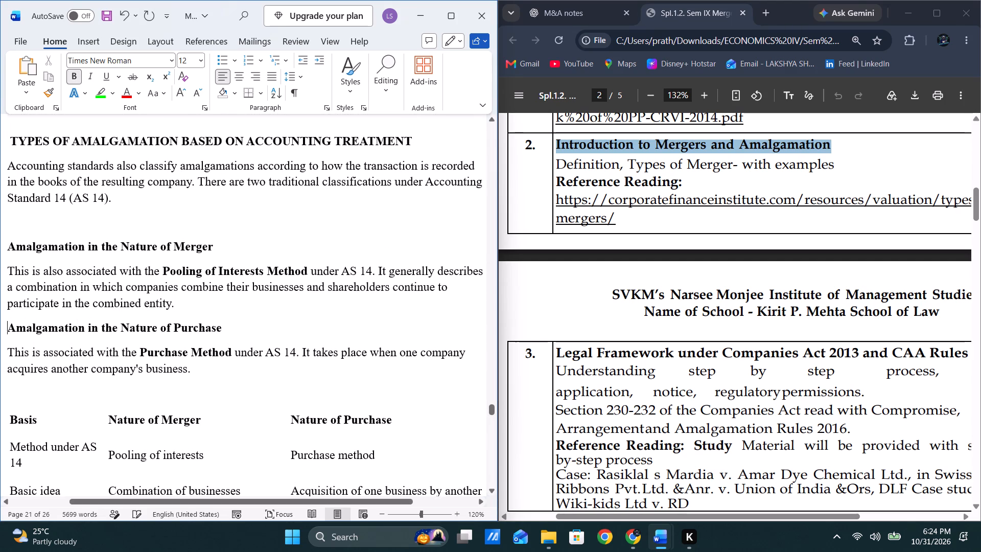
pyautogui.press('Down')
pyautogui.press('BackSpace')
pyautogui.write(':')
pyautogui.press('space')
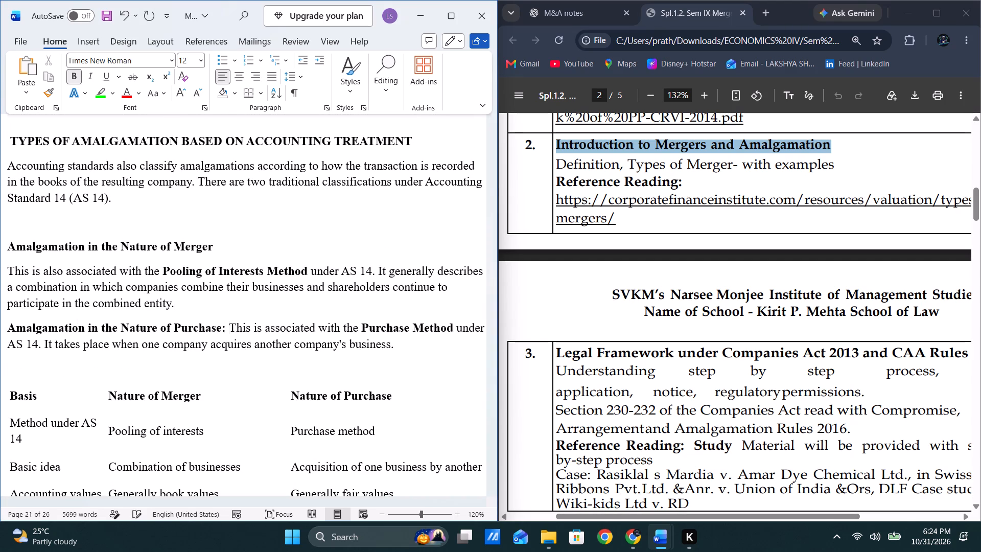
# Join the "Amalgamation in the Nature of Merger" heading to its text with a colon and space, and remove the blank line above it.
pyautogui.press('Up')
pyautogui.press('Up')
pyautogui.press('Up')
pyautogui.press('Up')
pyautogui.press('Right')
pyautogui.press('BackSpace')
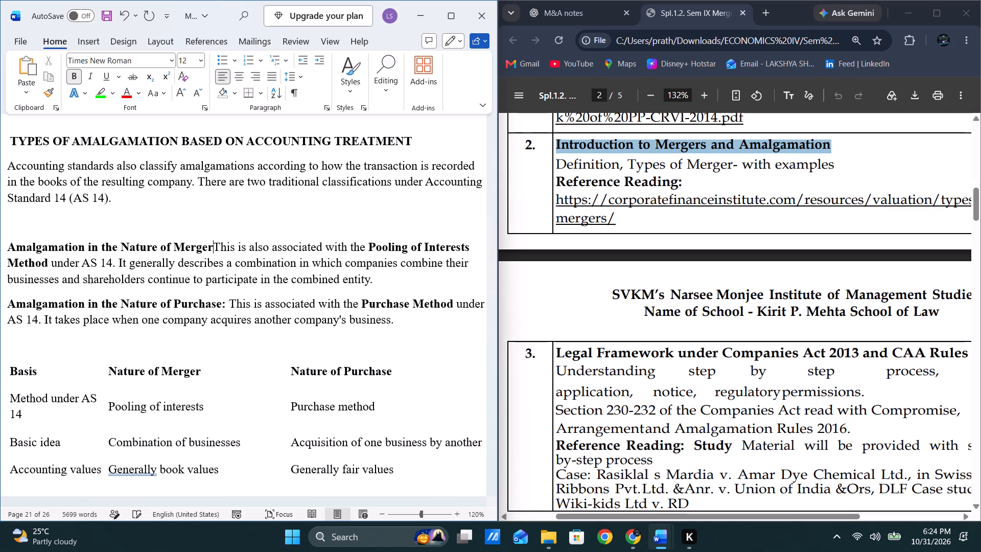
pyautogui.write(':')
pyautogui.press('space')
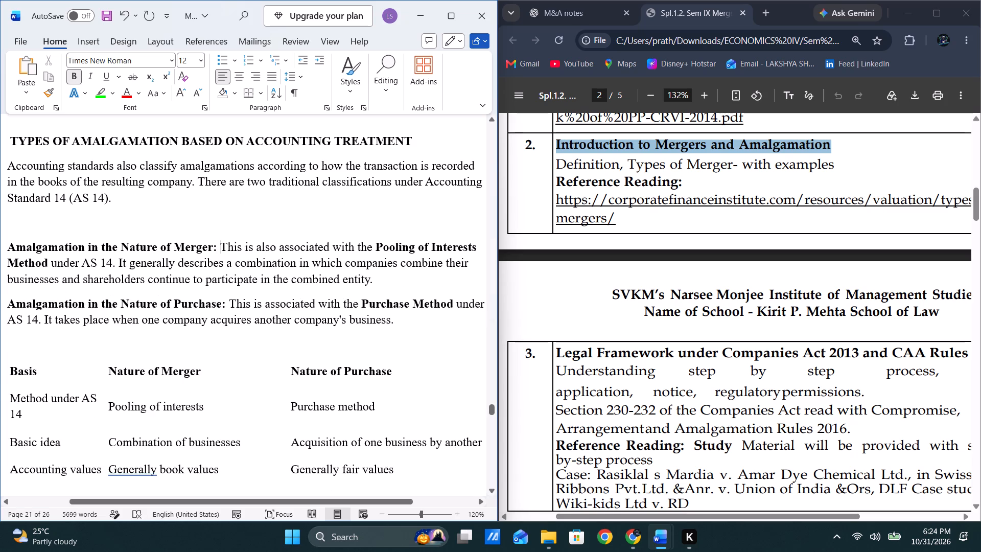
pyautogui.click(132, 227)
pyautogui.press('BackSpace')
# Add a comma after "Generally" in both the merger and purchase cells of the table's "Accounting values" row.
pyautogui.scroll(-1, 132, 227)
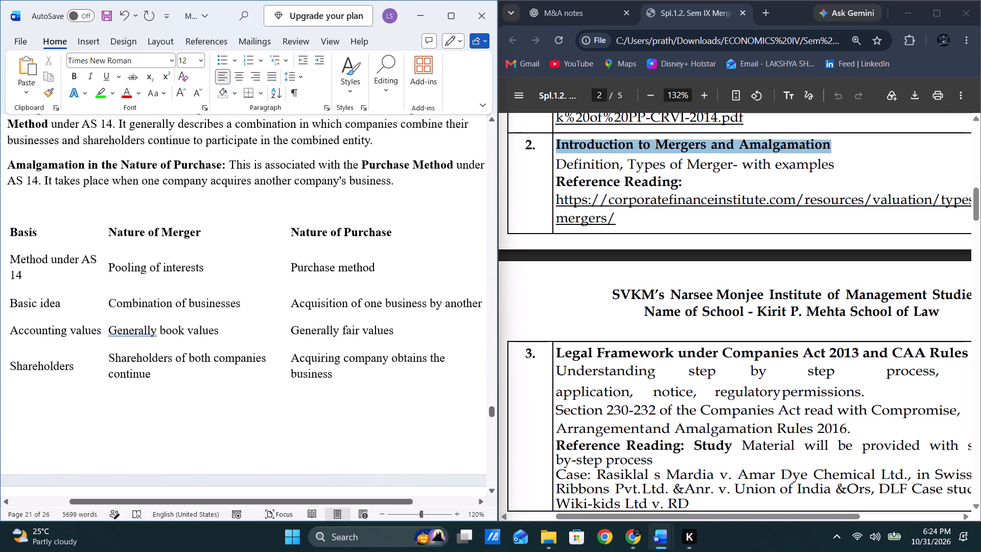
pyautogui.scroll(-1, 132, 227)
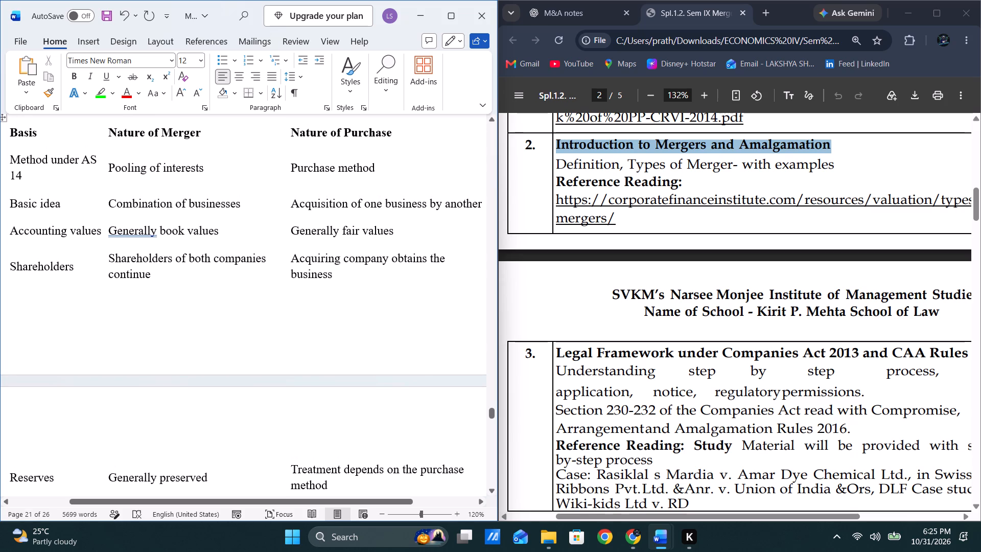
pyautogui.rightClick(382, 230)
pyautogui.click(150, 234)
pyautogui.rightClick(150, 234)
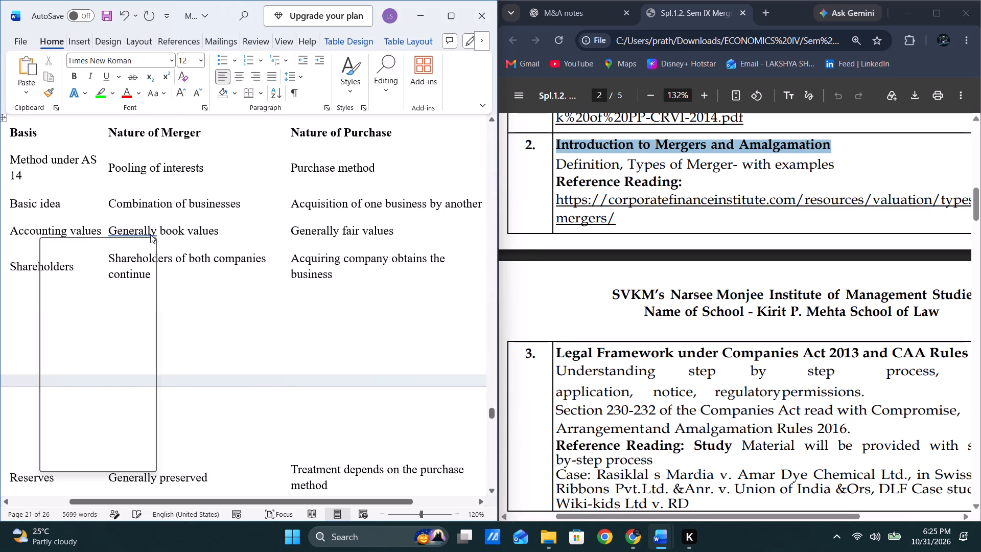
pyautogui.click(132, 250)
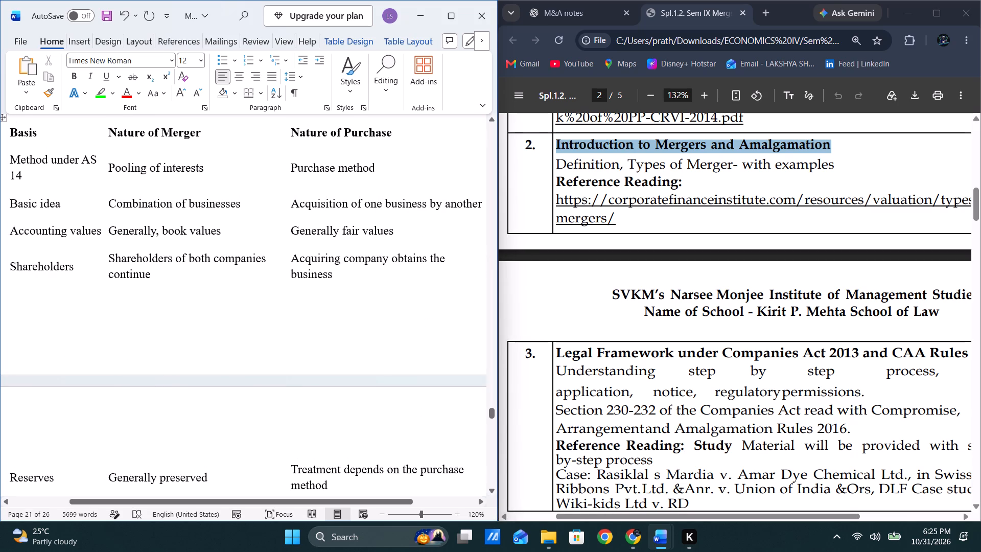
pyautogui.click(337, 232)
pyautogui.press(',')
# Delete the "Important Current Accounting Note" section and the "PART 9 –" prefix, leaving a blank line above "MERGER VS ACQUISITION".
pyautogui.scroll(-2, 334, 291)
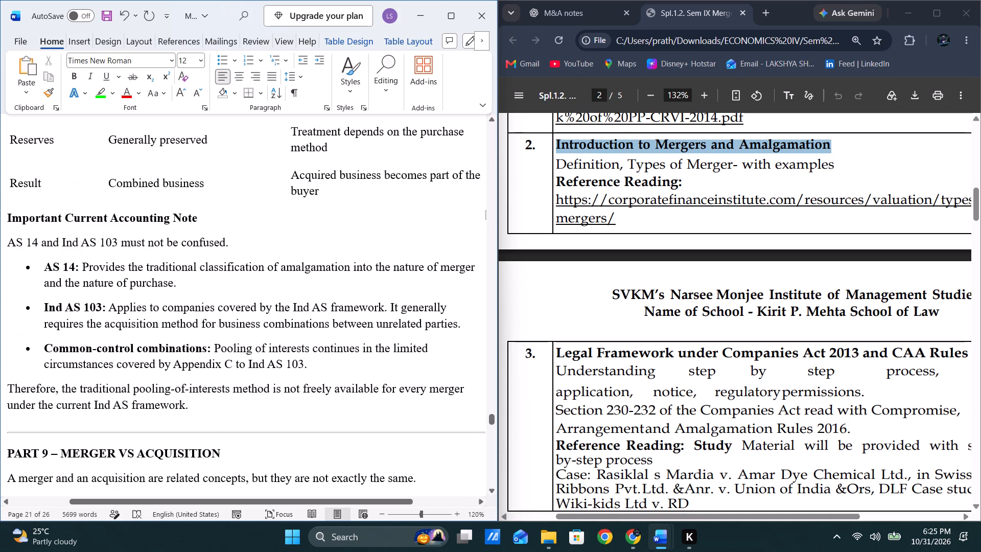
pyautogui.moveTo(58, 452); pyautogui.dragTo(15, 223)
pyautogui.press('BackSpace')
pyautogui.press('Return')
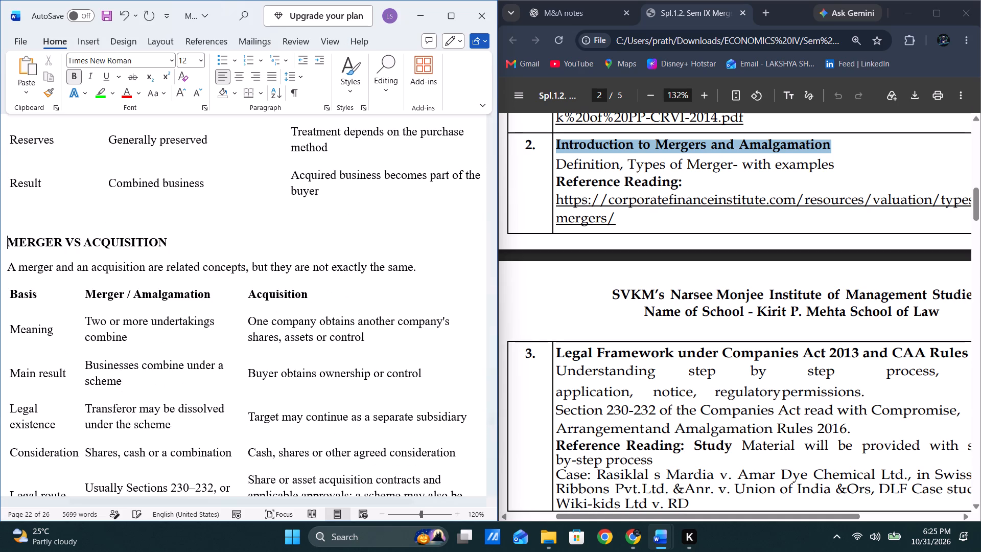
# Delete the "MERGER VS ACQUISITION" heading and its introductory sentence, keeping one blank line between the two comparison tables.
pyautogui.moveTo(447, 264); pyautogui.dragTo(77, 263)
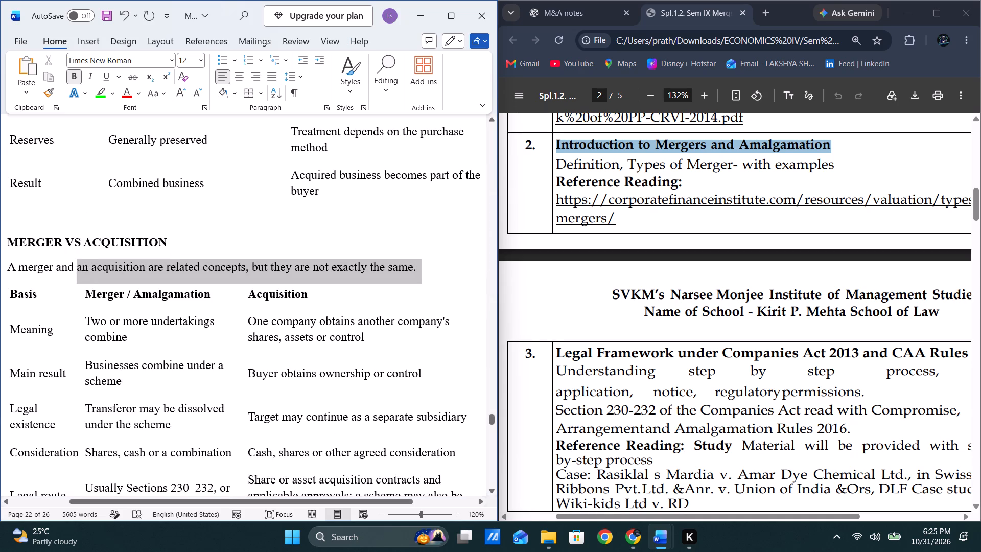
pyautogui.moveTo(77, 263); pyautogui.dragTo(32, 241)
pyautogui.press('BackSpace')
pyautogui.press('BackSpace')
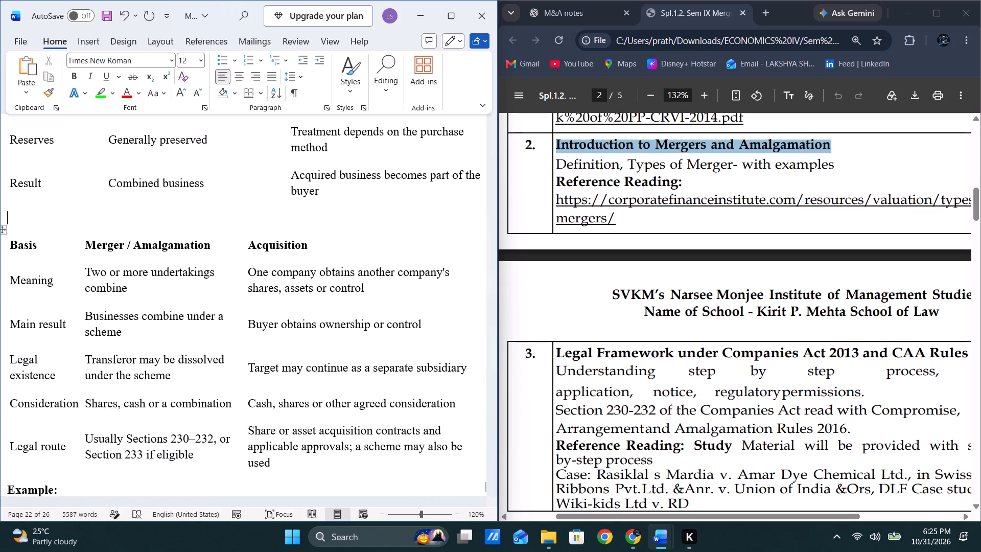
# Delete the "22. Meaning of Synergy" subheading under the Part 10 heading.
pyautogui.scroll(-1, 287, 344)
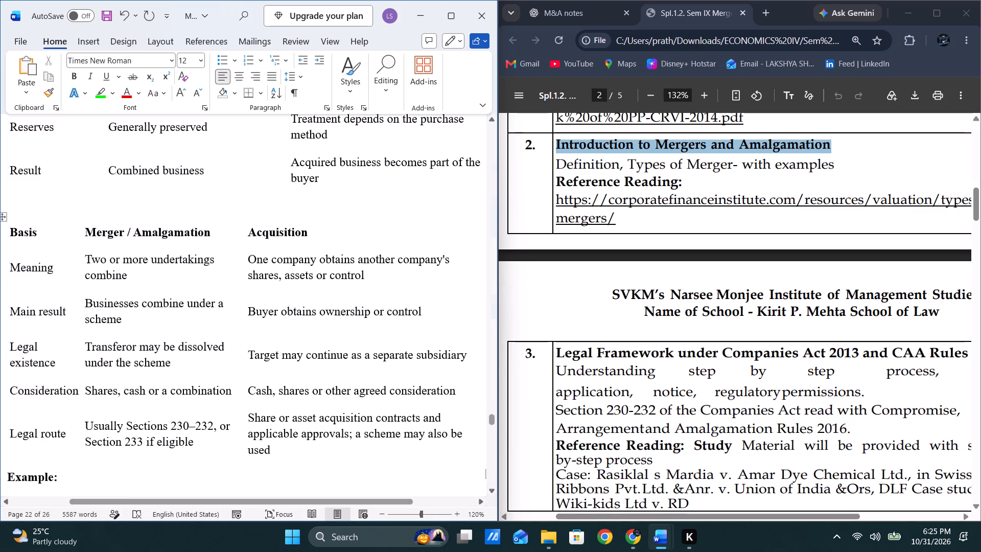
pyautogui.scroll(-1, 287, 344)
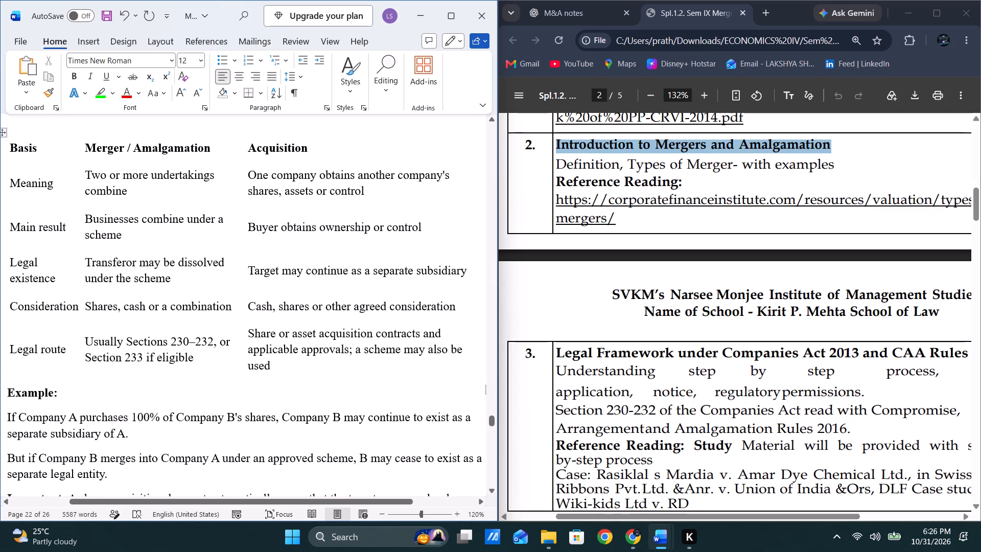
pyautogui.scroll(-1, 99, 438)
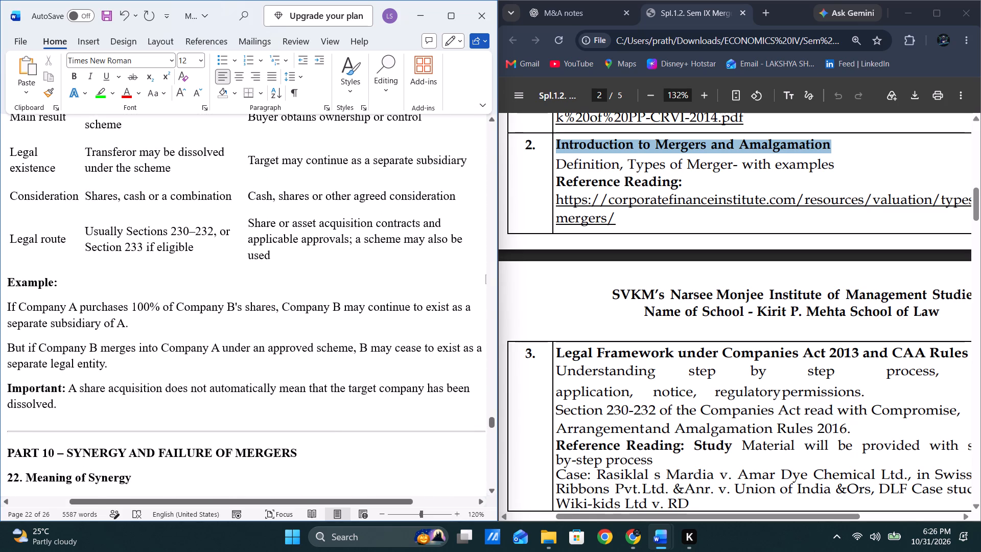
pyautogui.moveTo(153, 476); pyautogui.dragTo(34, 480)
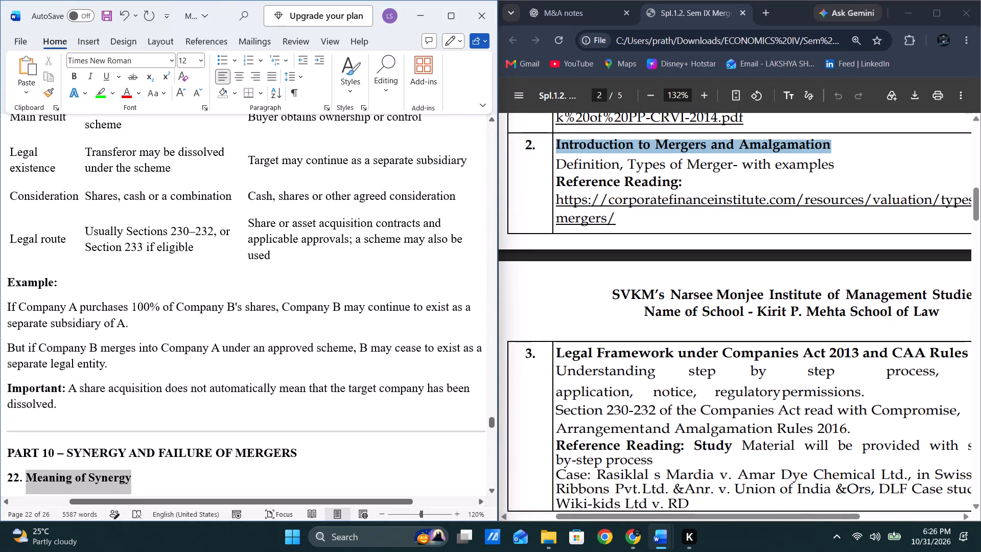
pyautogui.moveTo(34, 480); pyautogui.dragTo(8, 479)
pyautogui.press('BackSpace')
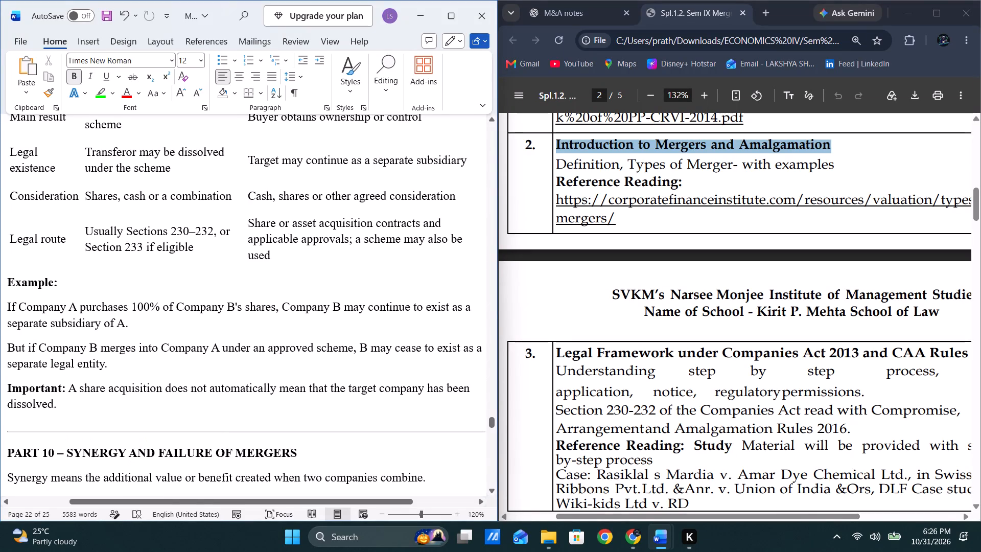
# Delete the example, the "Important" note and the divider line between the merger–acquisition table and the Part 10 heading.
pyautogui.moveTo(333, 435); pyautogui.dragTo(79, 323)
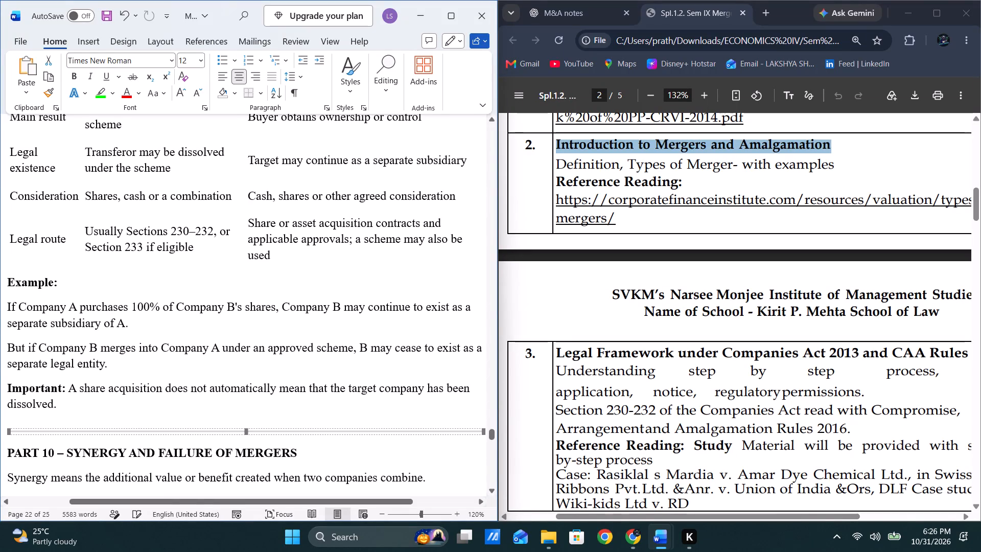
pyautogui.moveTo(79, 323); pyautogui.dragTo(4, 285)
pyautogui.moveTo(4, 285); pyautogui.dragTo(96, 437)
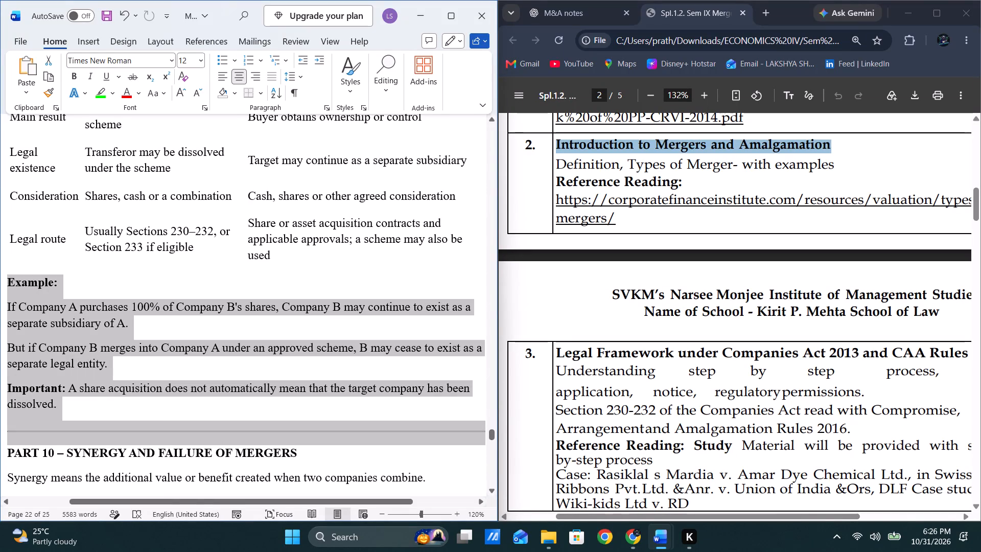
pyautogui.moveTo(96, 437); pyautogui.dragTo(96, 438)
pyautogui.press('BackSpace')
pyautogui.press('Delete')
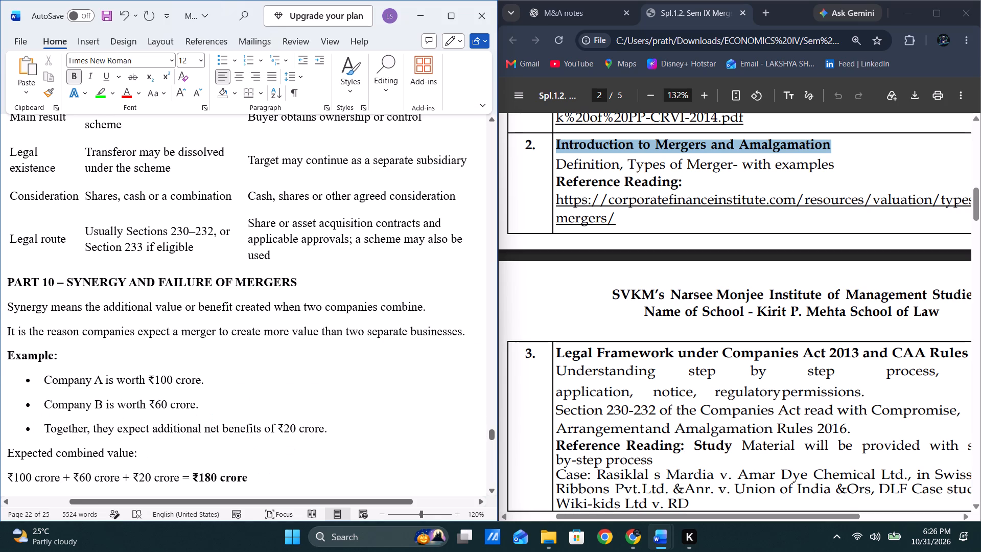
# Insert a blank line above the Part 10 heading and remove its "PART 10 –" prefix, keeping "SYNERGY AND FAILURE OF MERGERS".
pyautogui.press('Return')
pyautogui.press('Right')
pyautogui.press('Right')
pyautogui.press('Right')
pyautogui.press('Right')
pyautogui.press('Right')
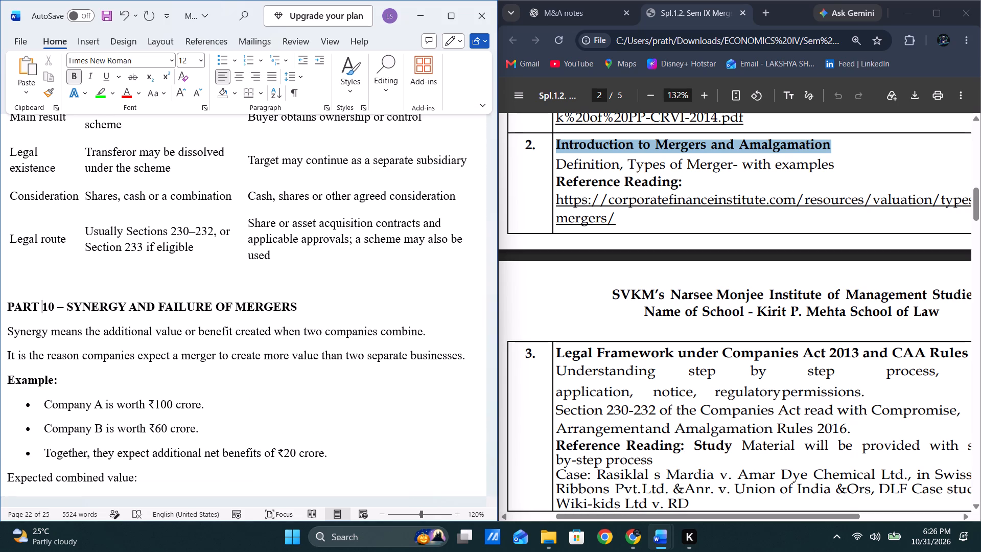
pyautogui.press('Right')
pyautogui.press('Right')
pyautogui.press('Right')
pyautogui.press('Right')
pyautogui.press('Right')
pyautogui.press('BackSpace')
pyautogui.press('BackSpace')
pyautogui.press('BackSpace')
pyautogui.press('BackSpace')
pyautogui.press('BackSpace')
pyautogui.press('BackSpace')
pyautogui.press('BackSpace')
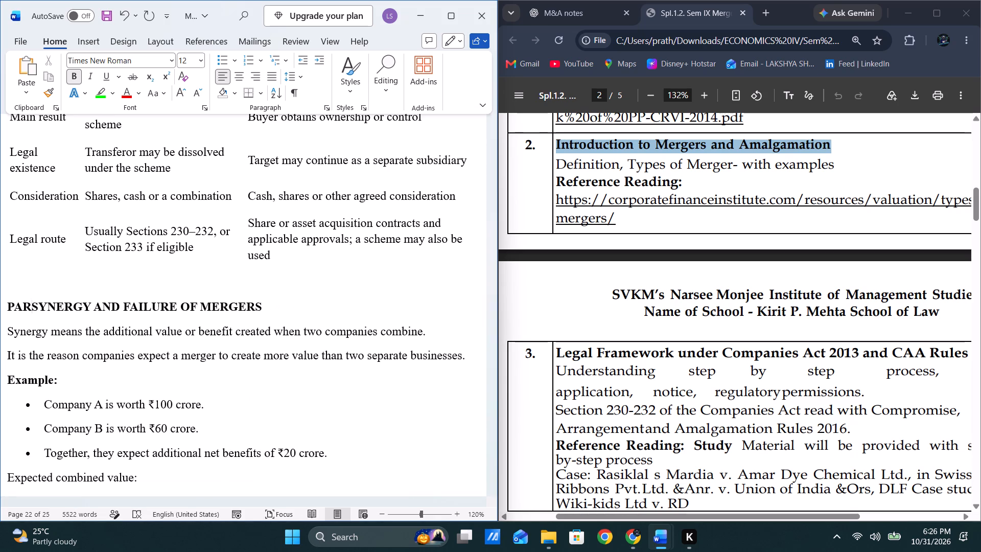
pyautogui.press('BackSpace')
pyautogui.press('BackSpace')
pyautogui.press('BackSpace')
# Join the "It is the reason companies expect a merger…" sentence to the synergy definition with a space.
pyautogui.press('Down')
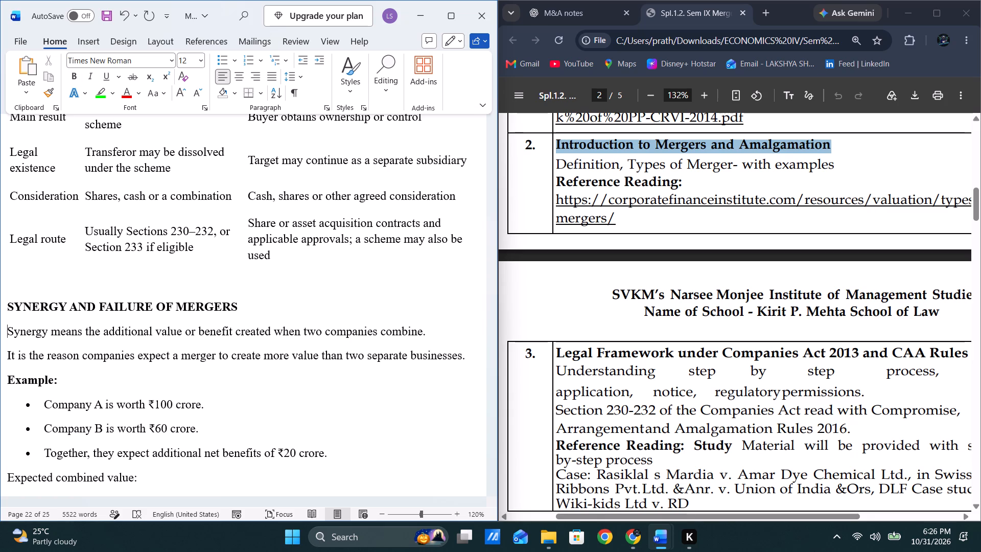
pyautogui.press('Down')
pyautogui.press('\\')
pyautogui.press('\\')
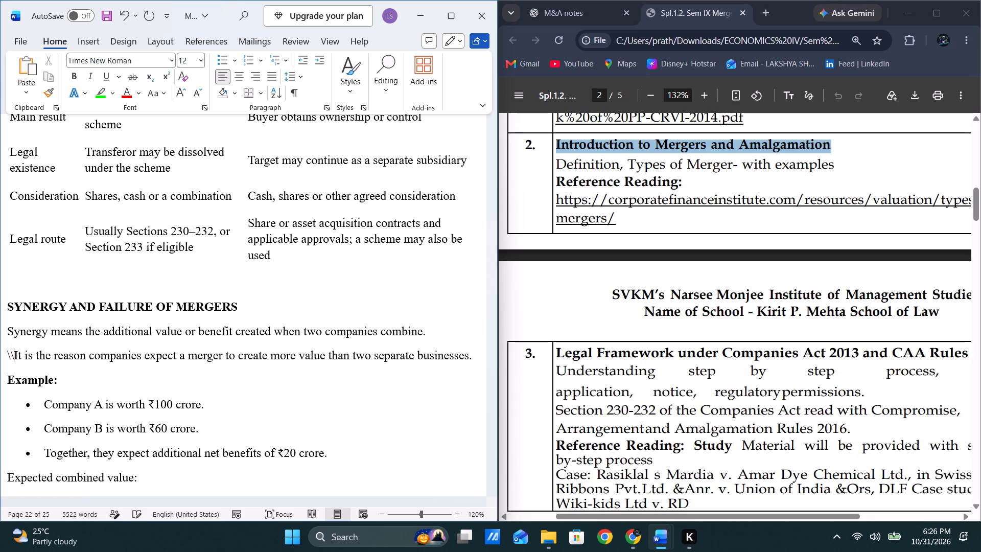
pyautogui.press('+')
pyautogui.press('BackSpace')
pyautogui.press('BackSpace')
pyautogui.press('BackSpace')
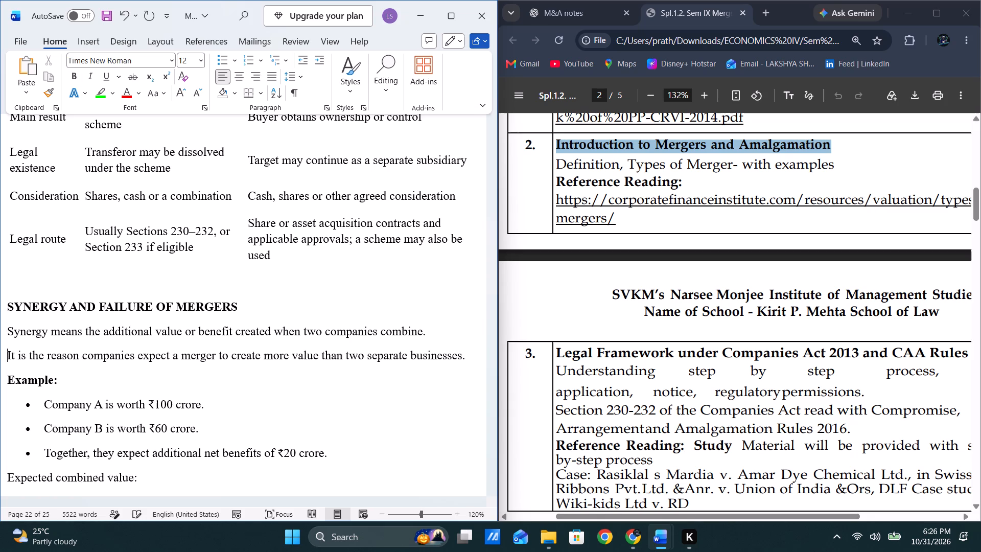
pyautogui.press('BackSpace')
pyautogui.press('space')
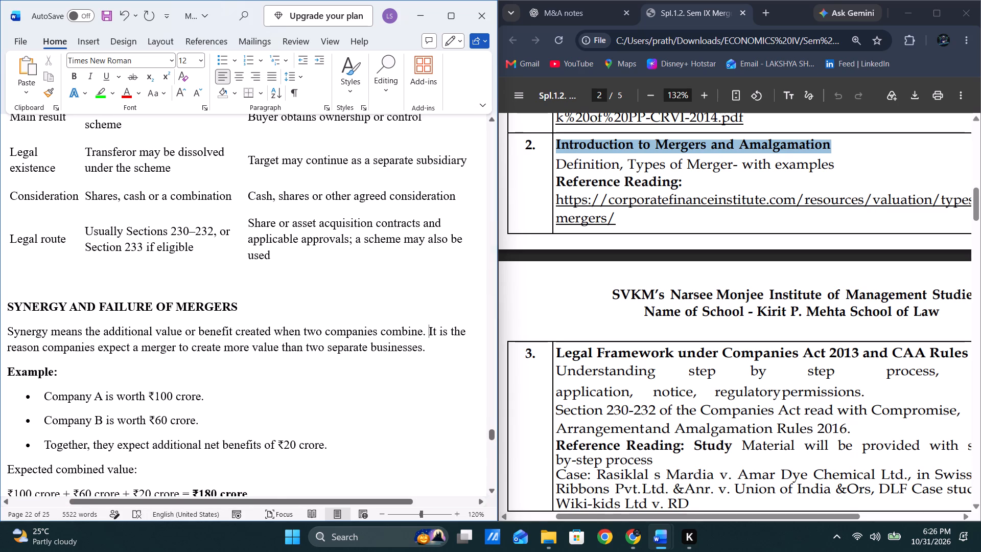
# Join the "Expected combined value:" label and its calculation on one line, separated by a space.
pyautogui.scroll(-1, 189, 367)
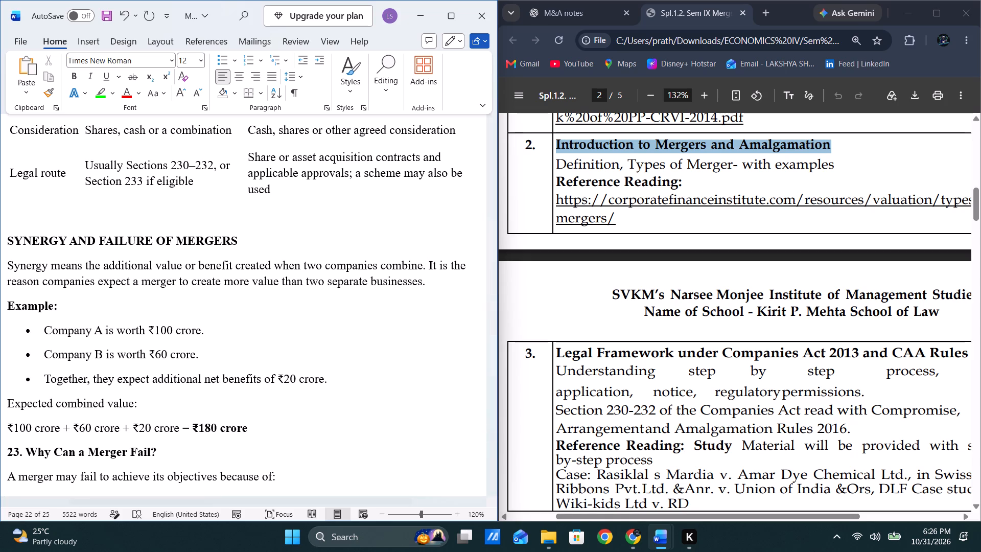
pyautogui.click(170, 405)
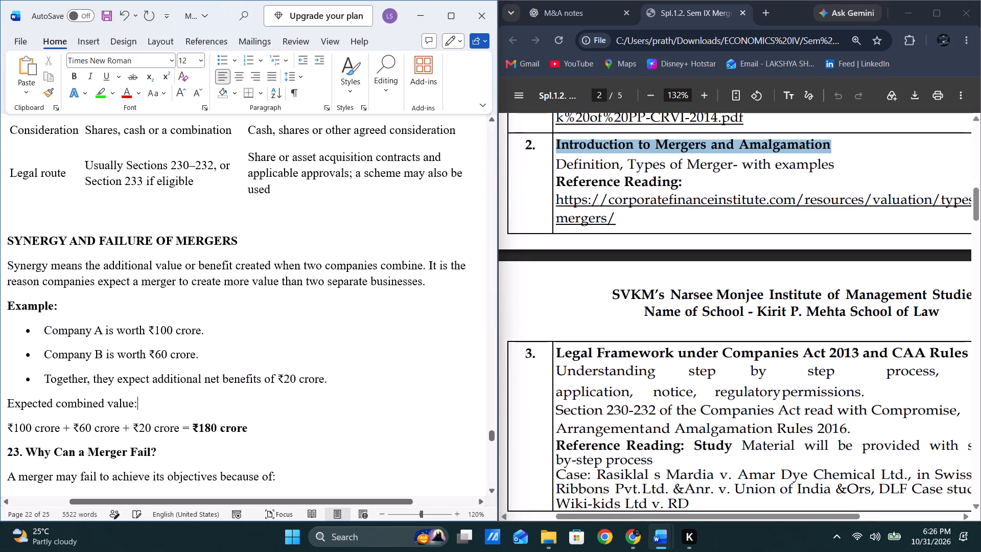
pyautogui.press('Right')
pyautogui.press('BackSpace')
pyautogui.press('space')
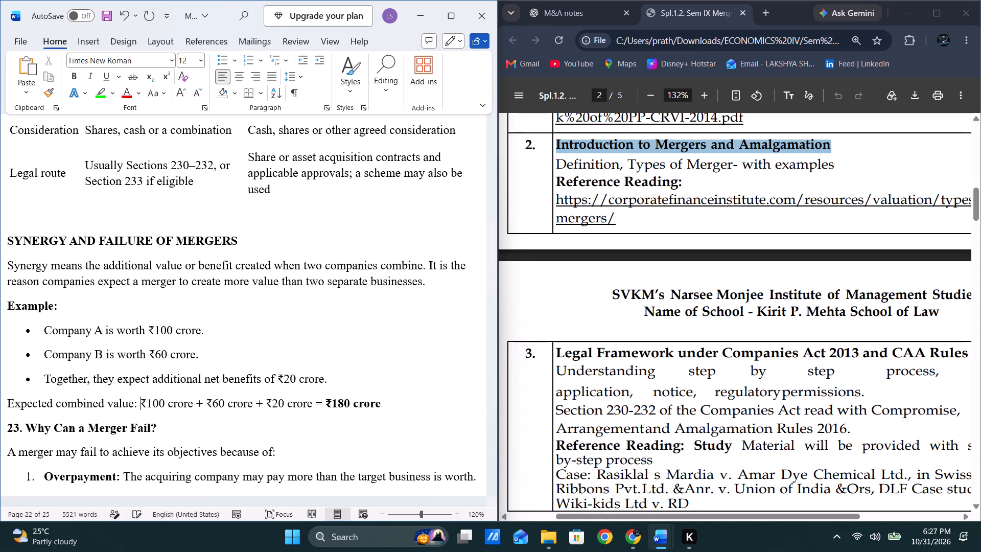
# Remove the number "23." from the "Why Can a Merger Fail?" heading and leave one blank line above it.
pyautogui.click(27, 432)
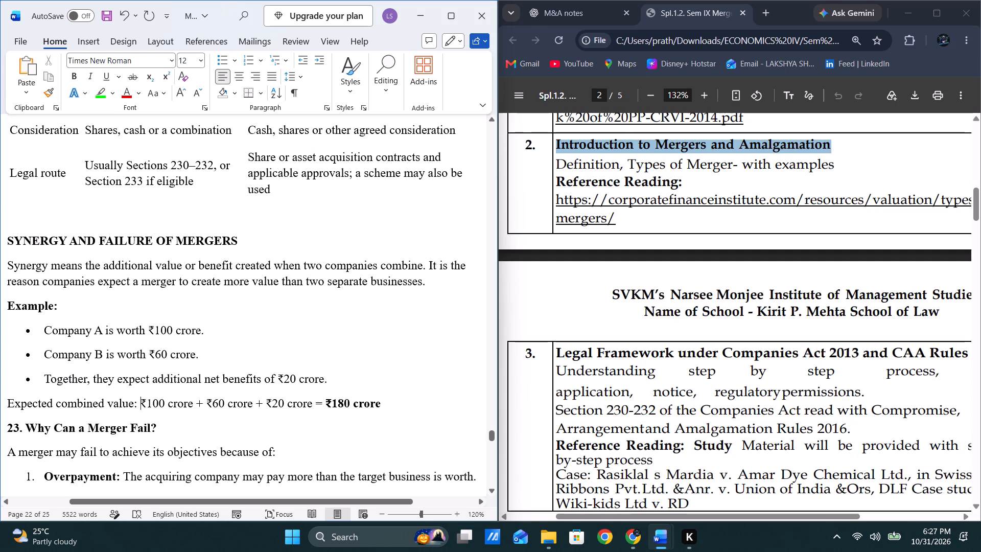
pyautogui.press('BackSpace')
pyautogui.press('BackSpace')
pyautogui.press('BackSpace')
pyautogui.press('BackSpace')
pyautogui.press('\\')
pyautogui.press('Return')
pyautogui.press('\\')
pyautogui.press('Return')
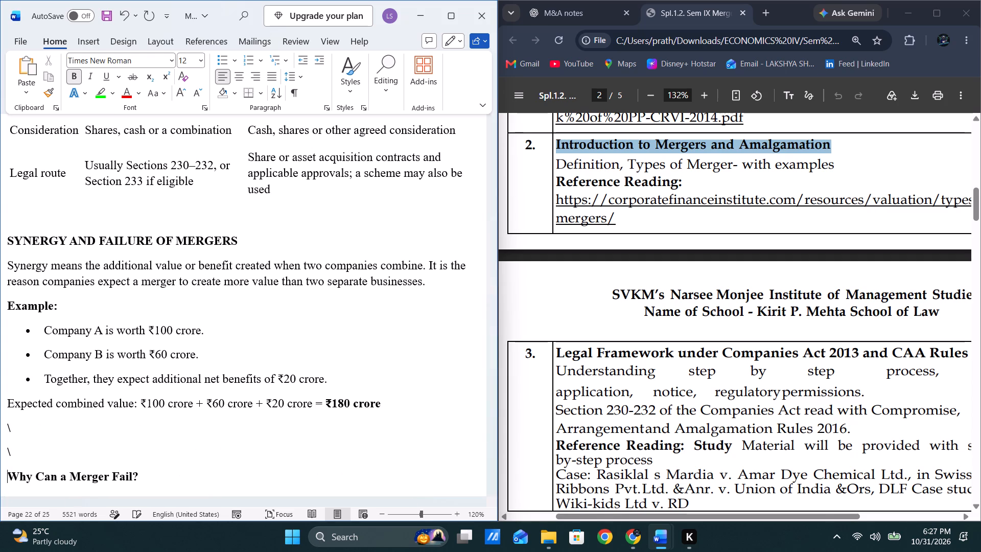
pyautogui.press('BackSpace')
pyautogui.press('BackSpace')
pyautogui.press('BackSpace')
pyautogui.press('BackSpace')
pyautogui.press('BackSpace')
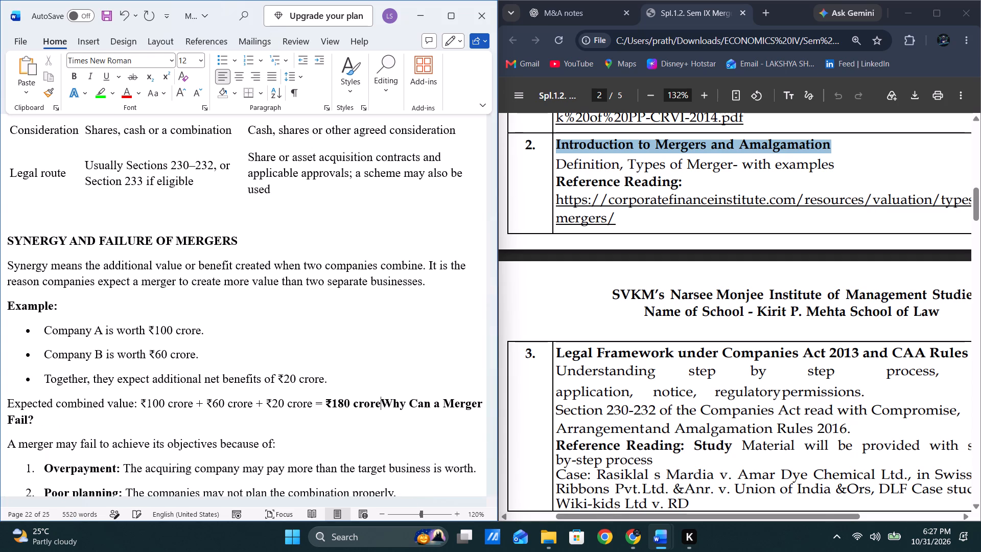
pyautogui.press('Return')
pyautogui.press('Return')
# Replace the question mark in "Why Can a Merger Fail?" with a colon and space, joining the heading to its introductory sentence.
pyautogui.press('Down')
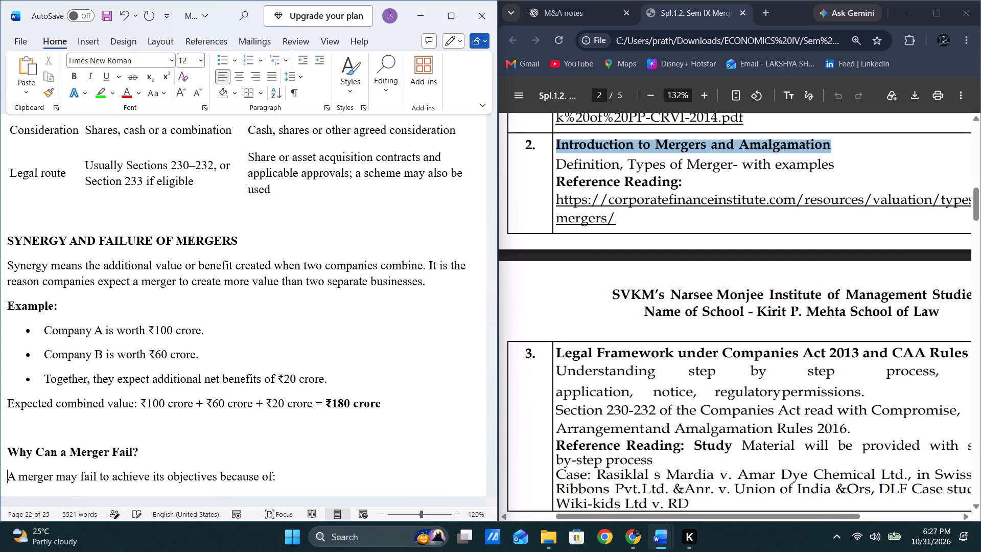
pyautogui.press('BackSpace')
pyautogui.press('BackSpace')
pyautogui.write('"')
pyautogui.press('space')
pyautogui.press('BackSpace')
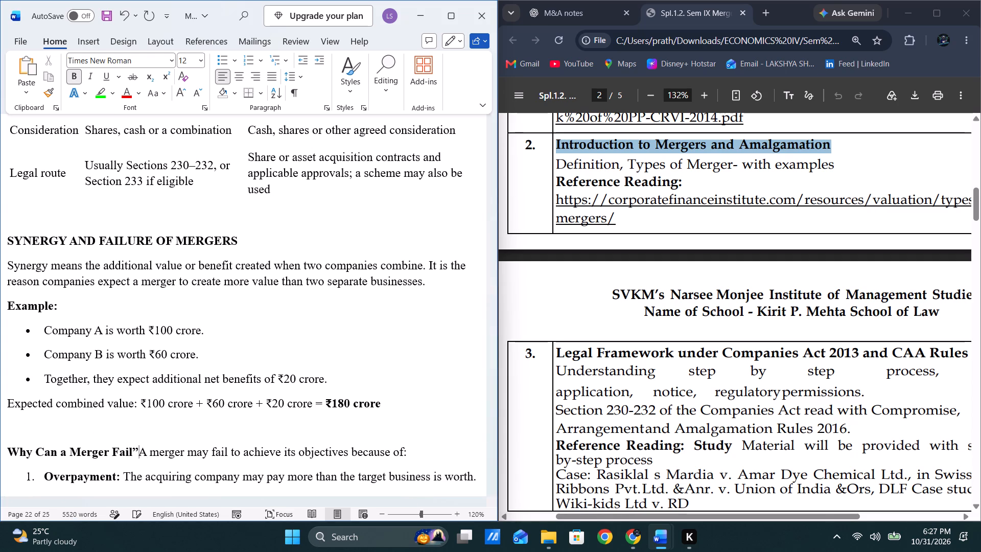
pyautogui.press('BackSpace')
pyautogui.write(':')
pyautogui.press('space')
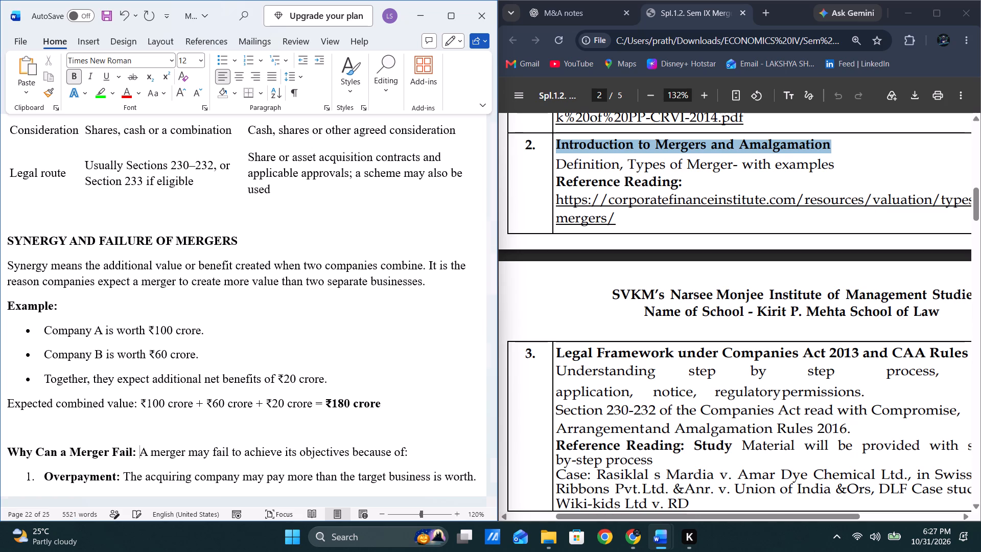
# Remove the number "24." from the "Purchase Price and Synergy – Easy Example" heading and insert a blank line above it.
pyautogui.scroll(-2, 271, 357)
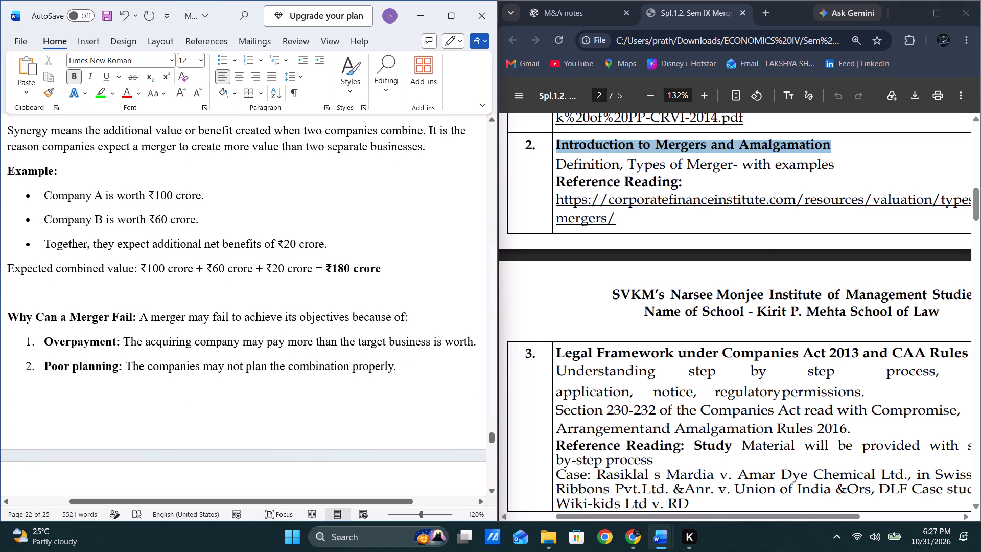
pyautogui.scroll(-1, 181, 374)
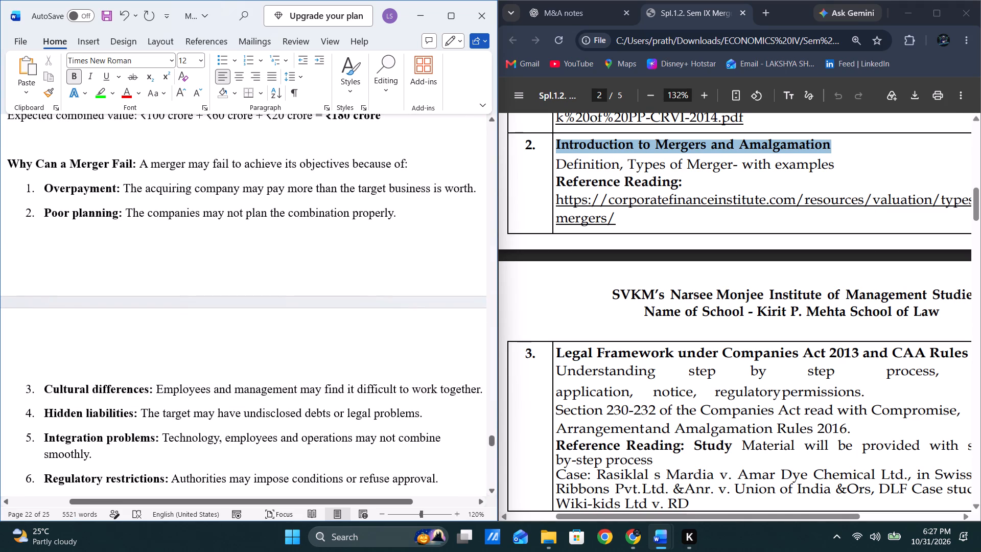
pyautogui.scroll(-1, 203, 399)
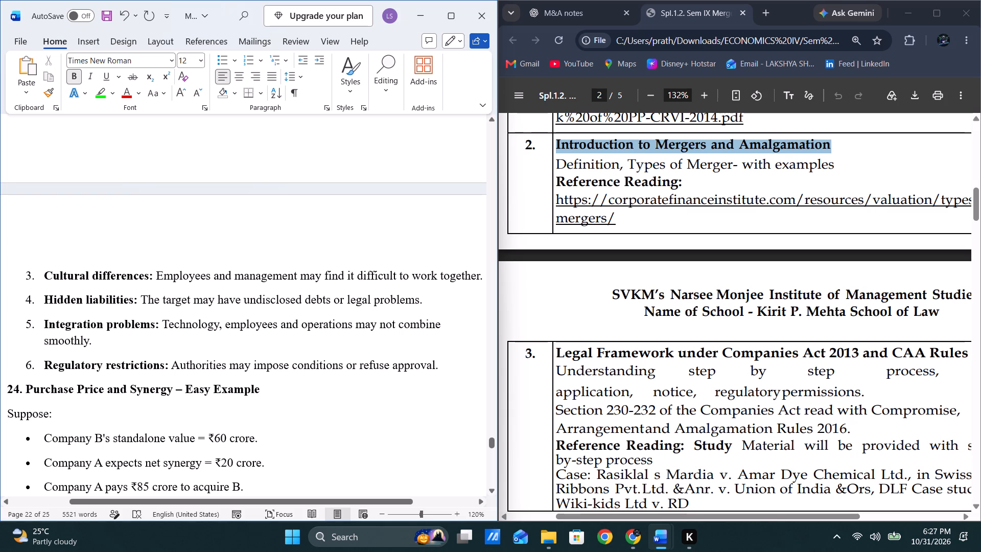
pyautogui.moveTo(29, 393); pyautogui.dragTo(4, 390)
pyautogui.press('BackSpace')
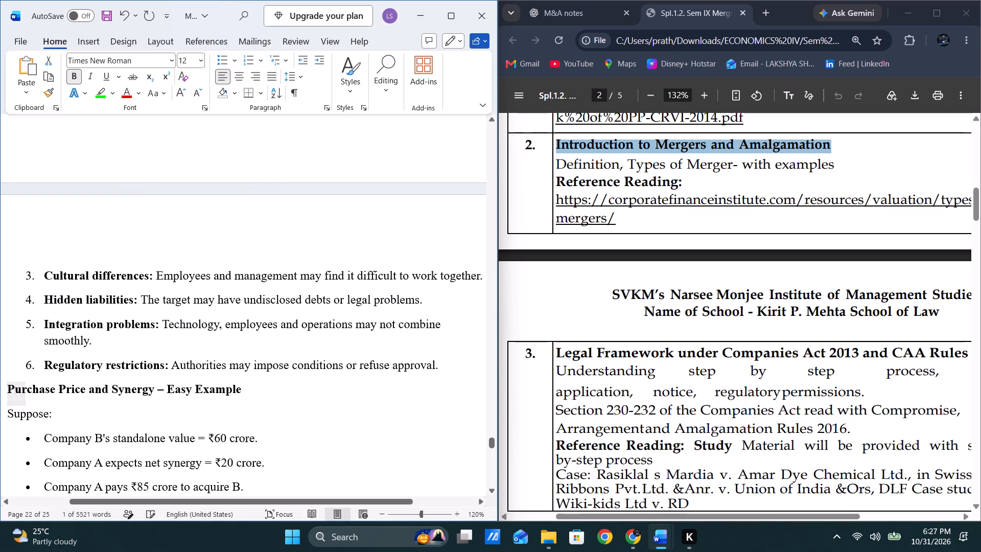
pyautogui.press('Return')
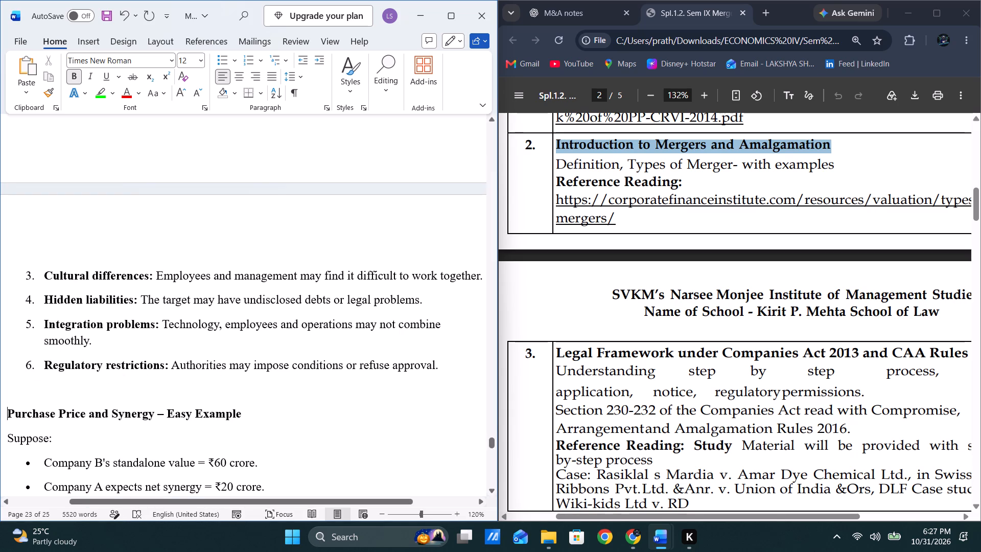
# Delete everything from the "Purchase Price and Synergy – Easy Example" heading through the end of the notes.
pyautogui.scroll(-1, 147, 388)
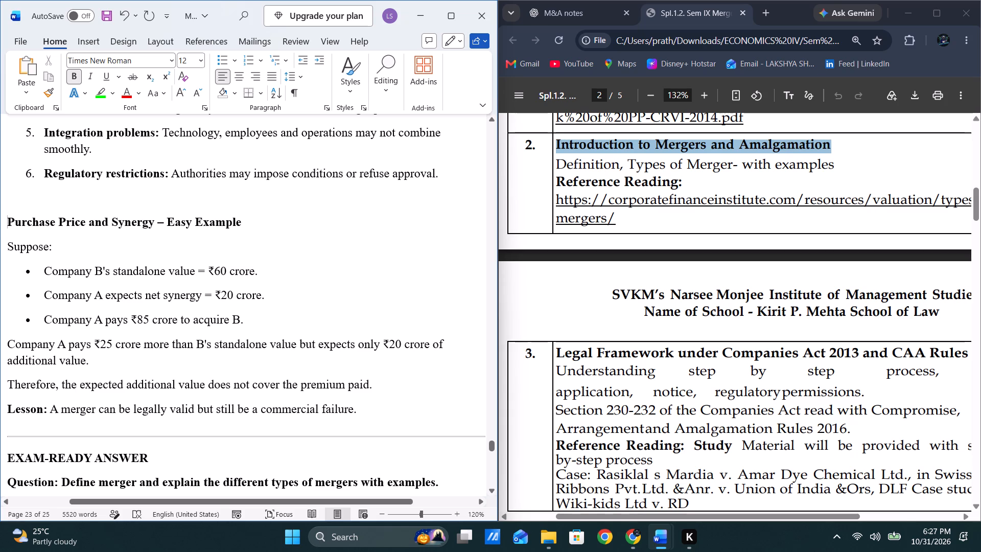
pyautogui.moveTo(4, 226); pyautogui.dragTo(114, 537)
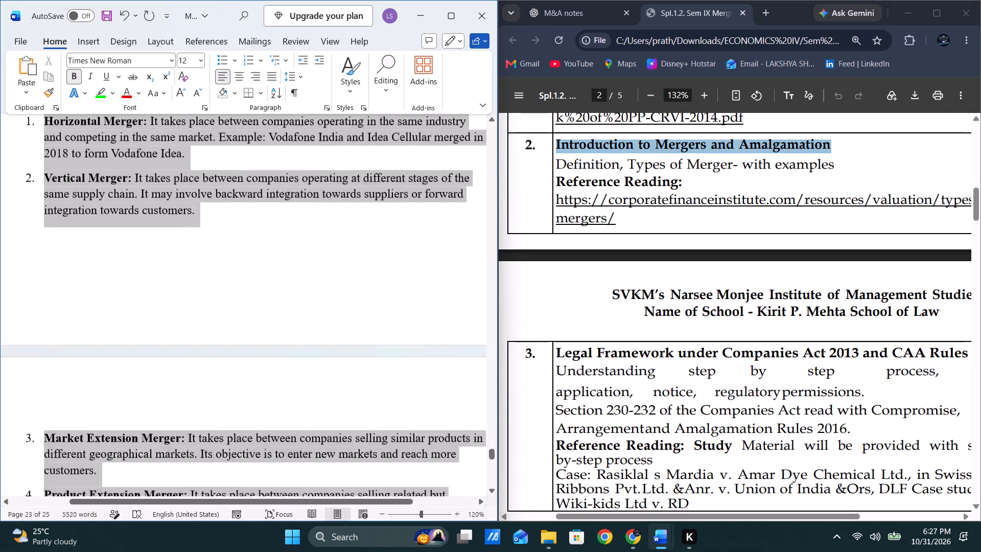
pyautogui.moveTo(114, 537); pyautogui.dragTo(148, 541)
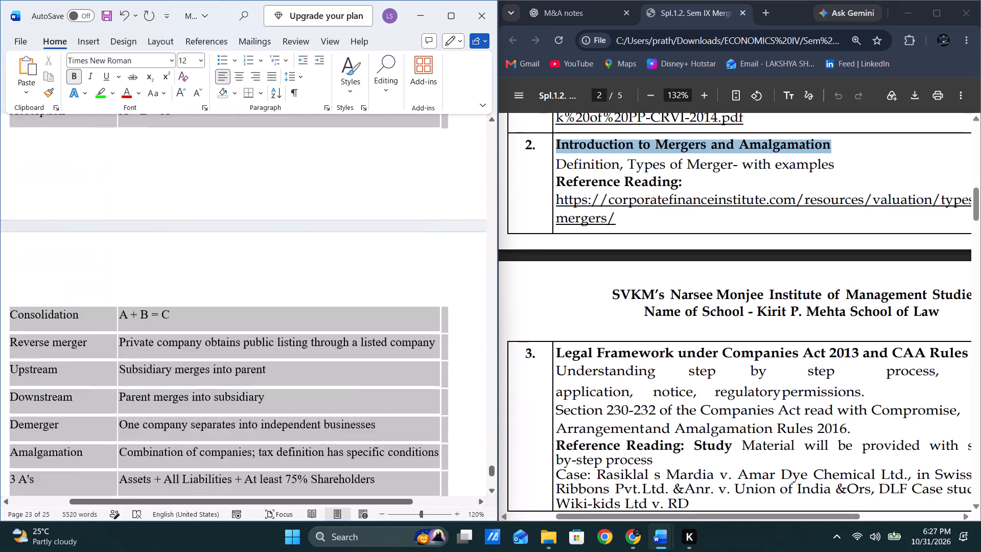
pyautogui.moveTo(148, 541); pyautogui.dragTo(207, 327)
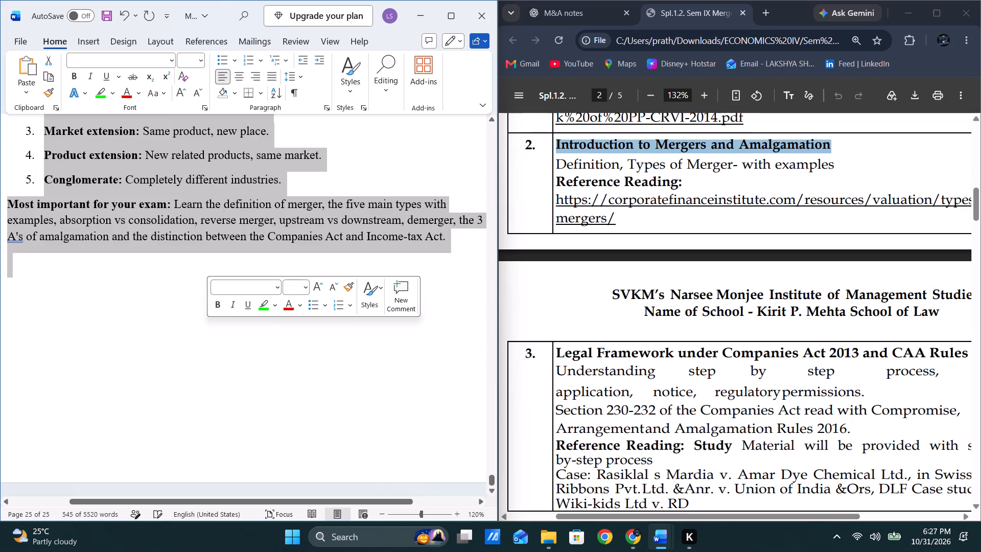
pyautogui.press('BackSpace')
pyautogui.scroll(1, 207, 327)
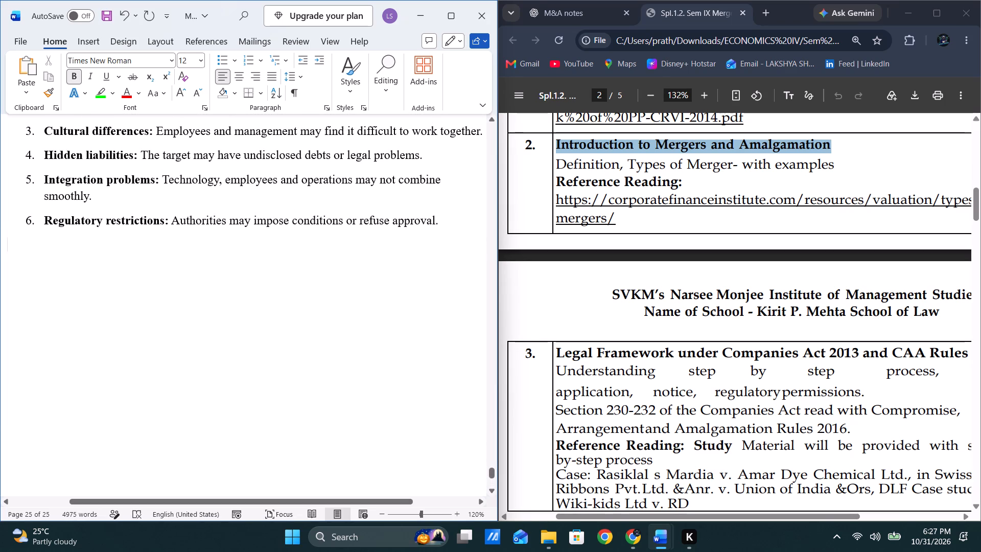
# Save the condensed merger notes document.
pyautogui.hotkey('ctrl', 's')
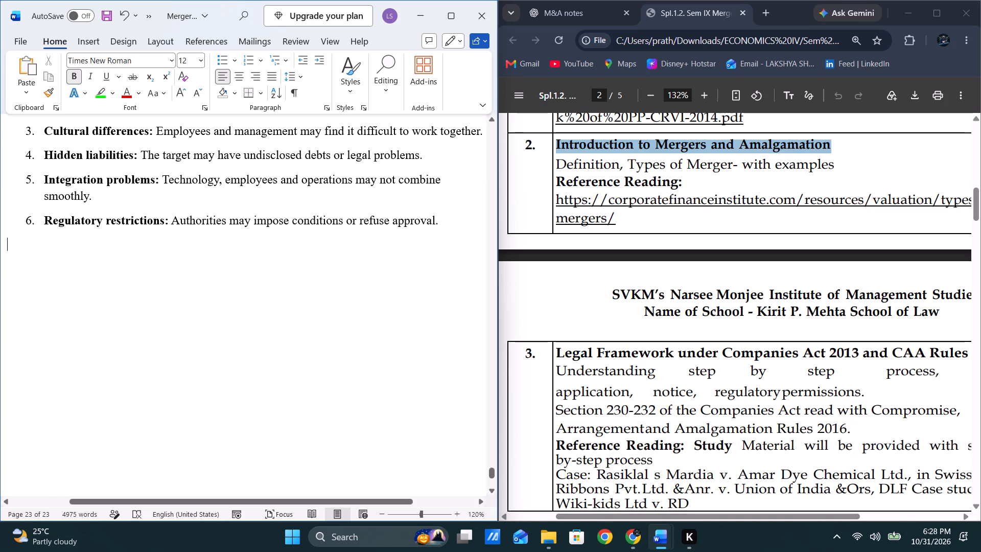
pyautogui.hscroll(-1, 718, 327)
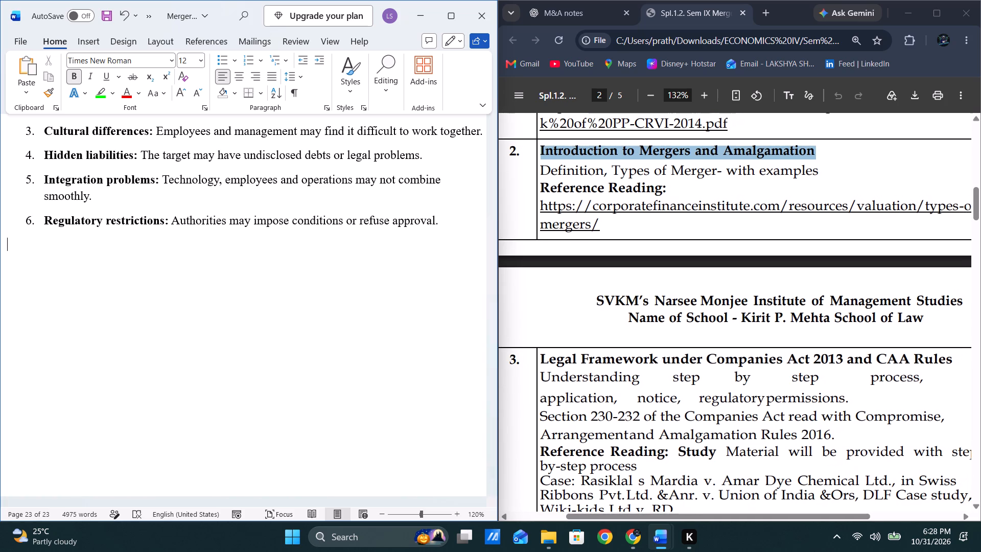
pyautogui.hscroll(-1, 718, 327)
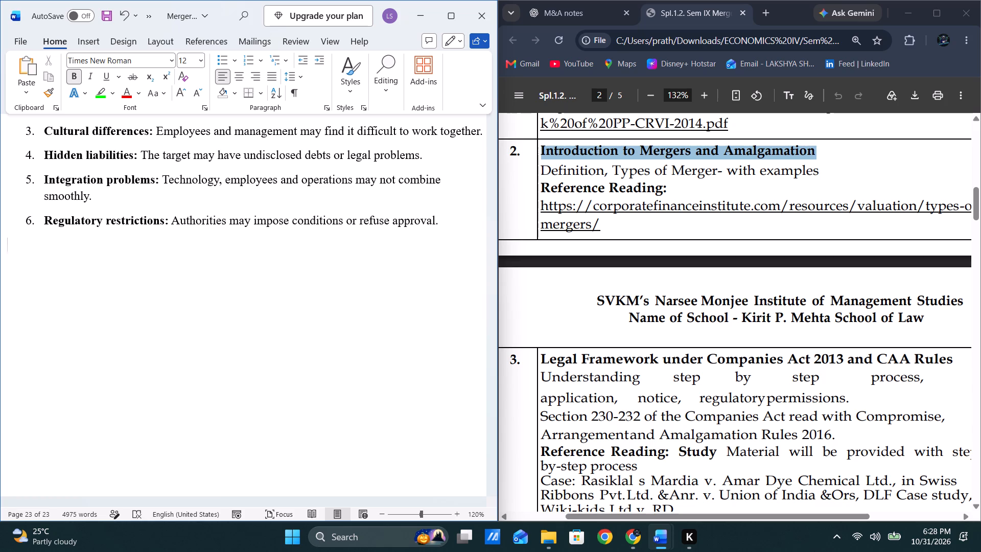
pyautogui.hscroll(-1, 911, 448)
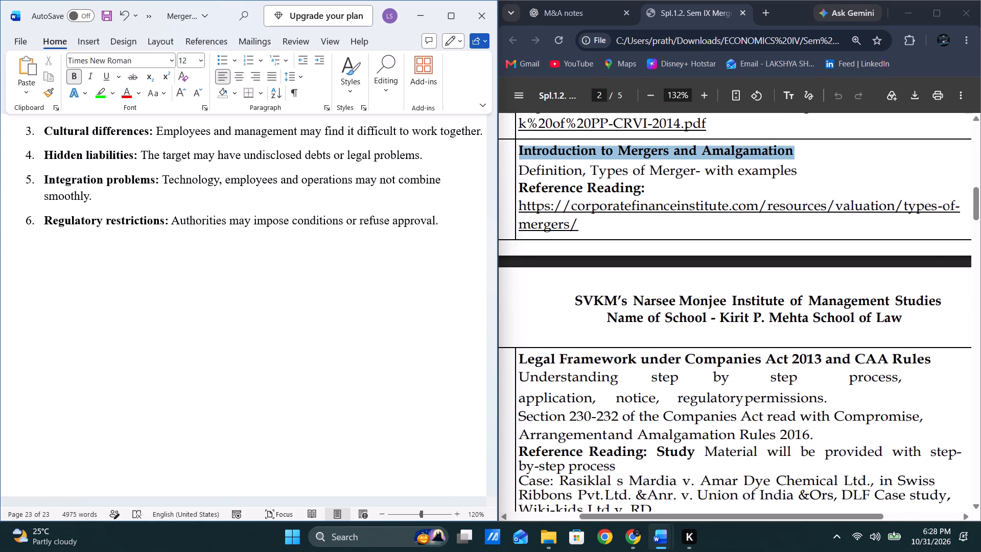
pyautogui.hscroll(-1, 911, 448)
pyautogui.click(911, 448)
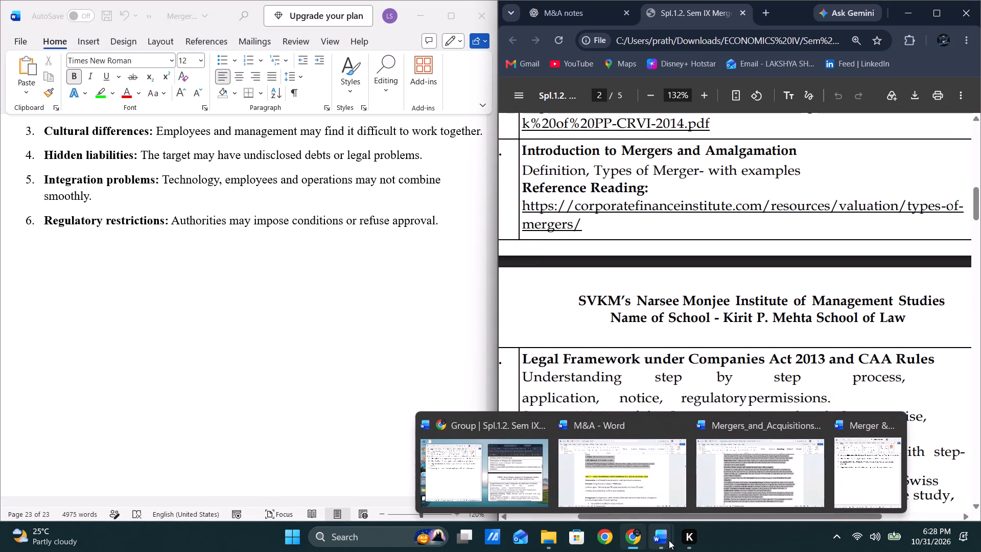
# Switch to the M&A Word document and copy all of Unit 3, from its Legal Framework heading up to the Unit 4 heading.
pyautogui.click(652, 478)
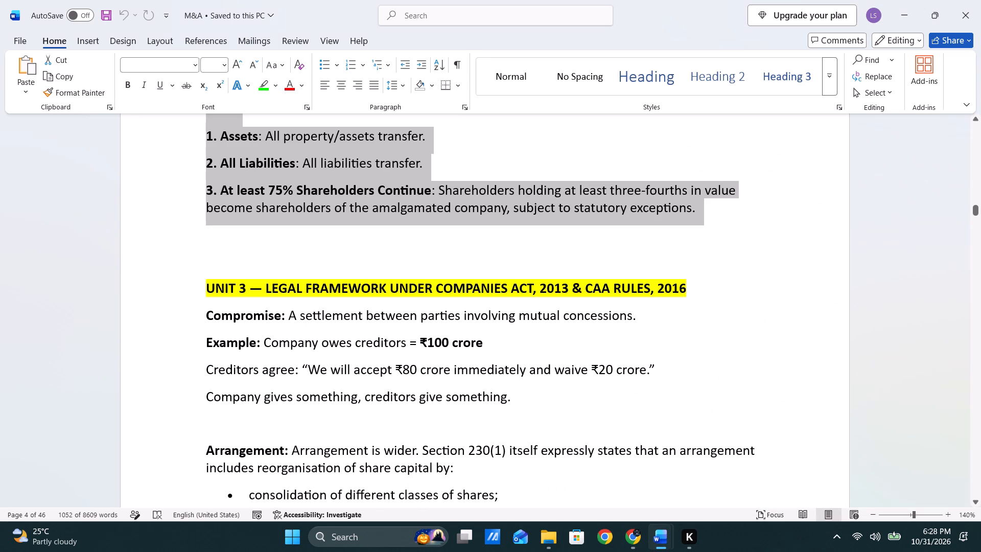
pyautogui.moveTo(205, 291); pyautogui.dragTo(351, 353)
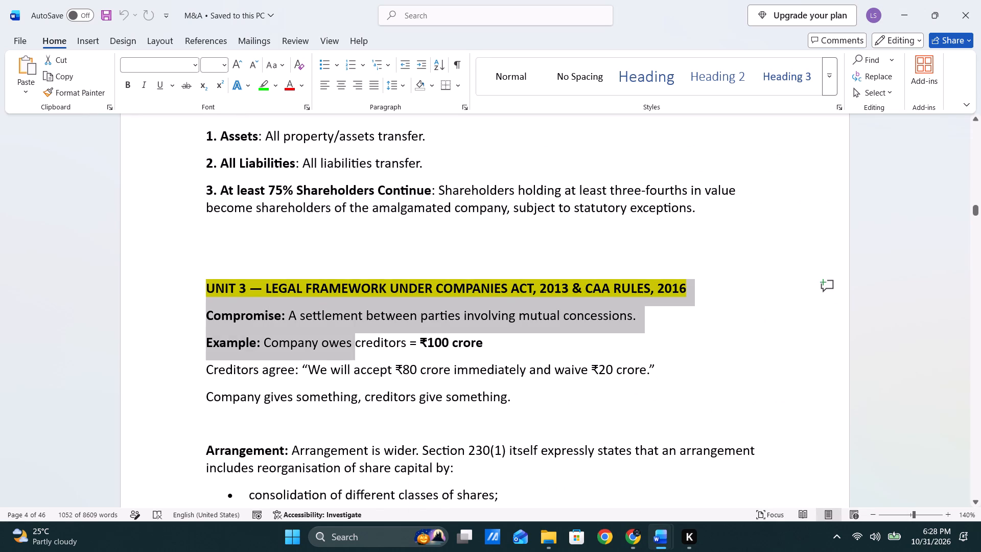
pyautogui.moveTo(351, 353); pyautogui.dragTo(430, 551)
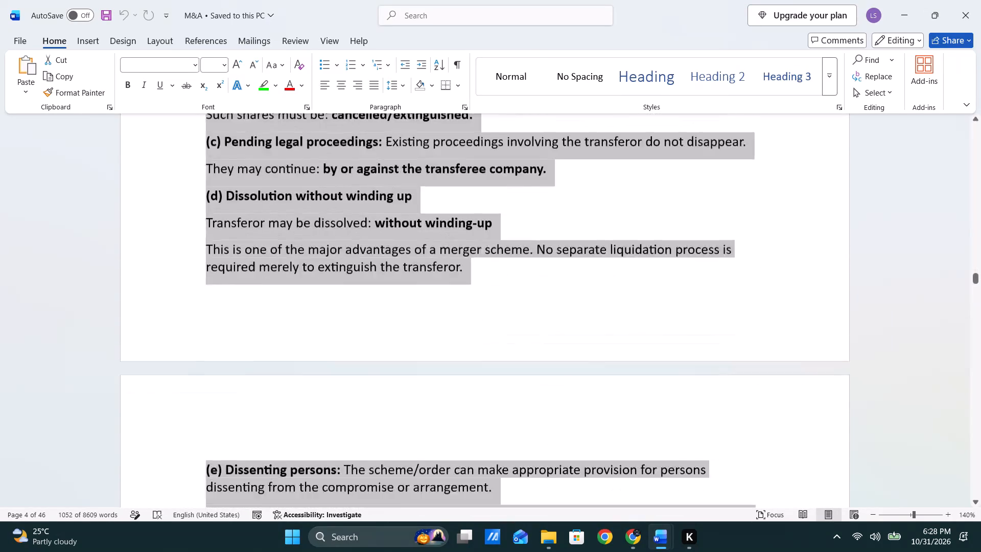
pyautogui.moveTo(430, 551); pyautogui.dragTo(441, 536)
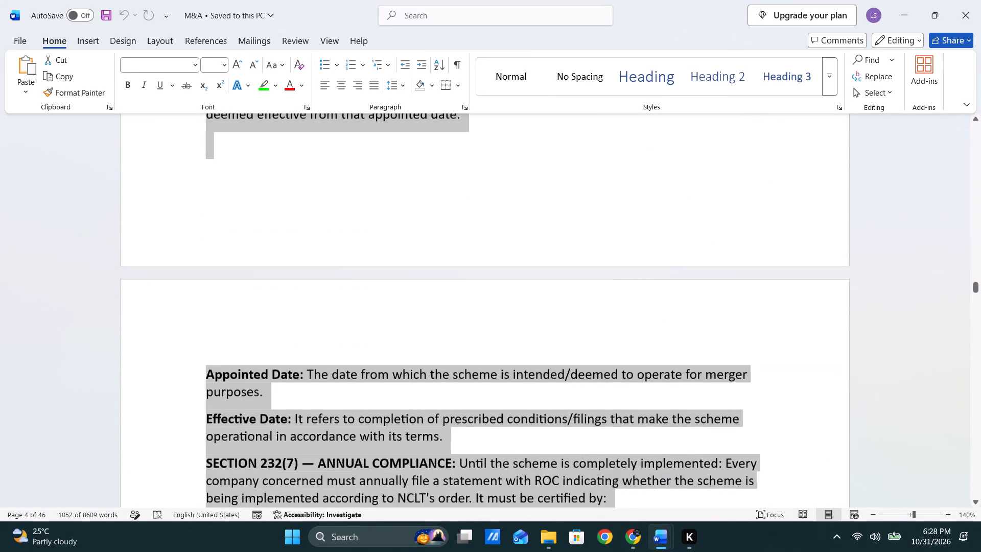
pyautogui.moveTo(441, 536); pyautogui.dragTo(443, 535)
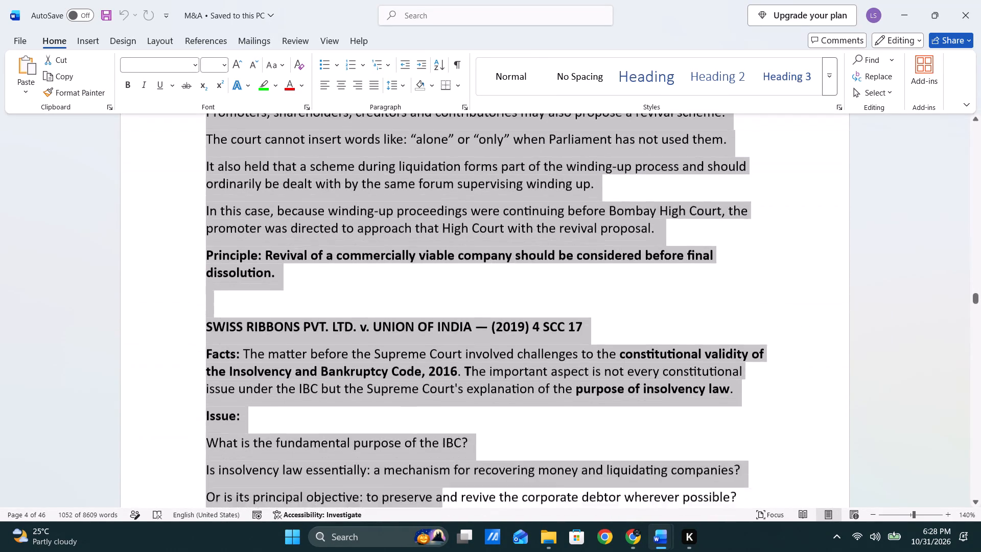
pyautogui.moveTo(443, 535); pyautogui.dragTo(443, 533)
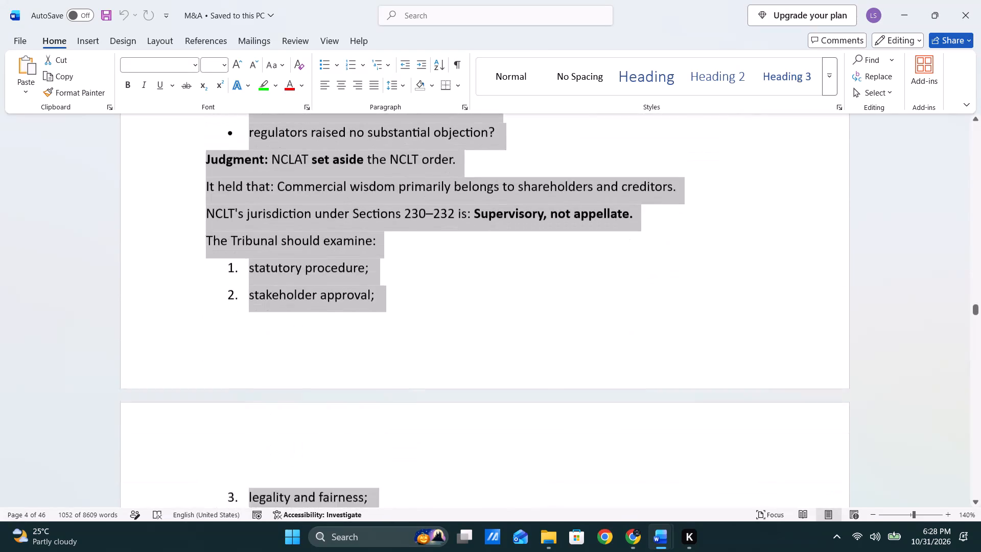
pyautogui.moveTo(443, 533); pyautogui.dragTo(445, 533)
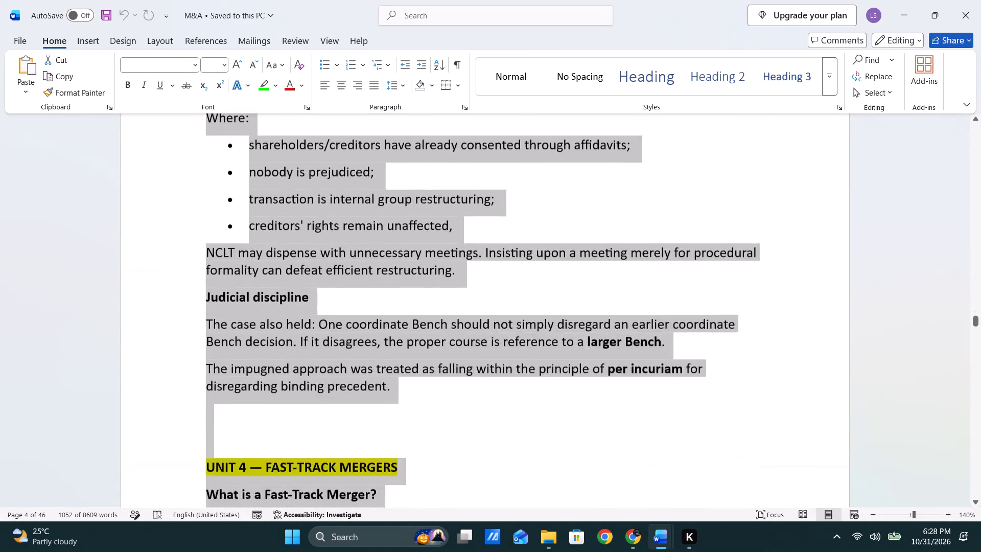
pyautogui.moveTo(445, 533); pyautogui.dragTo(476, 107)
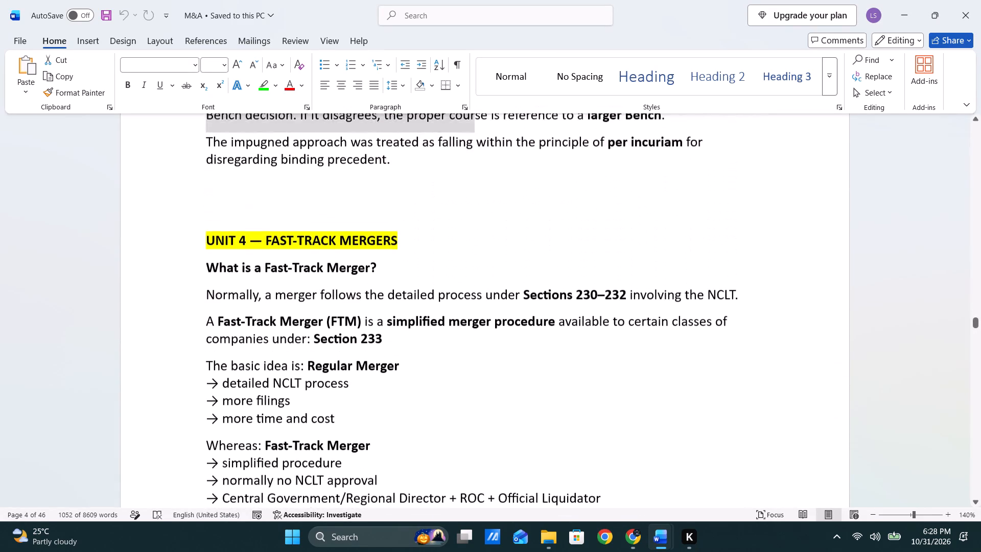
pyautogui.moveTo(476, 107); pyautogui.dragTo(410, 179)
pyautogui.rightClick(365, 160)
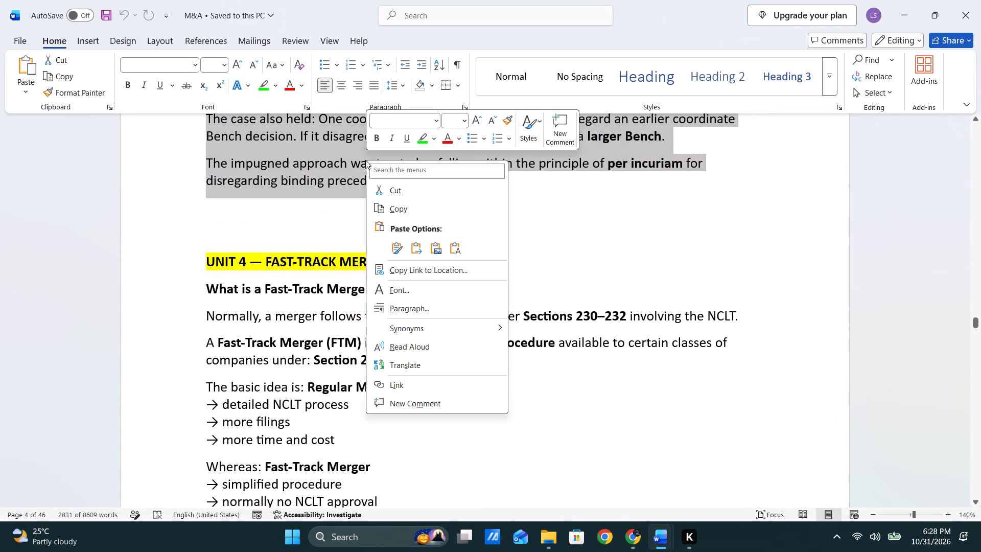
pyautogui.click(408, 208)
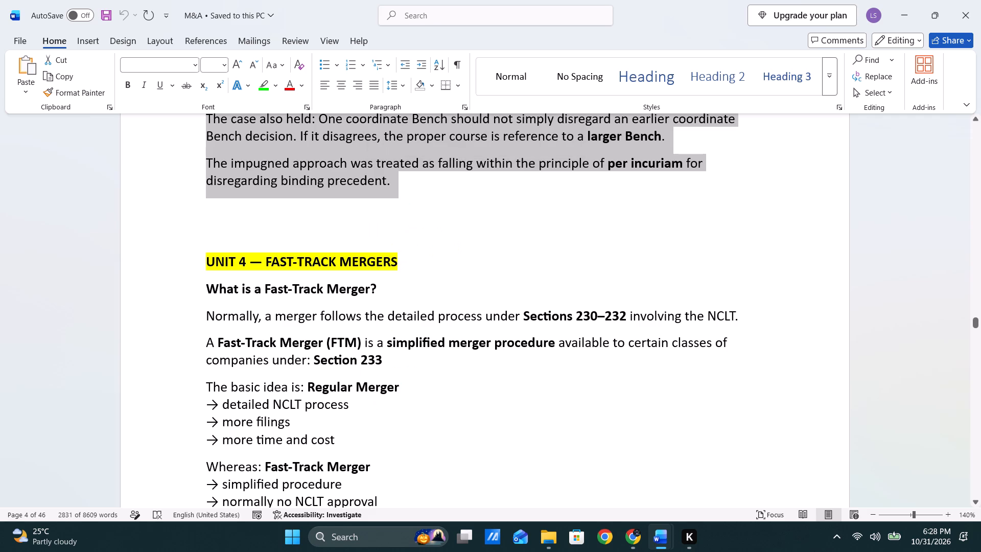
pyautogui.click(635, 533)
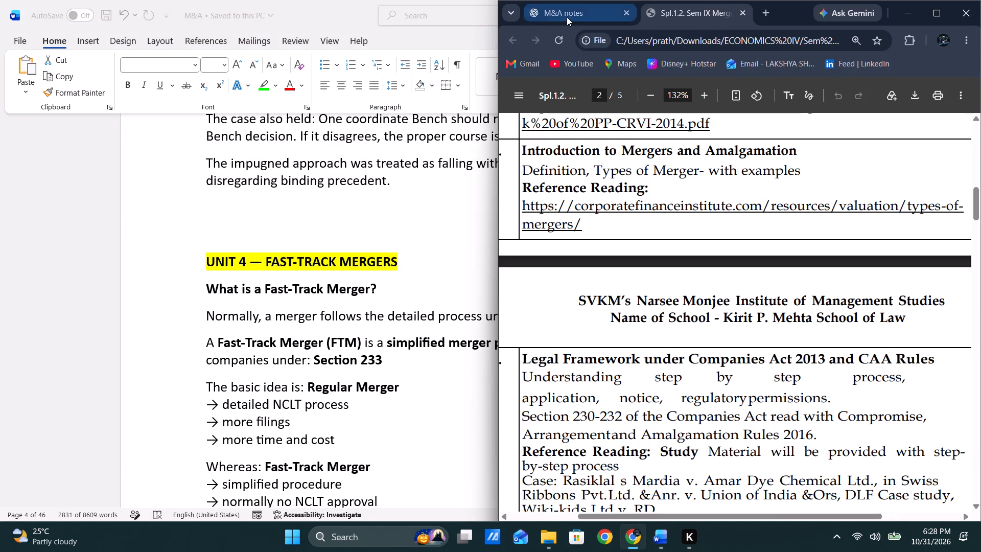
pyautogui.click(567, 17)
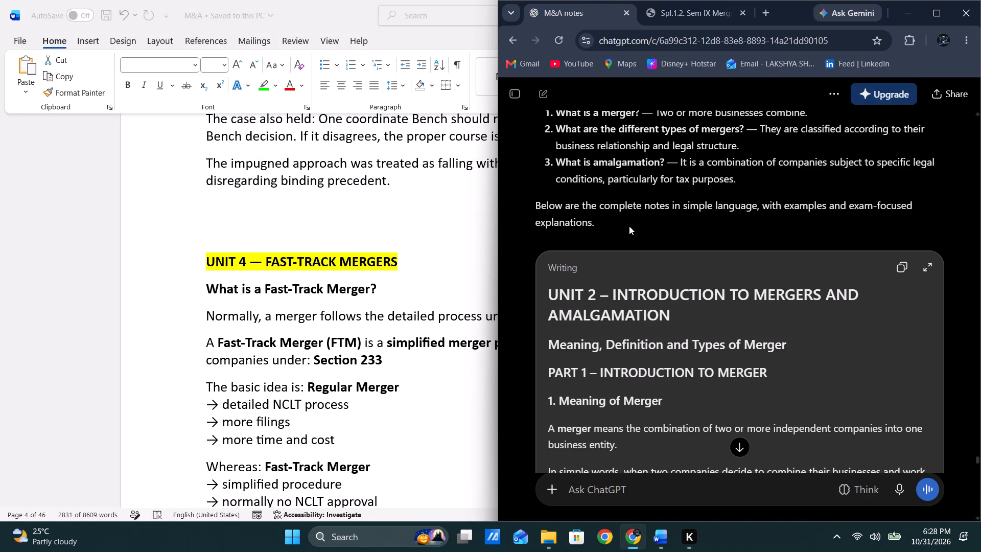
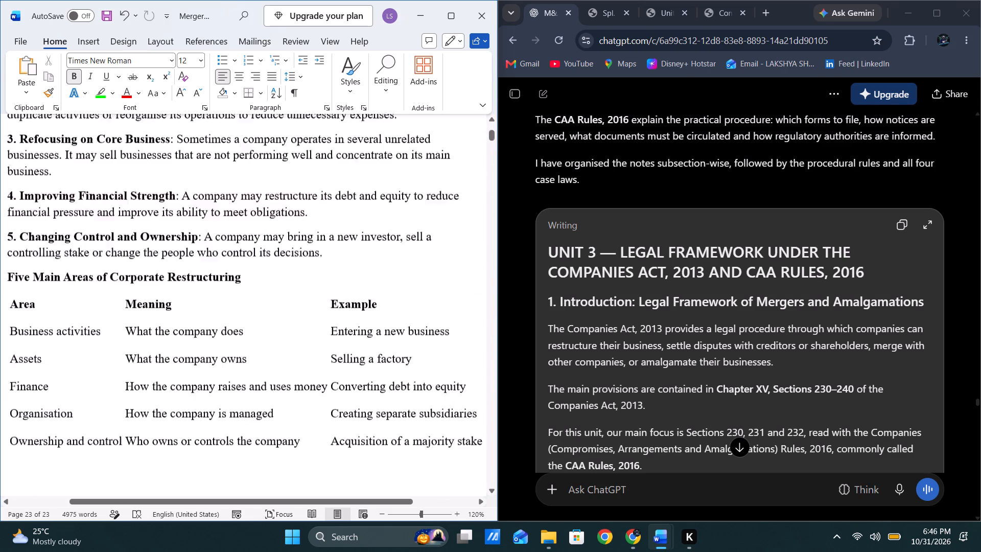
pyautogui.scroll(-5, 132, 328)
pyautogui.scroll(1, 132, 328)
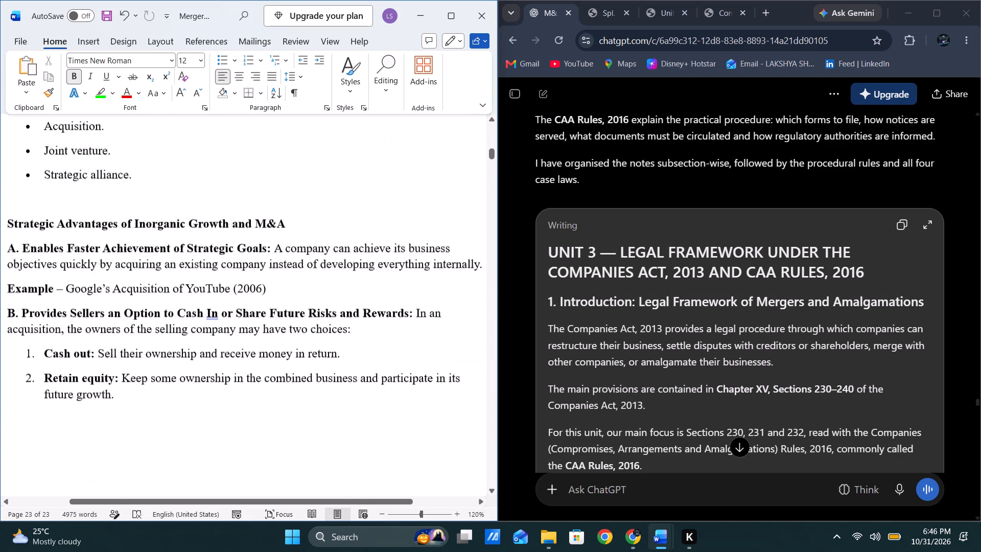
pyautogui.scroll(2, 132, 328)
pyautogui.scroll(-5, 132, 328)
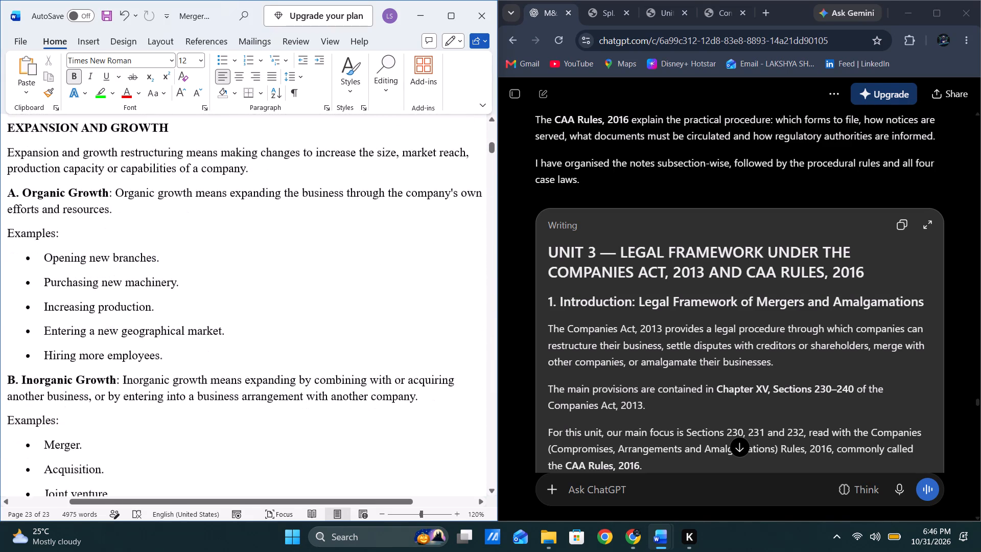
pyautogui.scroll(-11, 132, 328)
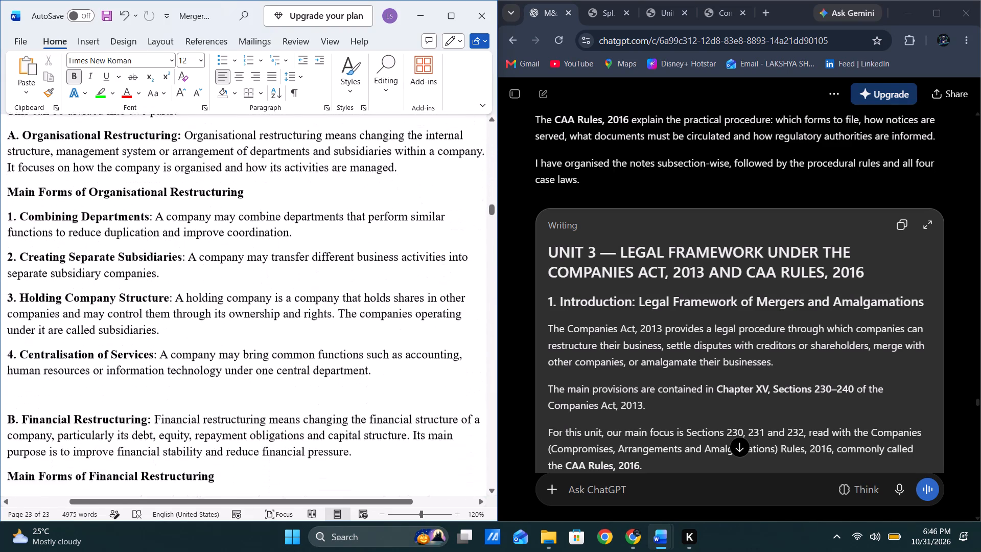
pyautogui.scroll(-14, 132, 328)
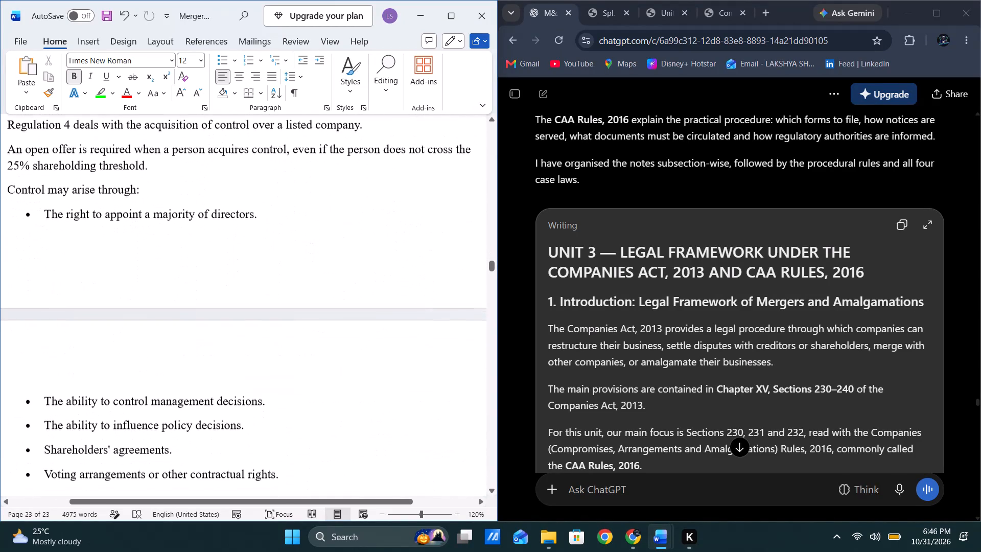
pyautogui.scroll(-7, 134, 312)
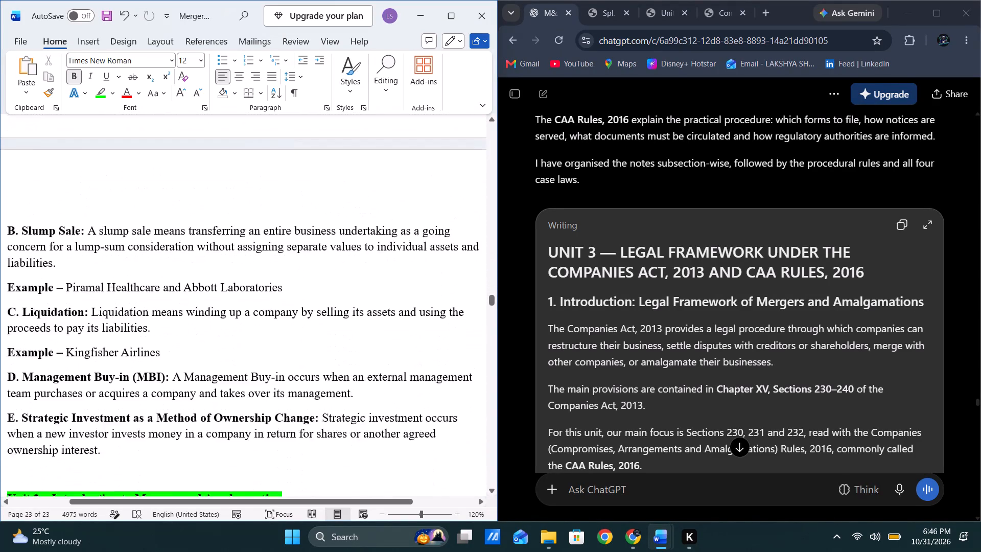
pyautogui.scroll(-2, 134, 312)
pyautogui.click(106, 247)
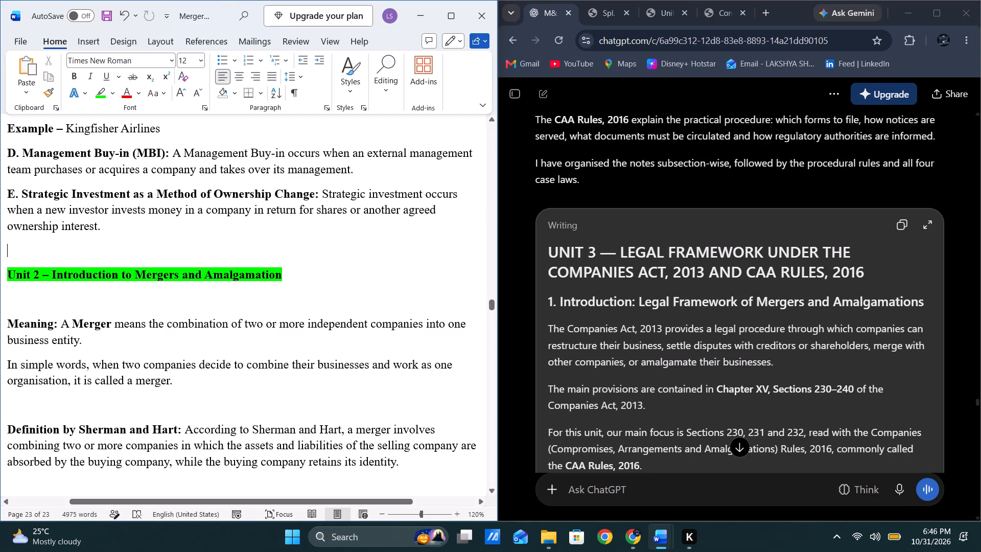
pyautogui.press('Return')
pyautogui.press('Down')
pyautogui.press('Down')
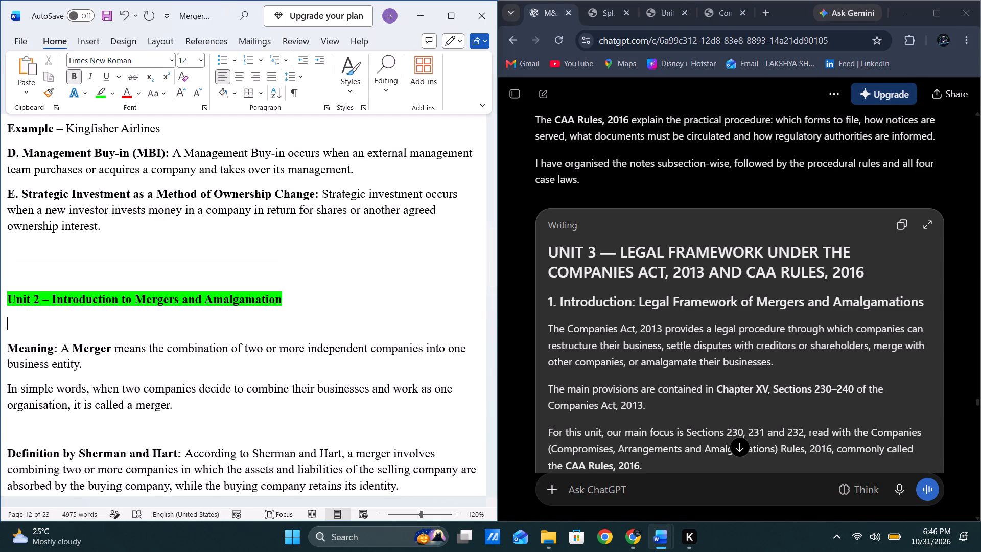
pyautogui.press('BackSpace')
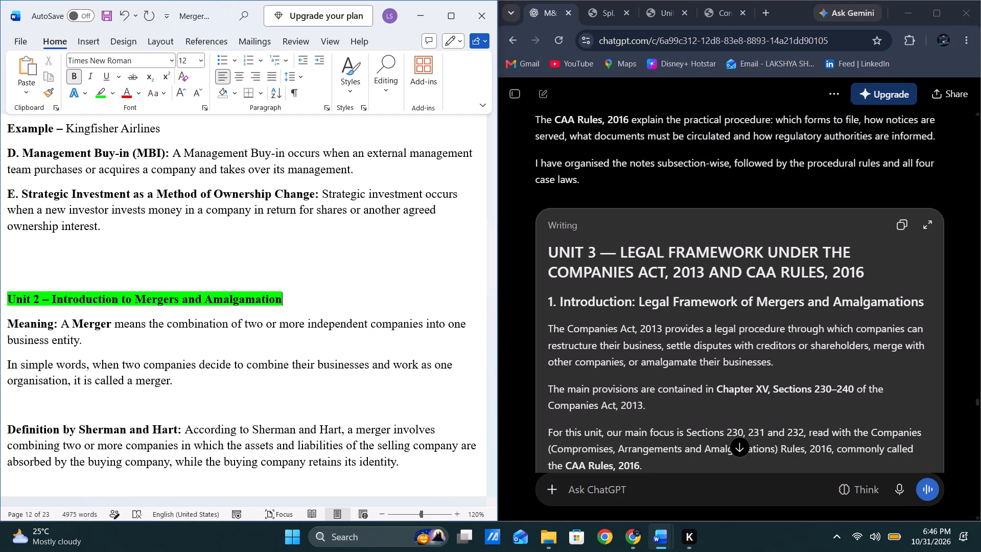
# Remove the blank line above the "Definition by Sherman and Hart" paragraph.
pyautogui.scroll(-1, 207, 320)
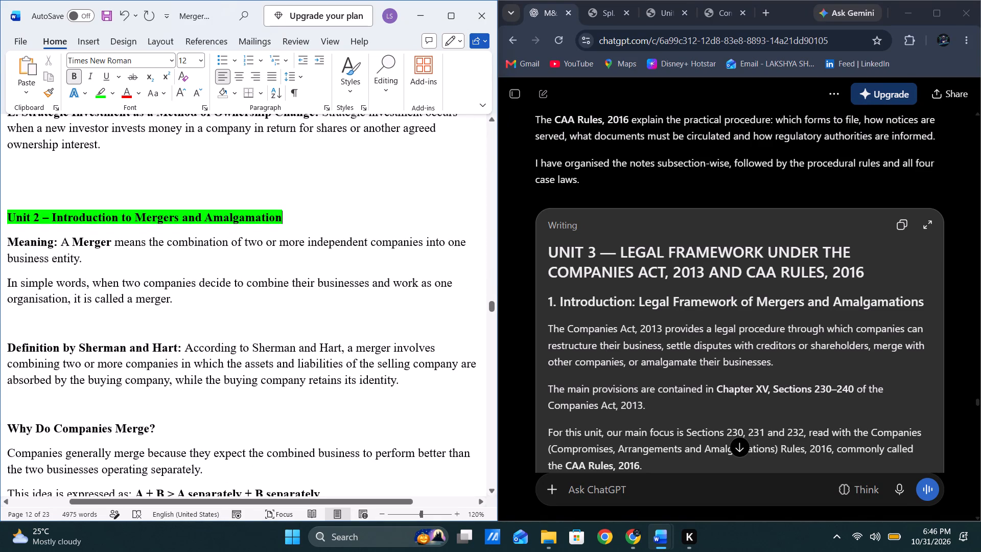
pyautogui.click(196, 332)
pyautogui.press('BackSpace')
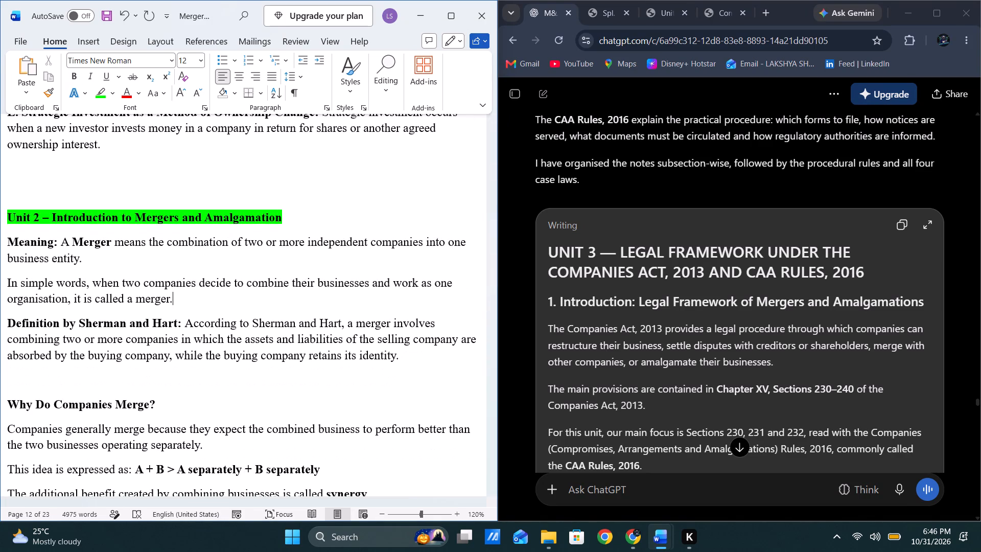
# Add two blank lines below the last list item, "Regulatory restrictions", at the end of the document.
pyautogui.scroll(-20, 196, 332)
pyautogui.scroll(-19, 196, 332)
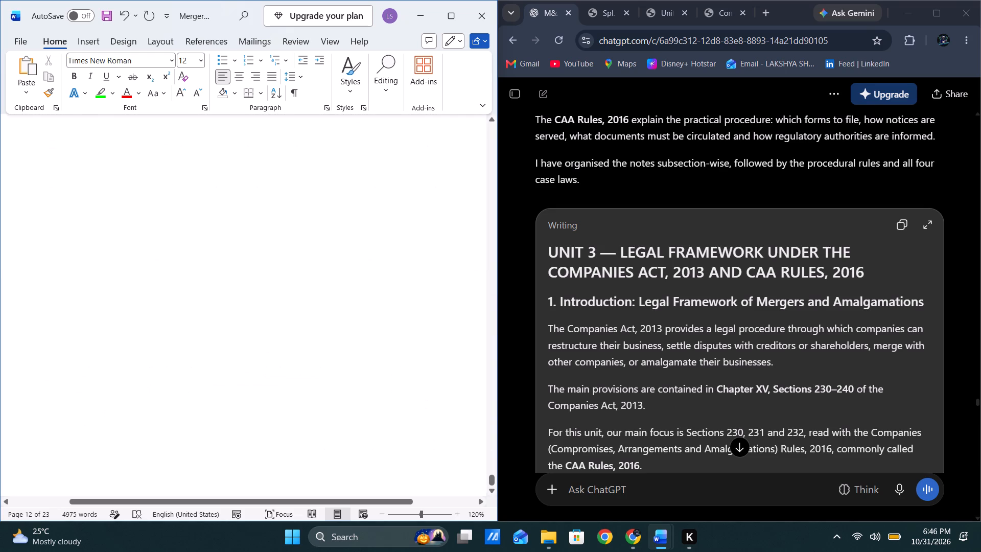
pyautogui.scroll(-9, 196, 332)
pyautogui.scroll(1, 250, 362)
pyautogui.scroll(1, 151, 286)
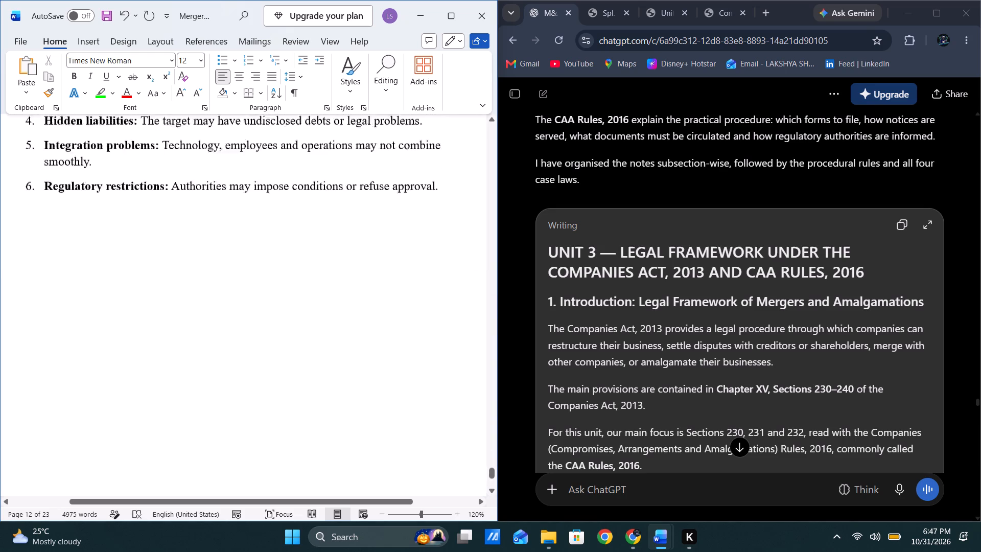
pyautogui.scroll(1, 151, 286)
pyautogui.click(89, 290)
pyautogui.press('Up')
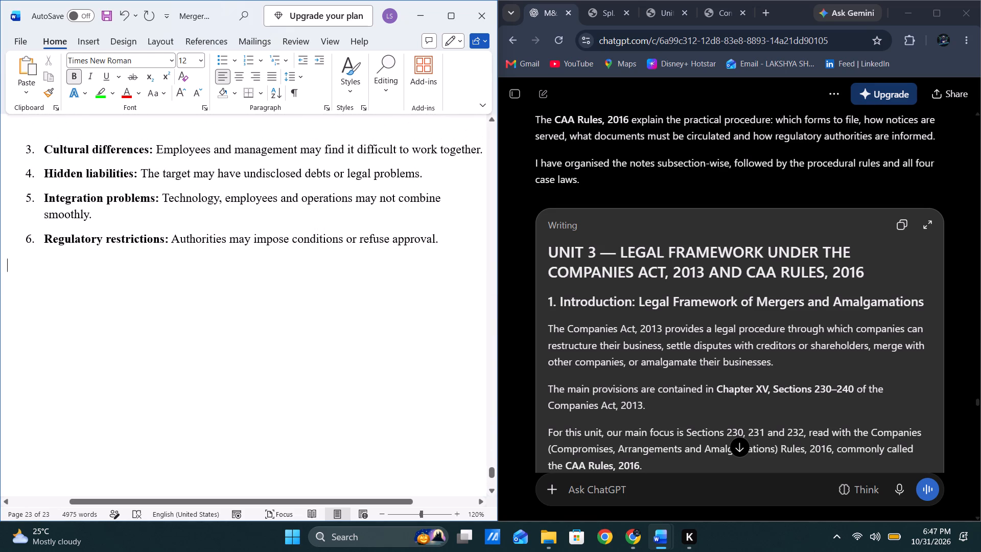
pyautogui.press('Return')
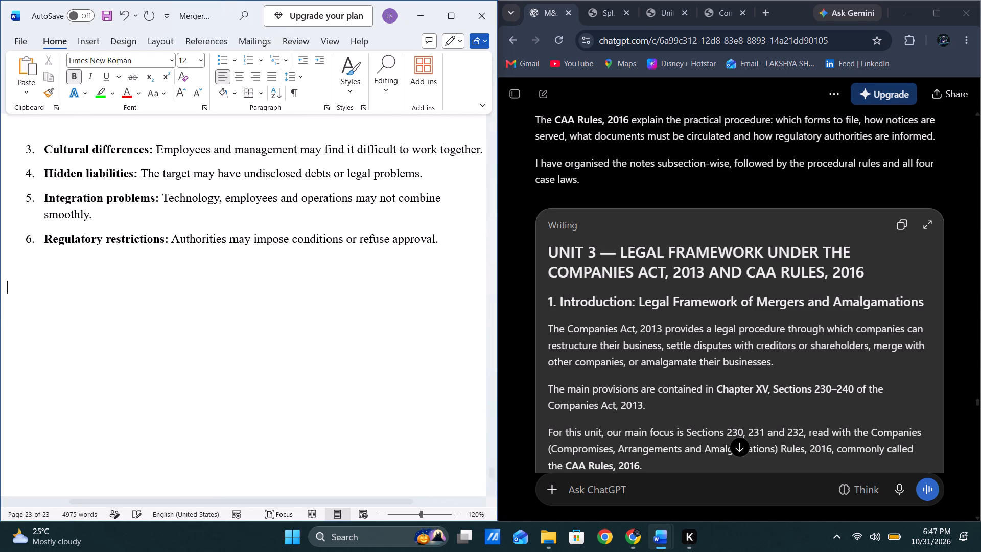
pyautogui.press('Return')
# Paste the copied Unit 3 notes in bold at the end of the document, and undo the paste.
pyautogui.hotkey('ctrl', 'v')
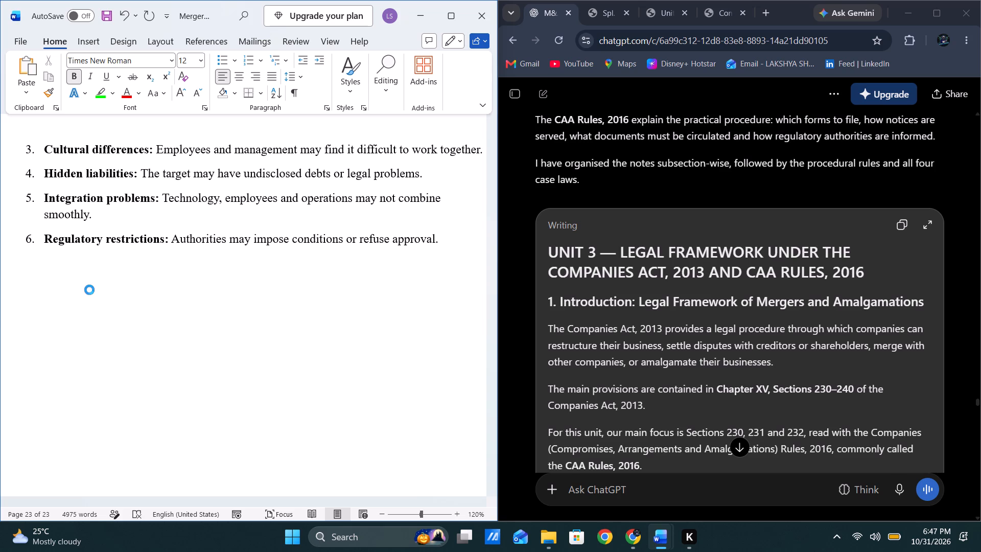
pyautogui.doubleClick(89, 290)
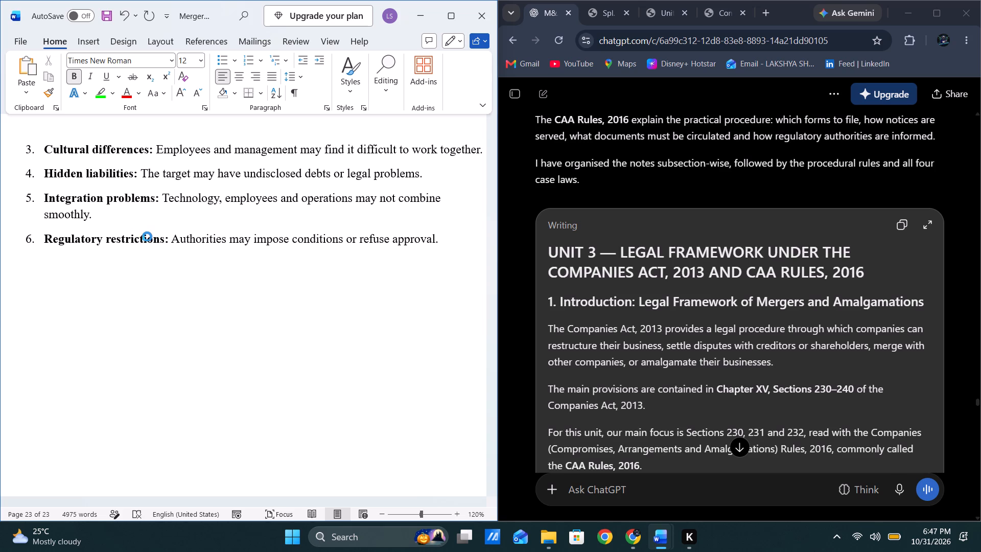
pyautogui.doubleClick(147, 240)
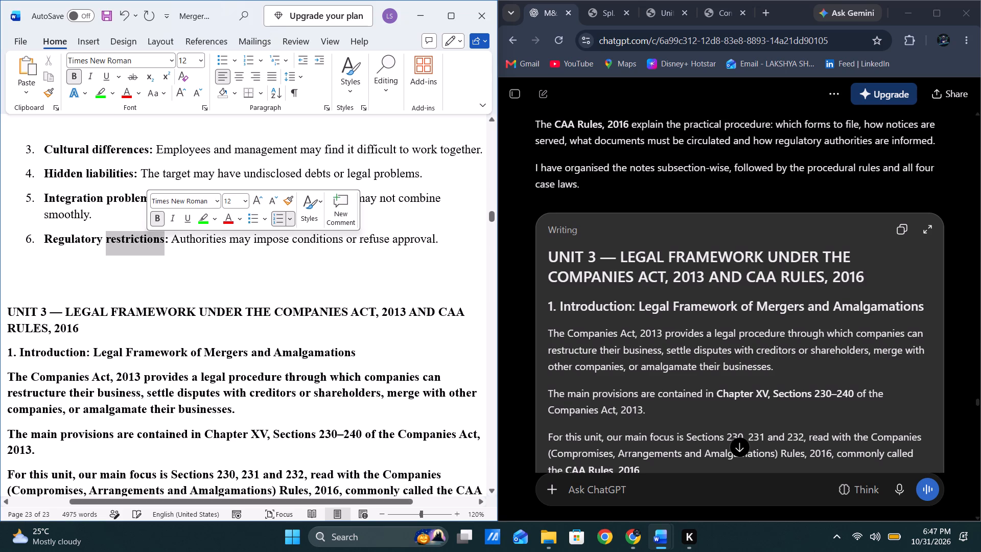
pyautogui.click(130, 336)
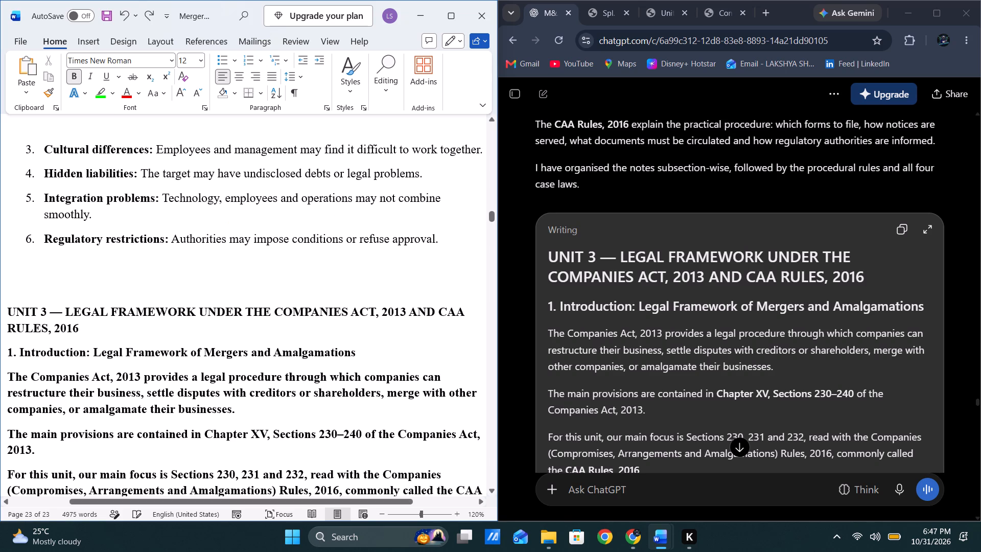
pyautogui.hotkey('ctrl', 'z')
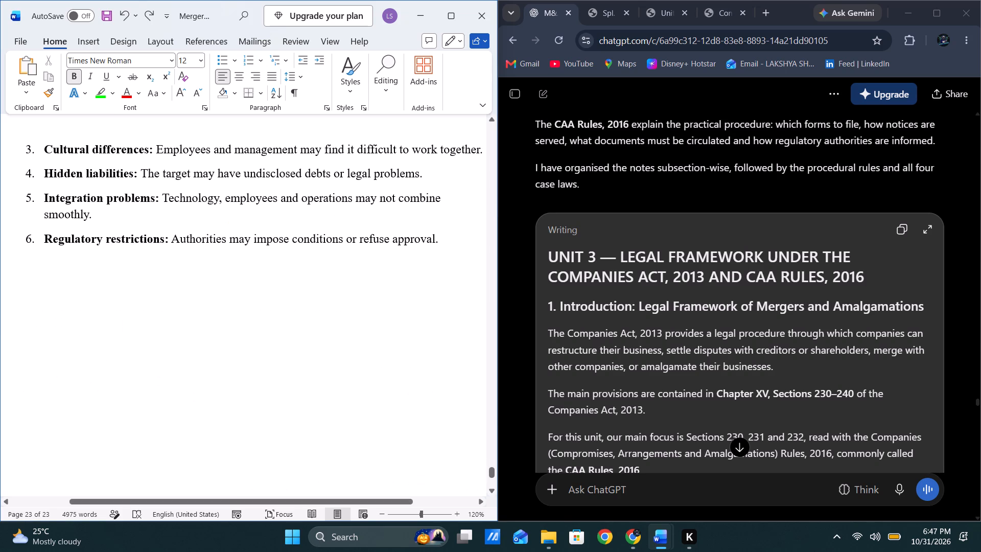
# Turn off bold at the end of the document and paste the copied Unit 3 notes there.
pyautogui.hotkey('ctrl', 'b')
pyautogui.hotkey('ctrl', 'v')
pyautogui.doubleClick(150, 243)
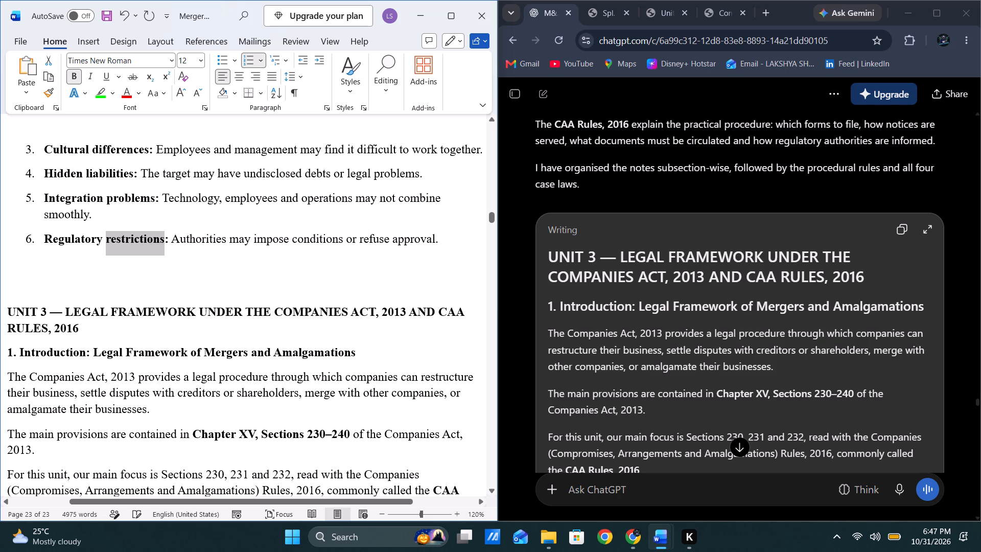
# Delete "LEGAL FRAMEWORK UNDER THE COMPANIES ACT, 2013 AND CAA RULES, 2016" from the pasted heading, keeping "UNIT 3 —".
pyautogui.moveTo(80, 330); pyautogui.dragTo(65, 317)
pyautogui.press('BackSpace')
# Change "UNIT" to "Unit" in the "UNIT 3 —" heading above the pasted notes.
pyautogui.press('Left')
pyautogui.press('Left')
pyautogui.press('Left')
pyautogui.press('Left')
pyautogui.press('Left')
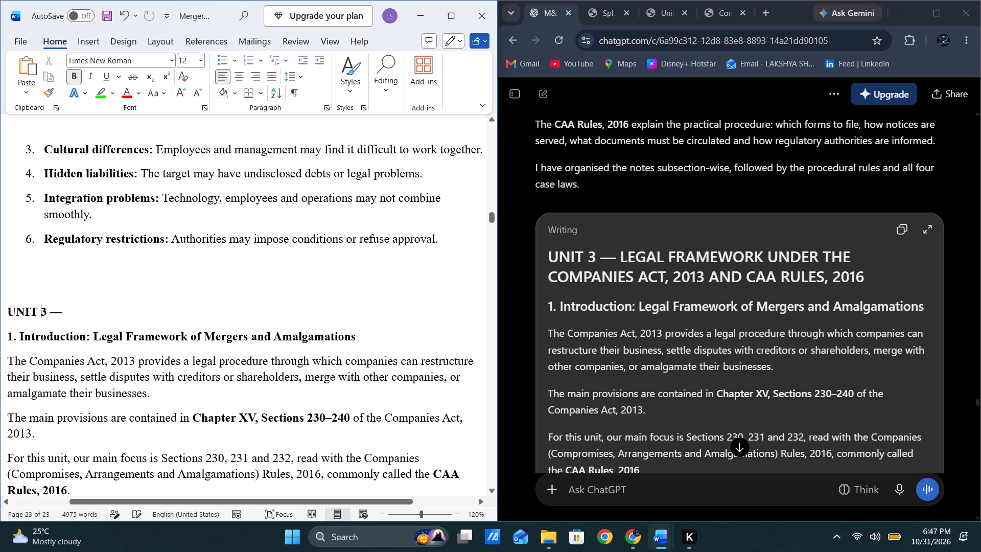
pyautogui.press('Left')
pyautogui.press('Right')
pyautogui.press('BackSpace')
pyautogui.press('BackSpace')
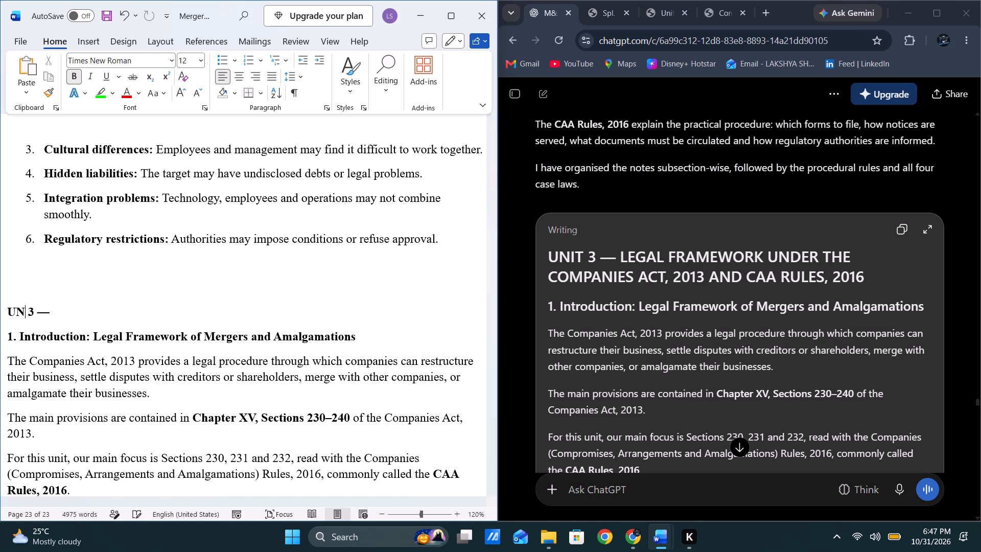
pyautogui.press('BackSpace')
pyautogui.write('nit')
# Copy the title "Legal Framework under Companies Act 2013 and CAA Rules" from the syllabus PDF and paste it after "Unit 3 —" in Word.
pyautogui.click(598, 4)
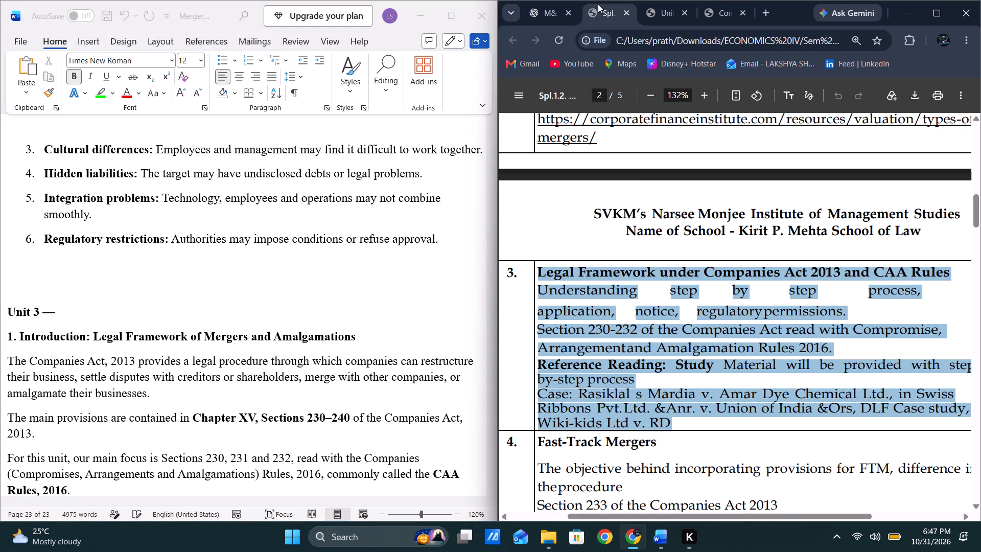
pyautogui.moveTo(954, 273); pyautogui.dragTo(538, 275)
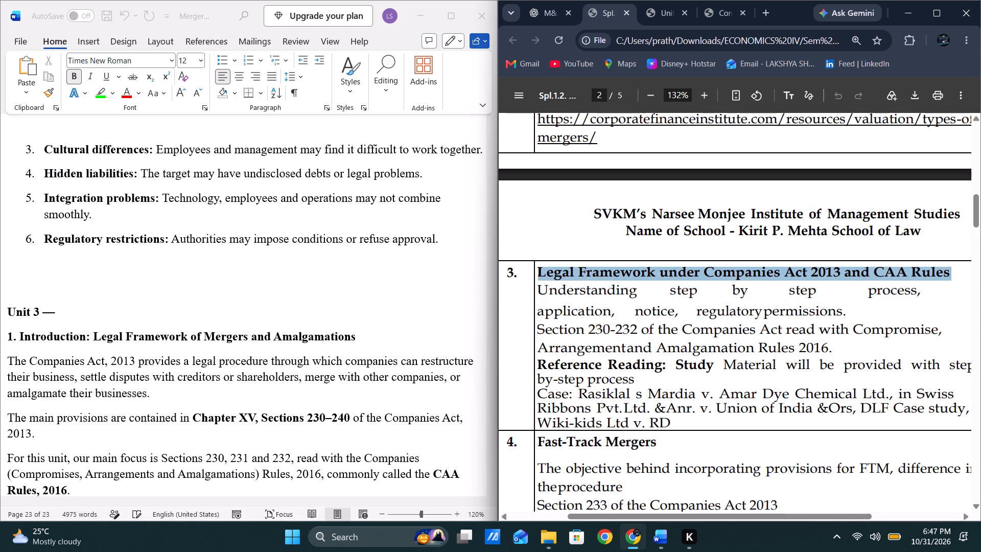
pyautogui.rightClick(538, 275)
pyautogui.click(537, 277)
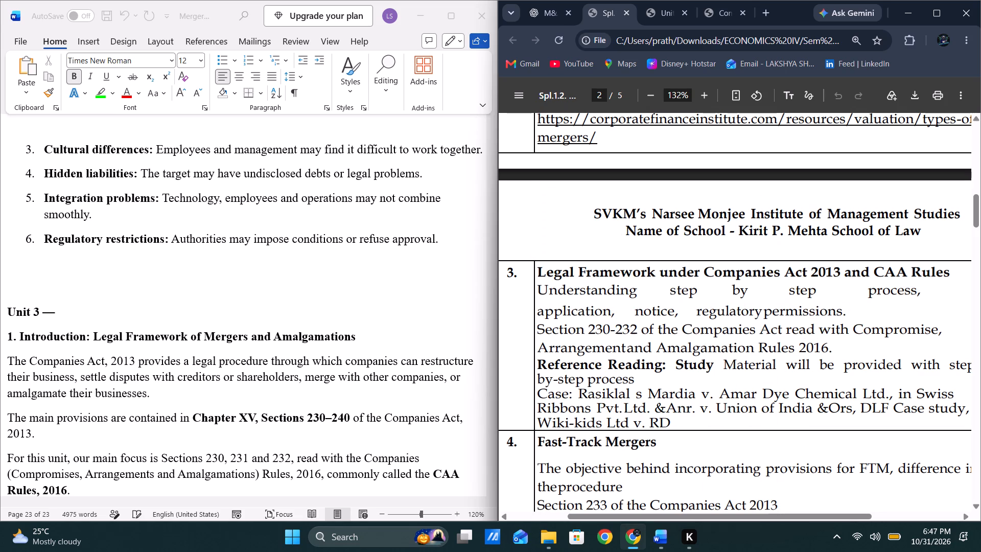
pyautogui.moveTo(537, 277); pyautogui.dragTo(962, 271)
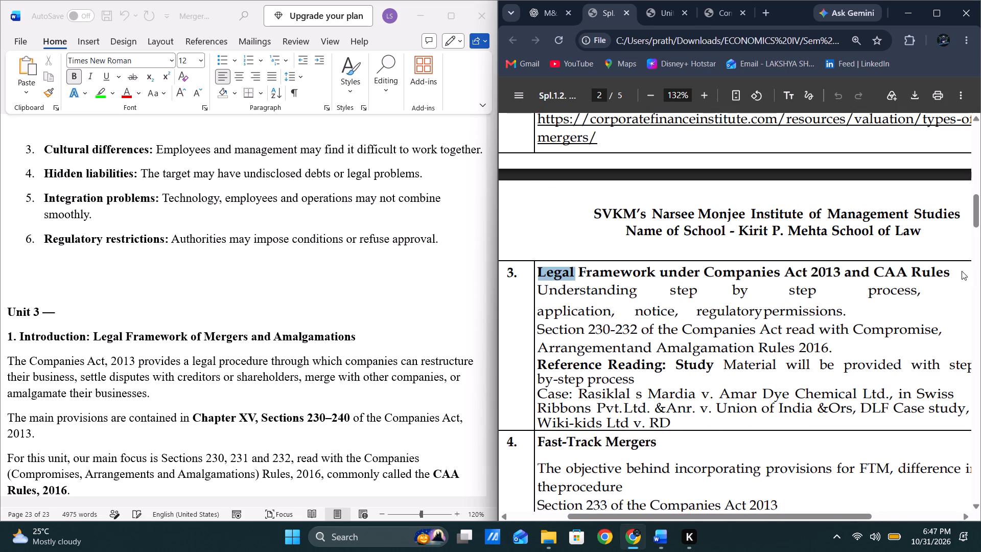
pyautogui.moveTo(962, 271); pyautogui.dragTo(960, 271)
pyautogui.moveTo(960, 271); pyautogui.dragTo(539, 274)
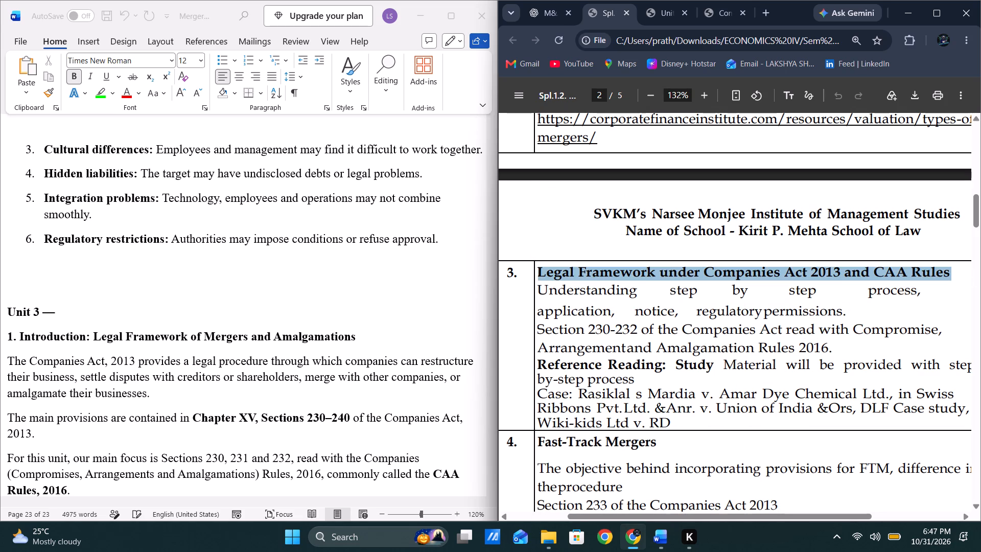
pyautogui.rightClick(539, 274)
pyautogui.click(567, 292)
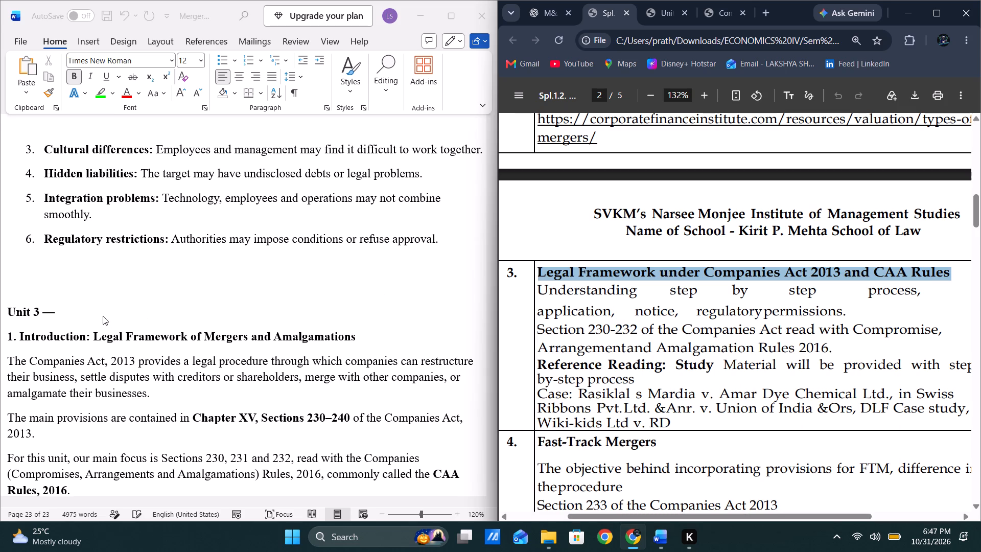
pyautogui.click(98, 314)
pyautogui.click(98, 314)
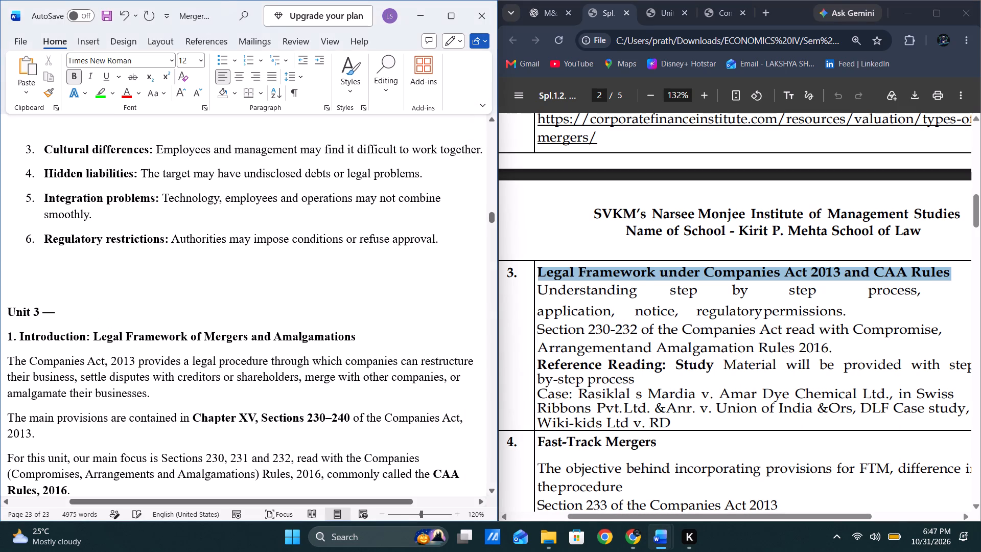
pyautogui.hotkey('ctrl', 'v')
# Highlight the whole Unit 3 heading in bright green.
pyautogui.moveTo(388, 311); pyautogui.dragTo(11, 318)
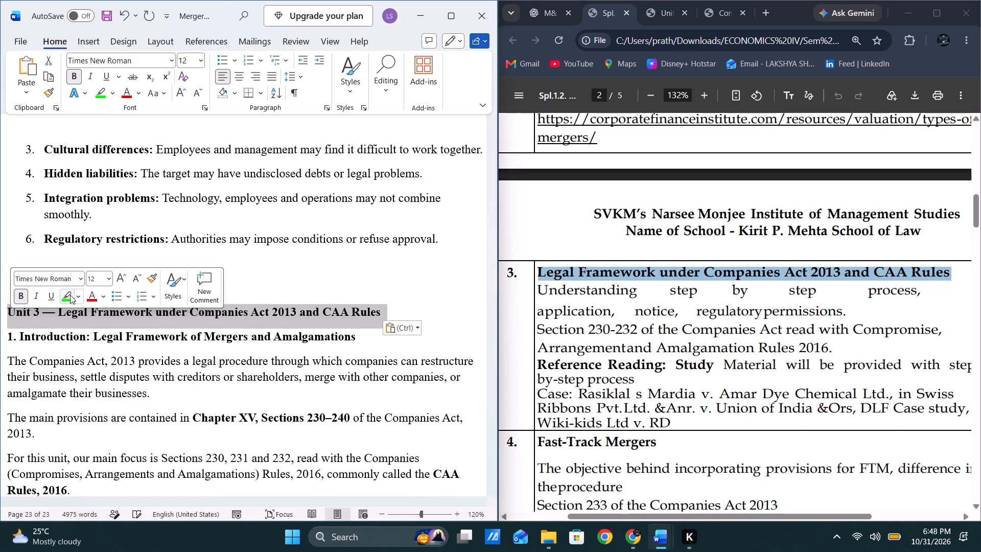
pyautogui.click(70, 295)
# Read the Unit 3 introduction, including why the legal framework is necessary and the ABC Ltd. compromise and merger examples.
pyautogui.scroll(-1, 113, 393)
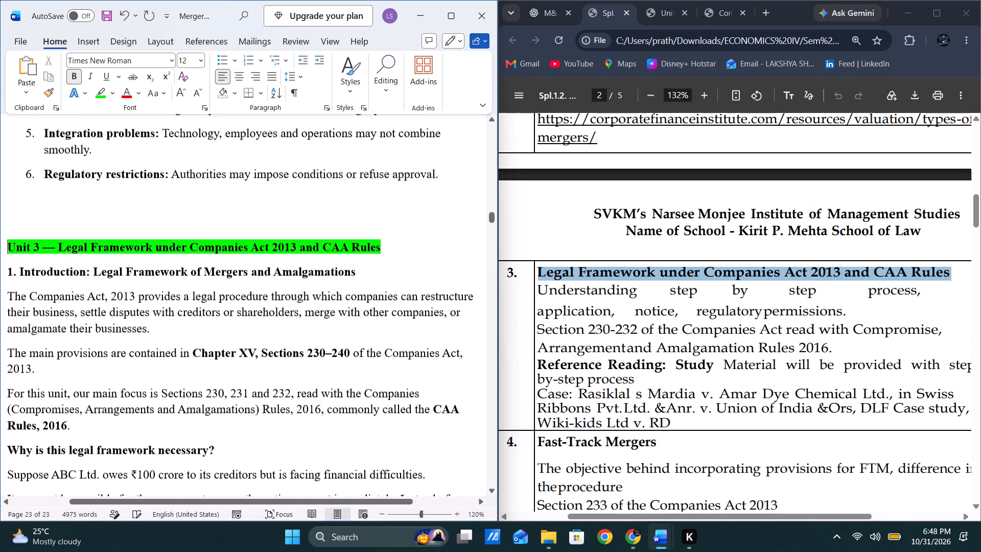
pyautogui.scroll(-1, 113, 393)
pyautogui.click(113, 393)
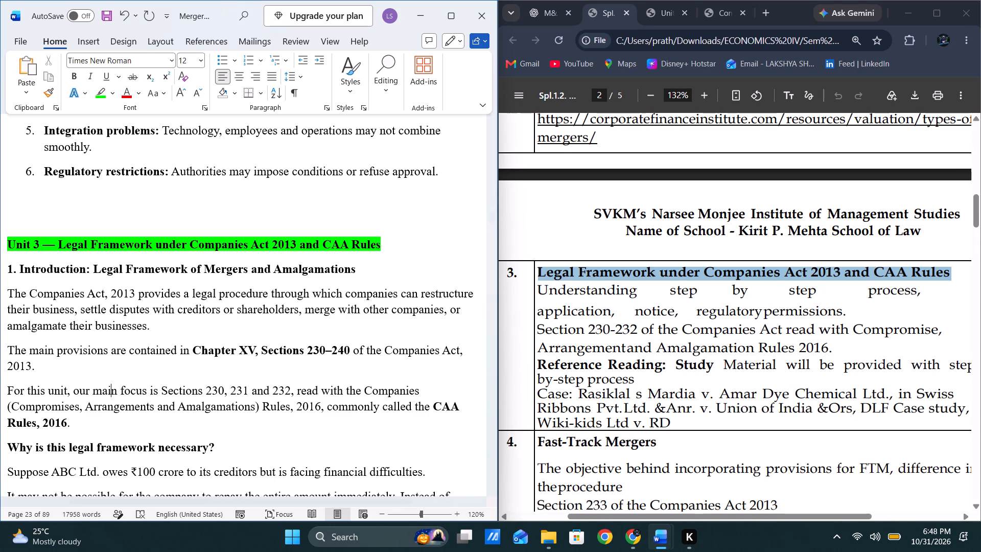
pyautogui.scroll(-1, 161, 403)
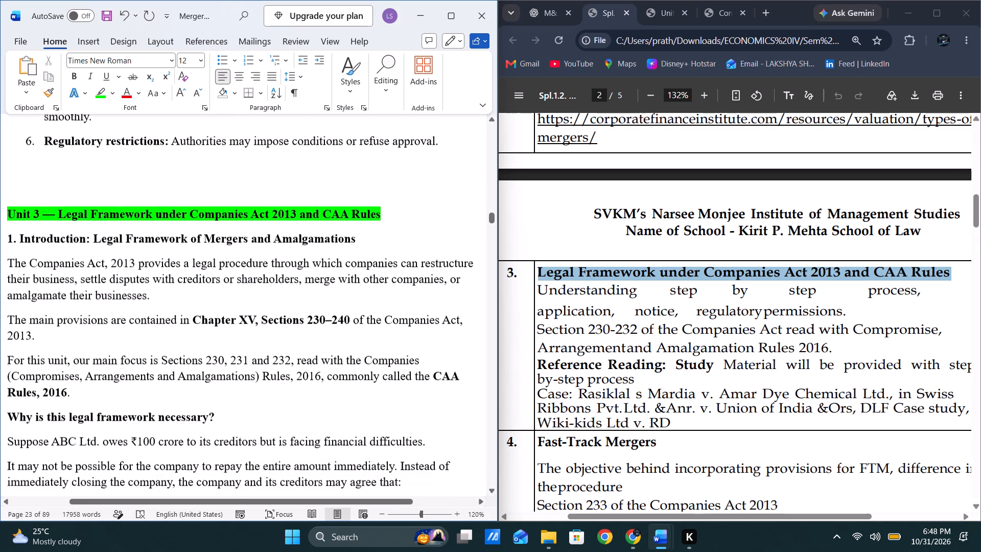
pyautogui.scroll(-1, 161, 403)
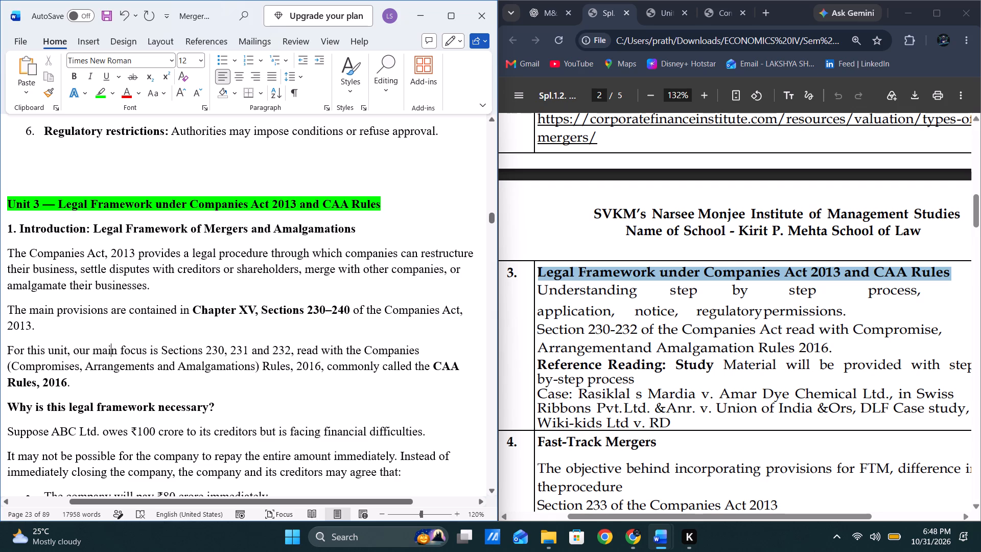
pyautogui.scroll(-1, 112, 377)
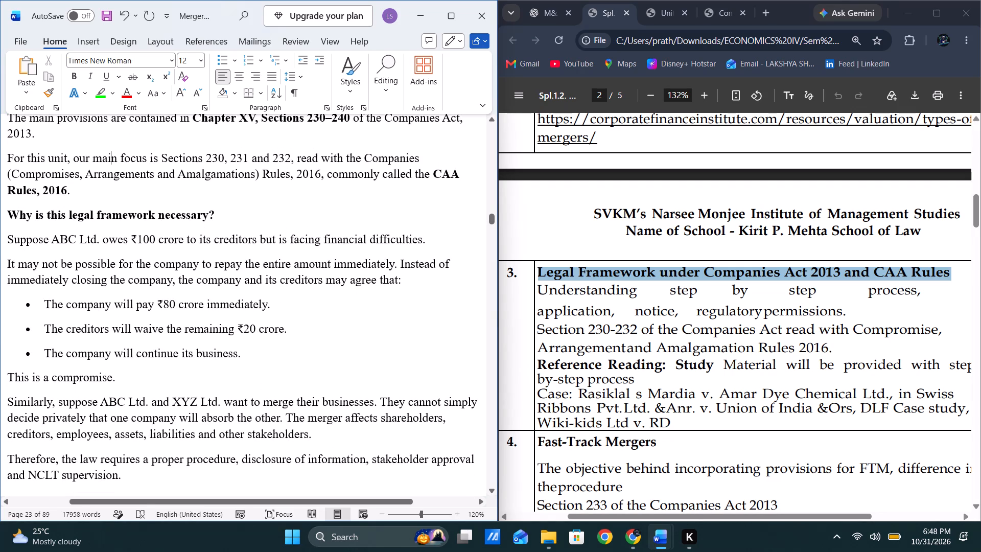
pyautogui.scroll(-4, 112, 377)
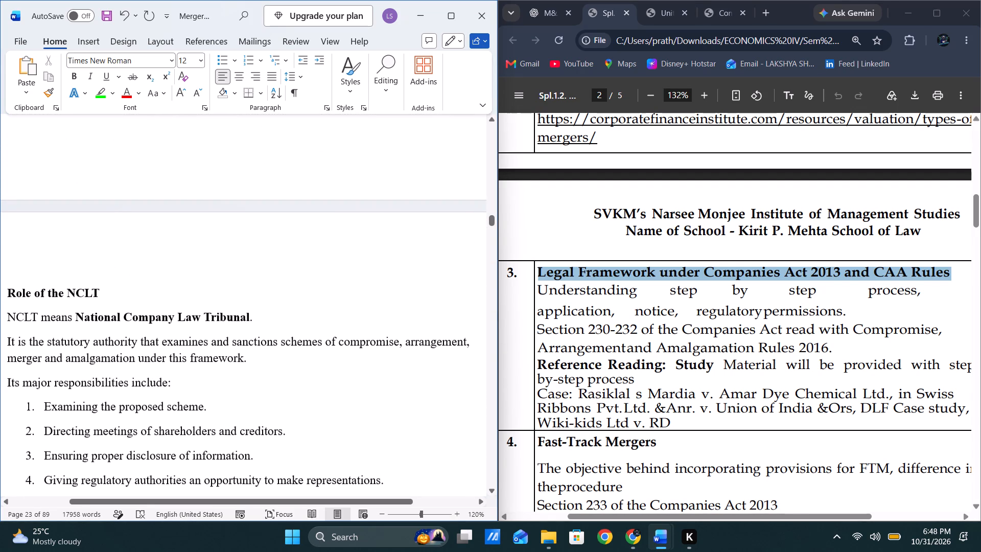
pyautogui.scroll(2, 112, 377)
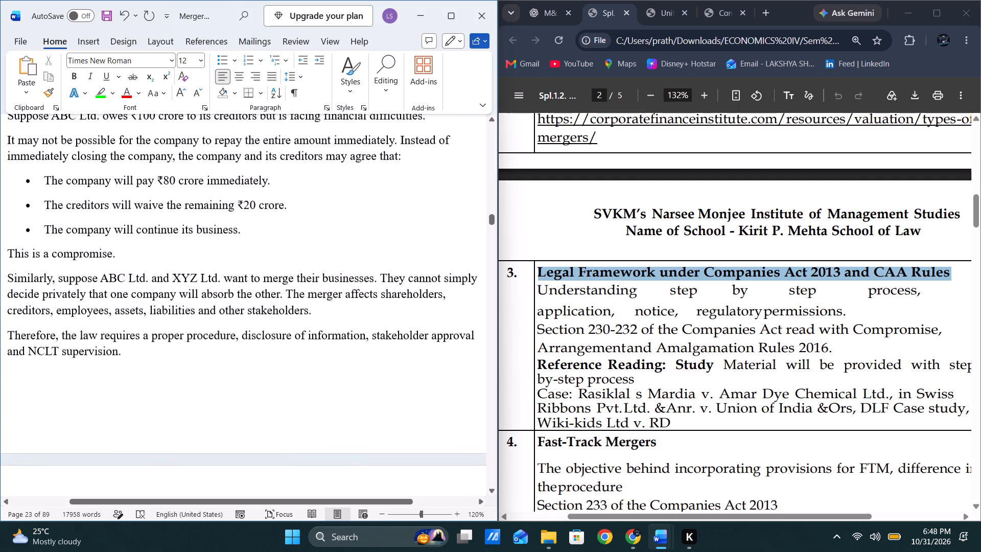
pyautogui.scroll(2, 112, 377)
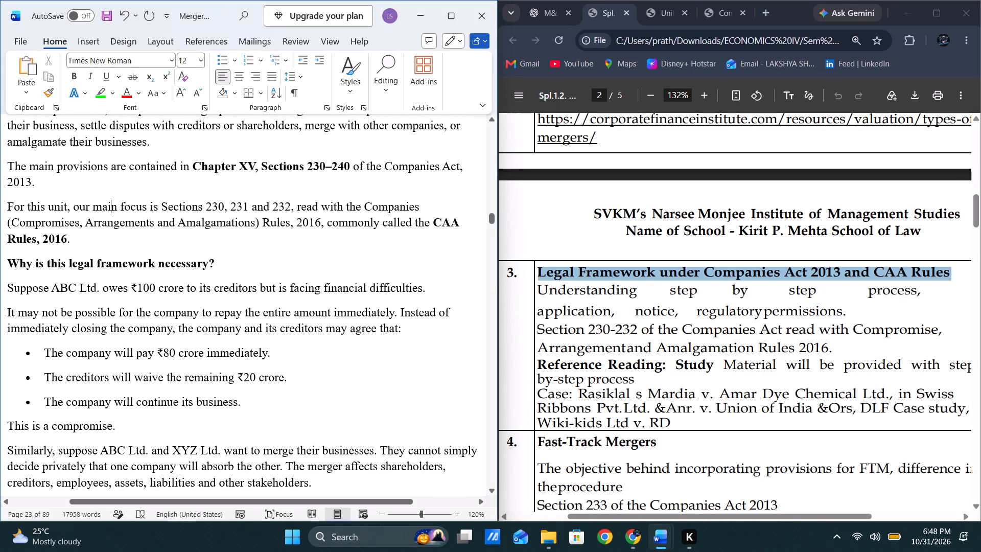
pyautogui.scroll(1, 76, 242)
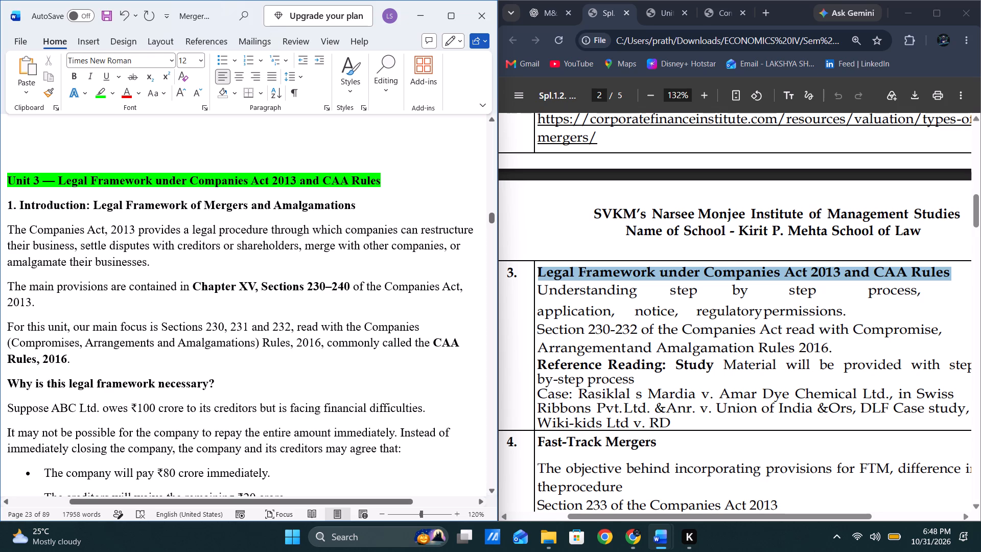
pyautogui.scroll(-1, 165, 387)
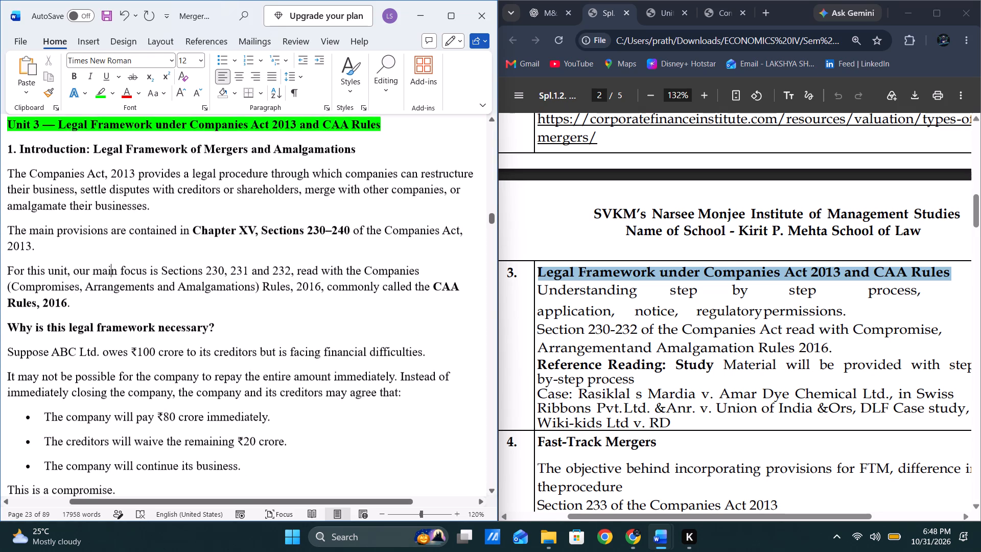
pyautogui.scroll(-1, 165, 387)
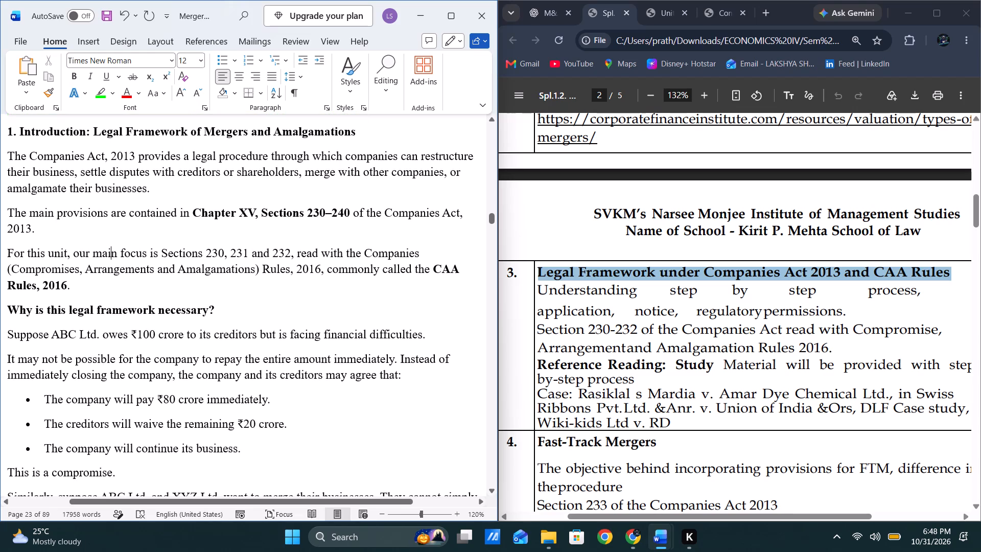
pyautogui.scroll(-1, 182, 370)
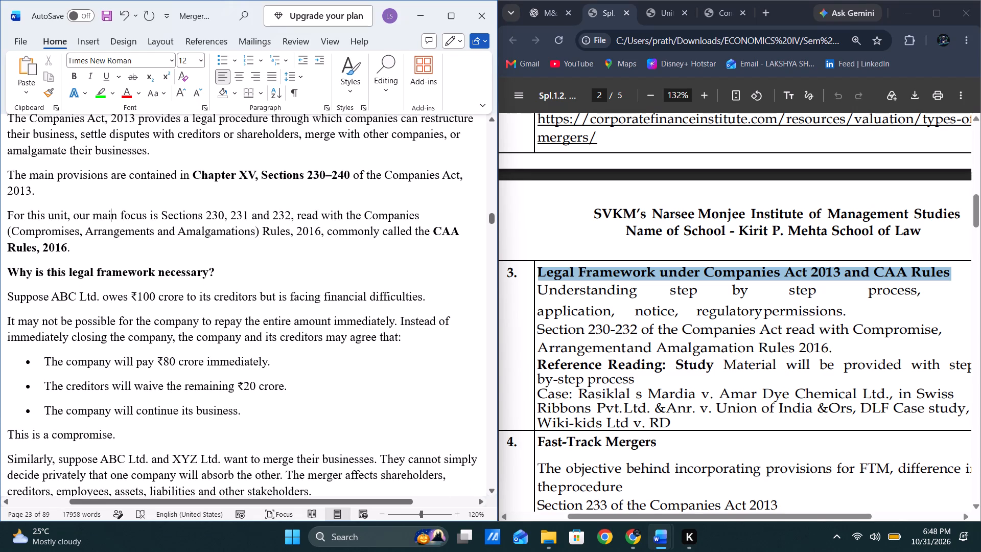
pyautogui.scroll(-1, 250, 352)
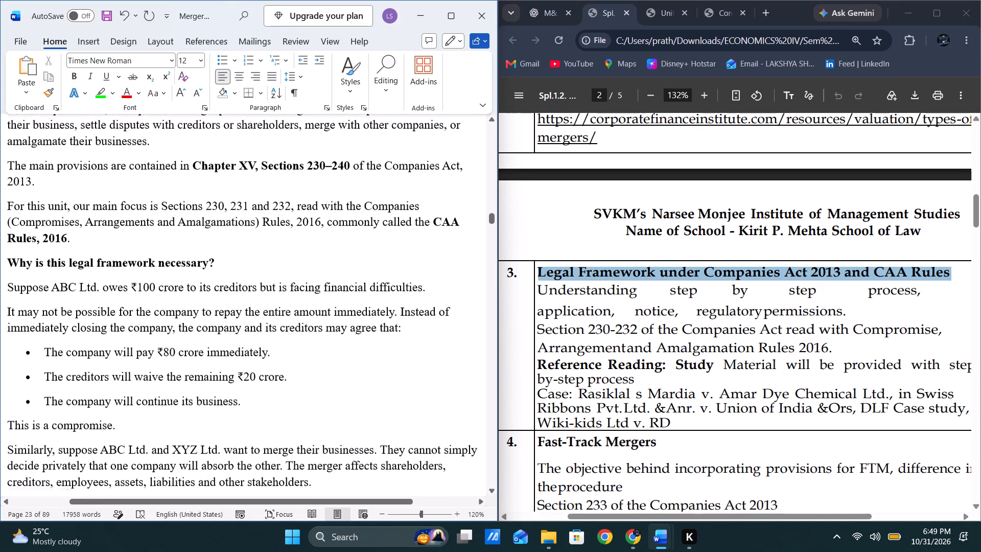
pyautogui.scroll(-1, 250, 352)
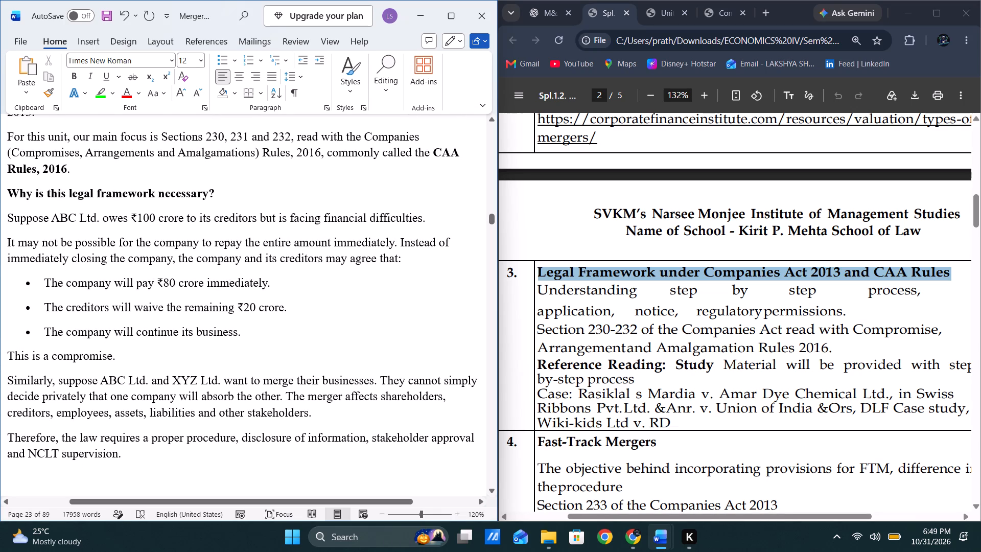
pyautogui.scroll(-2, 199, 343)
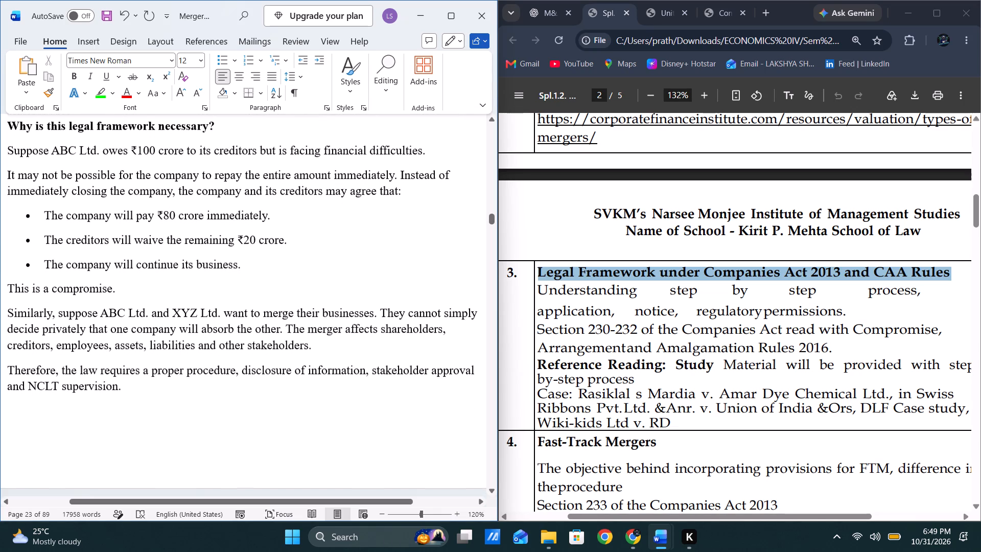
pyautogui.scroll(-1, 199, 343)
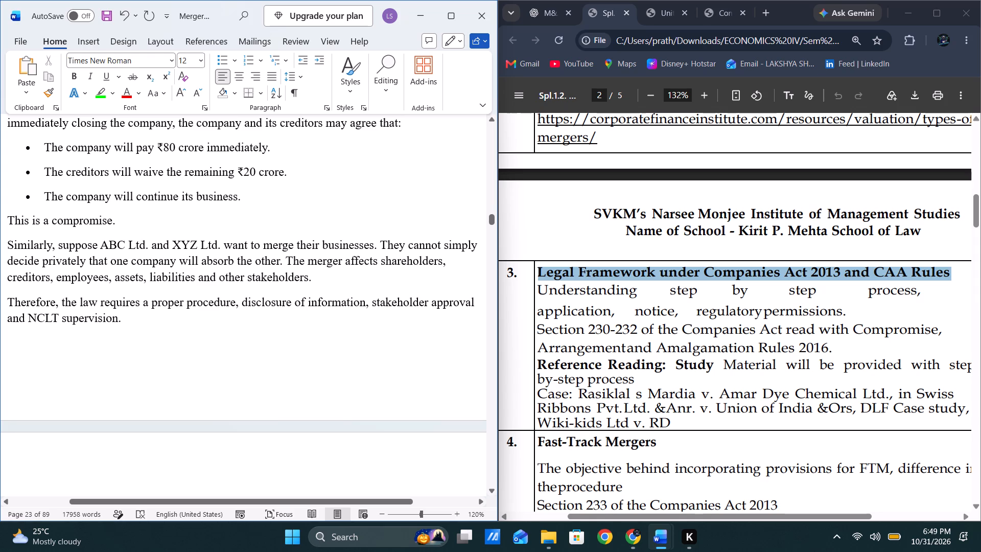
pyautogui.scroll(-1, 304, 320)
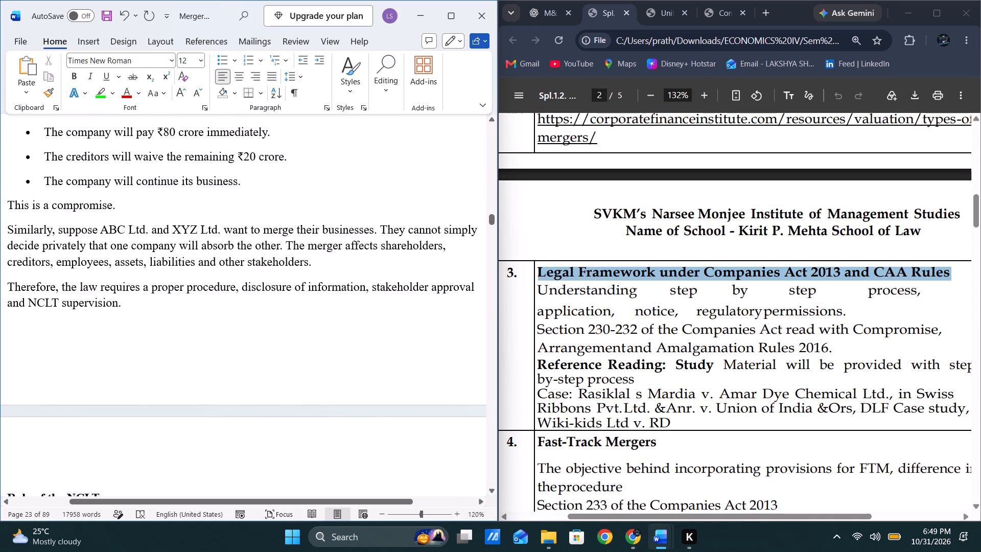
# Read the "Role of the NCLT" section and its list of responsibilities, down to the overall structure of Sections 230–232.
pyautogui.scroll(-2, 163, 334)
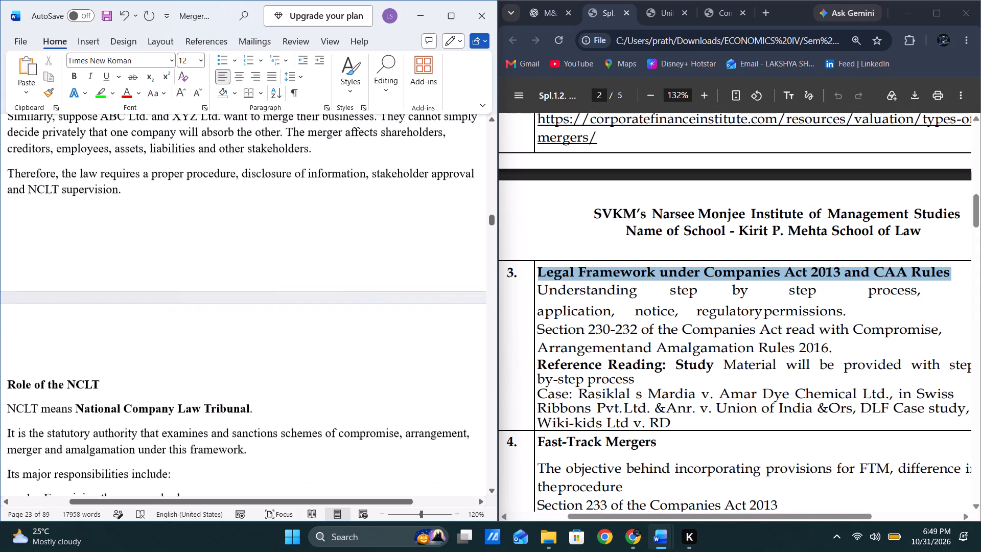
pyautogui.scroll(-1, 150, 395)
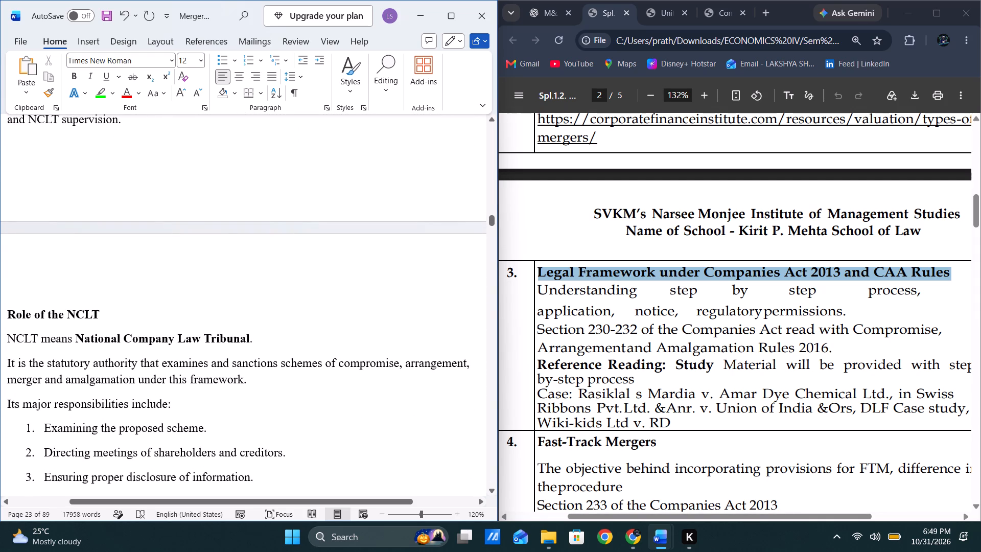
pyautogui.moveTo(272, 337); pyautogui.dragTo(19, 351)
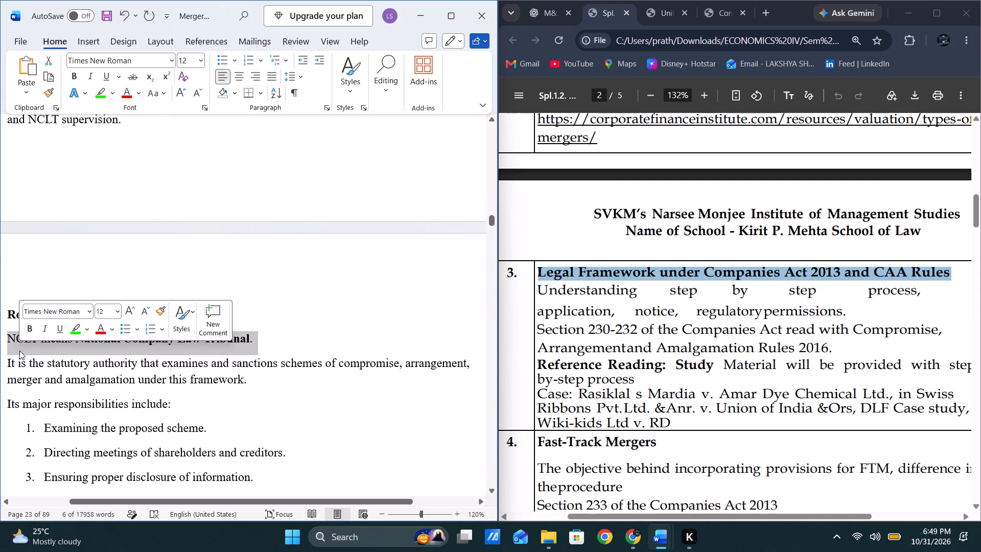
pyautogui.click(19, 351)
pyautogui.scroll(-1, 116, 352)
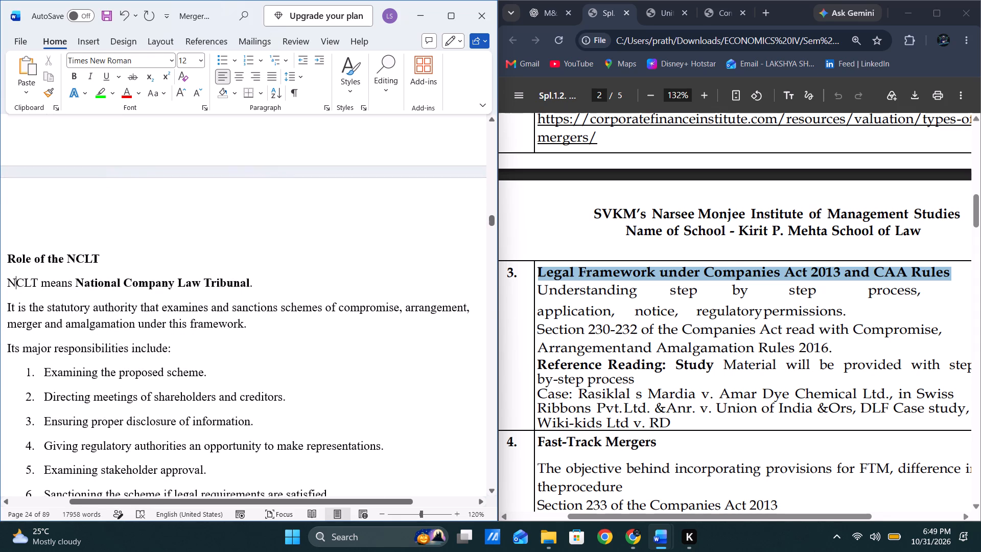
pyautogui.scroll(-1, 216, 332)
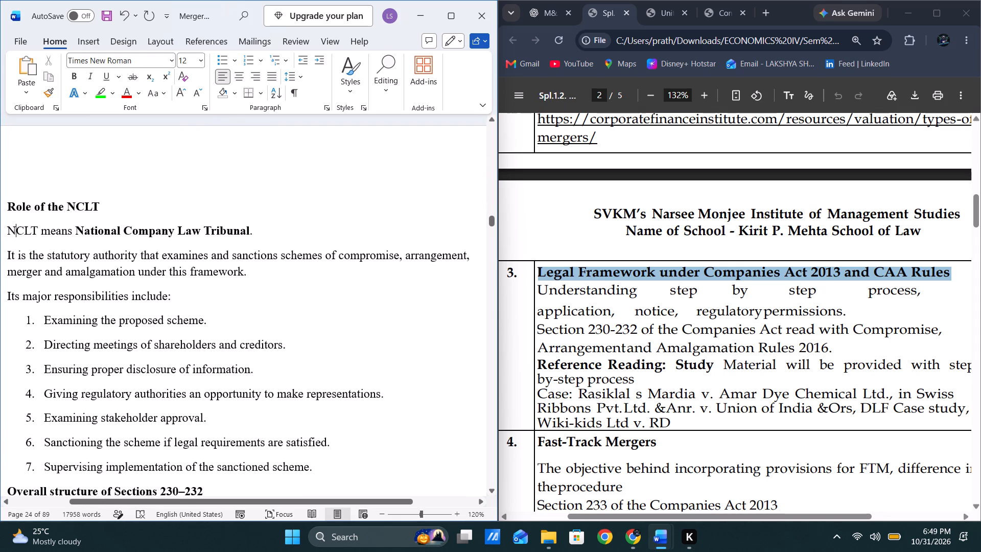
pyautogui.scroll(-1, 216, 332)
pyautogui.scroll(-1, 158, 298)
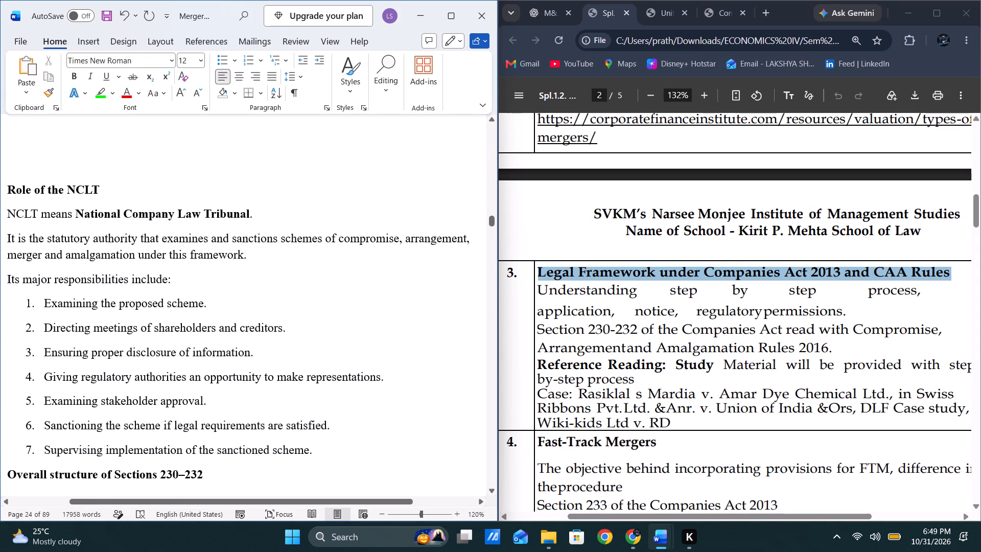
pyautogui.scroll(-1, 263, 263)
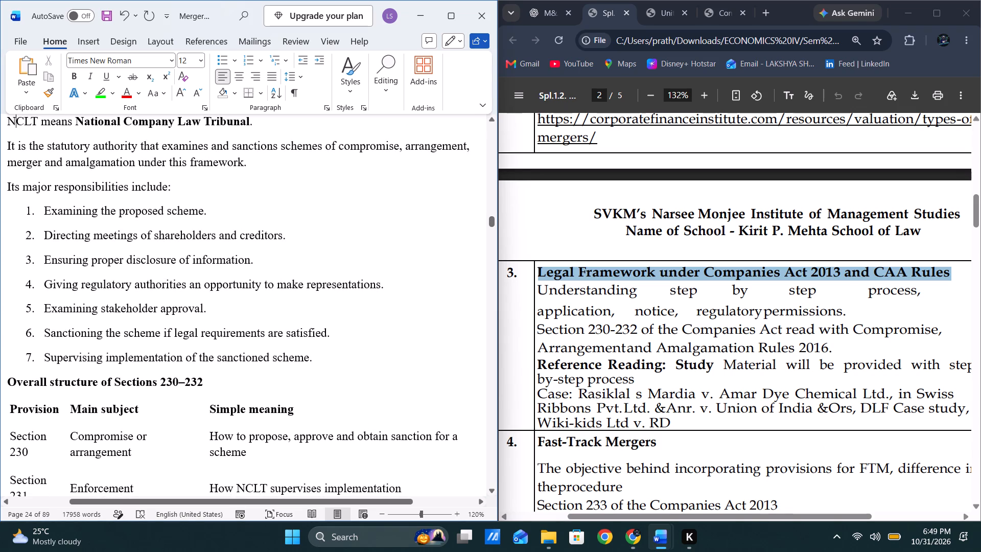
# Delete everything from the Unit 3 introduction through the "PART I —" label, leaving "MEANING OF COMPROMISE AND ARRANGEMENT" directly beneath the Unit 3 heading.
pyautogui.scroll(-1, 225, 297)
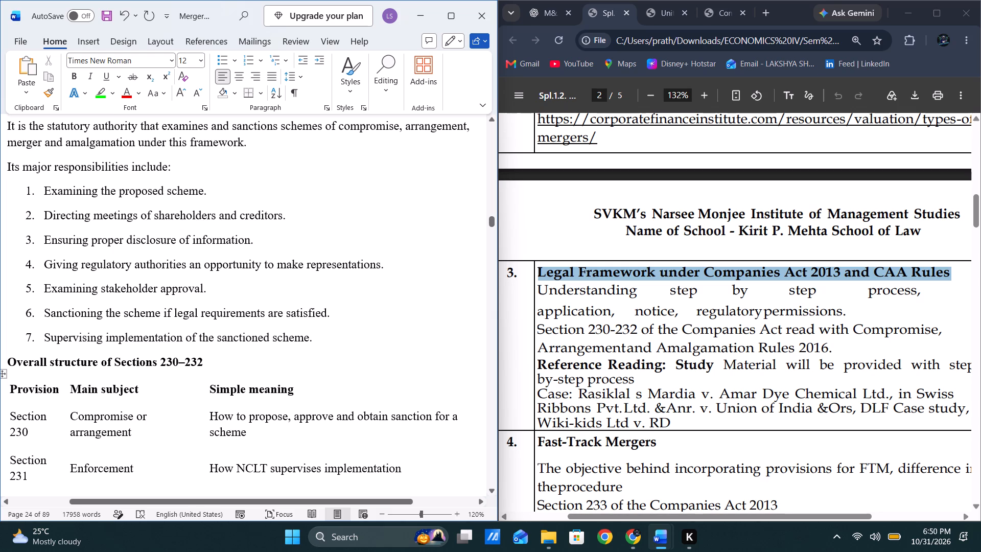
pyautogui.scroll(-1, 177, 380)
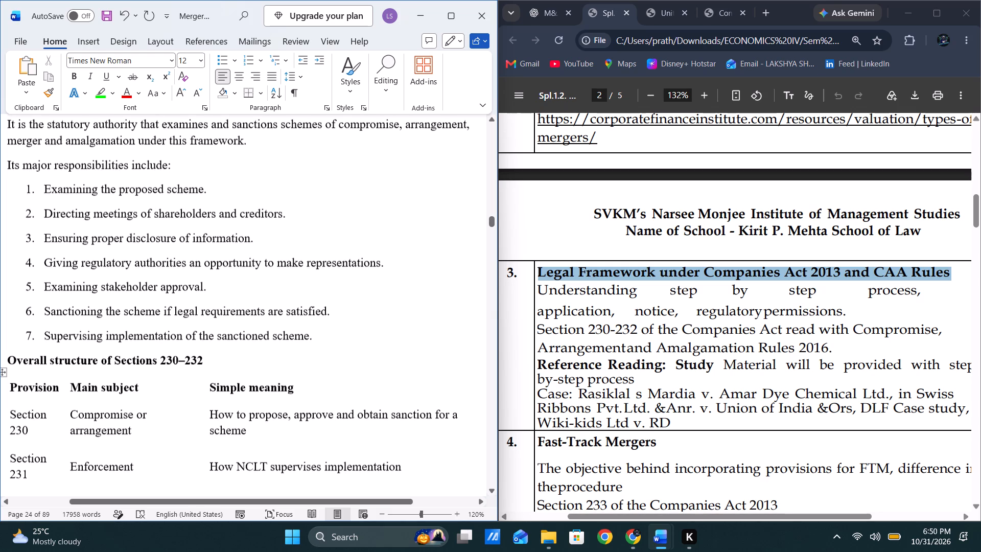
pyautogui.scroll(-3, 177, 380)
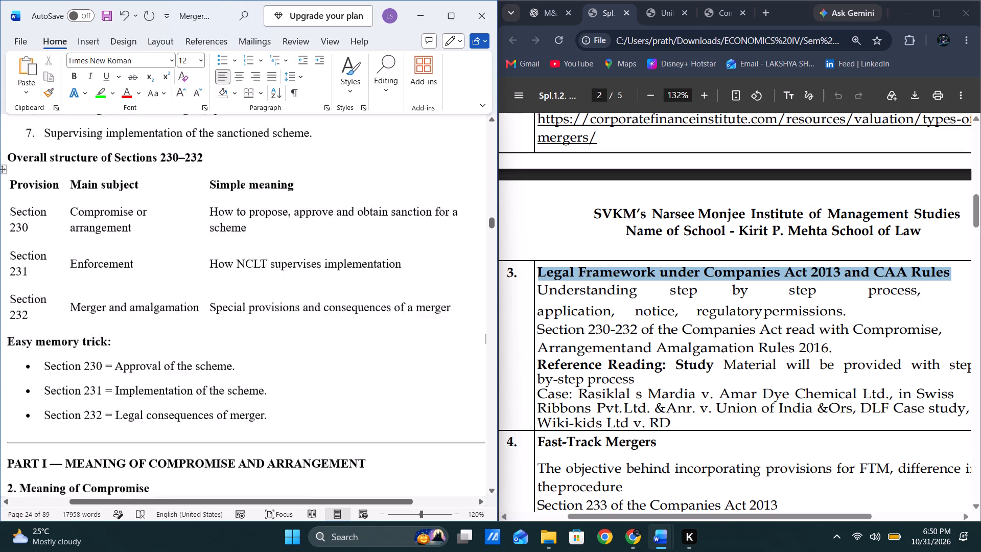
pyautogui.scroll(-1, 177, 380)
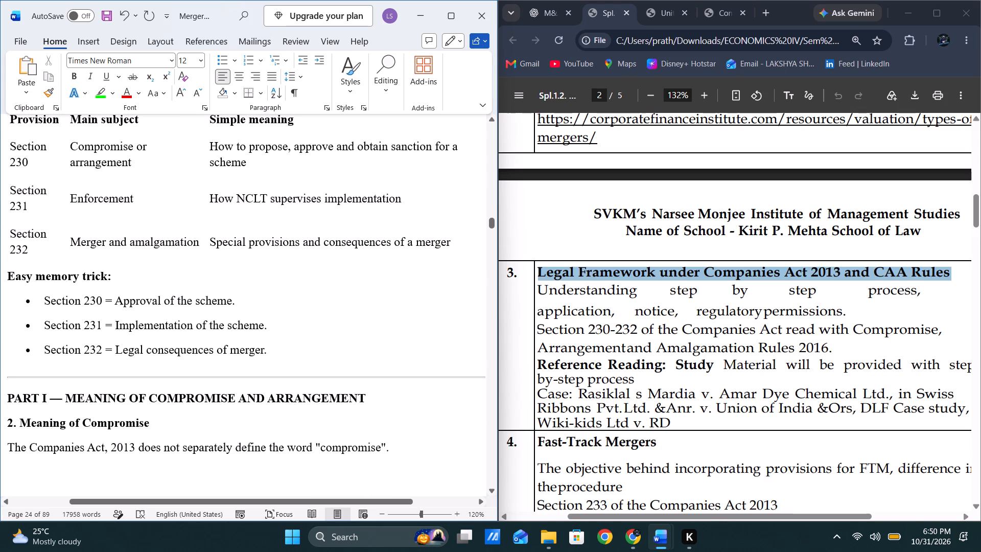
pyautogui.moveTo(62, 401); pyautogui.dragTo(85, 82)
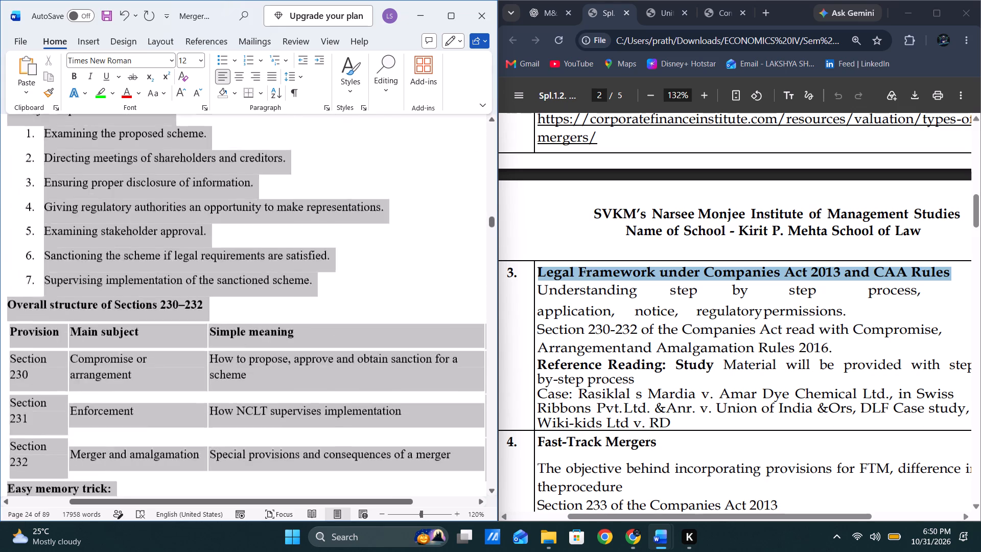
pyautogui.moveTo(85, 82); pyautogui.dragTo(65, 108)
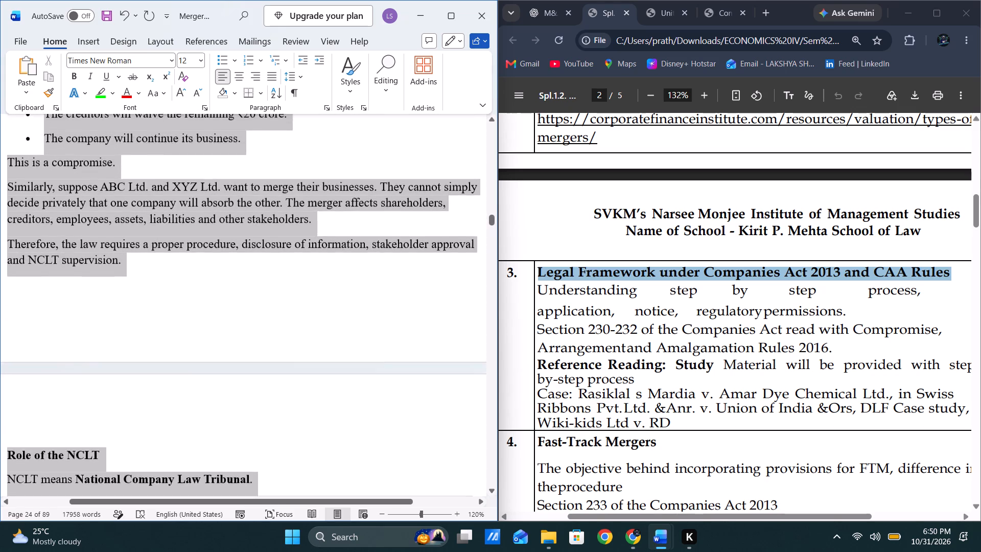
pyautogui.moveTo(65, 108); pyautogui.dragTo(48, 112)
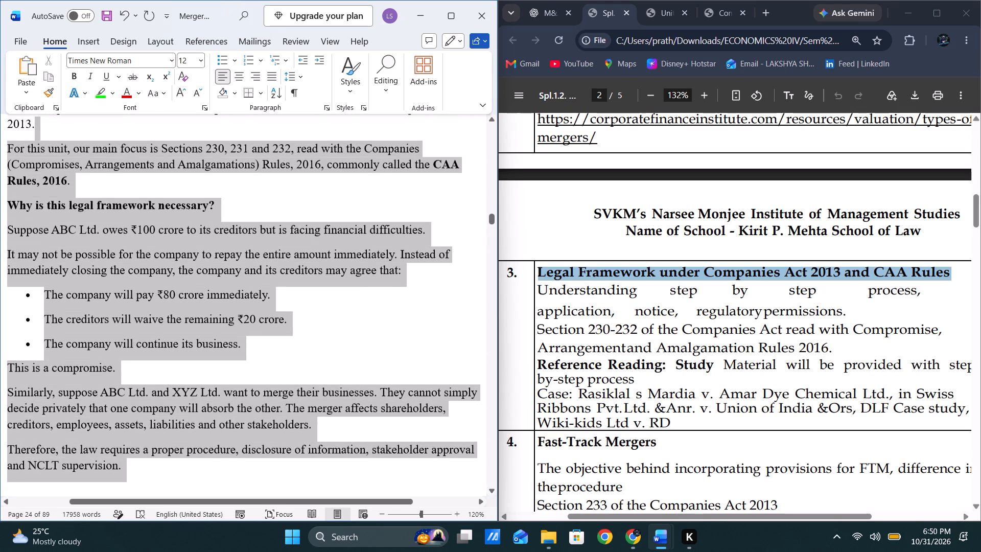
pyautogui.moveTo(48, 112); pyautogui.dragTo(11, 211)
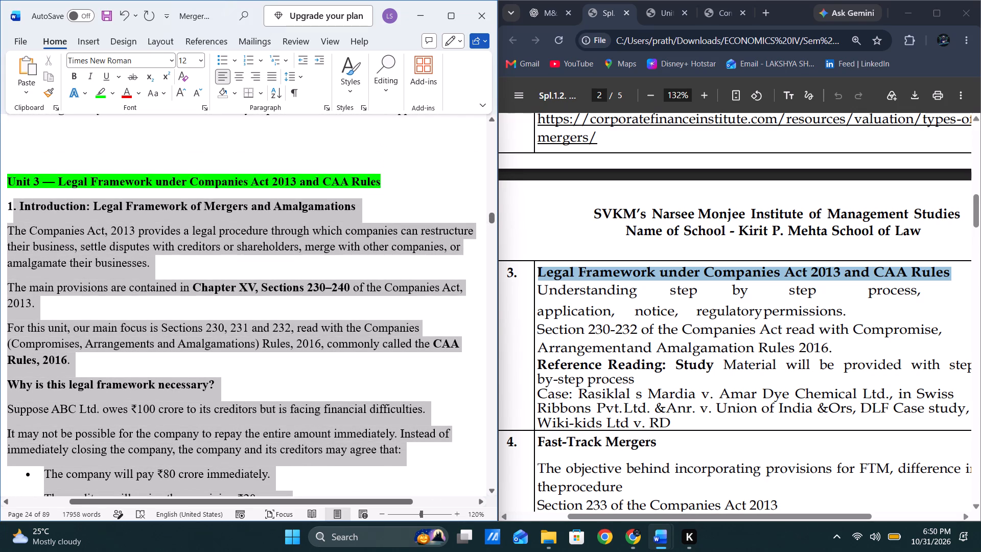
pyautogui.moveTo(11, 211); pyautogui.dragTo(12, 210)
pyautogui.press('BackSpace')
pyautogui.press('BackSpace')
pyautogui.press('Down')
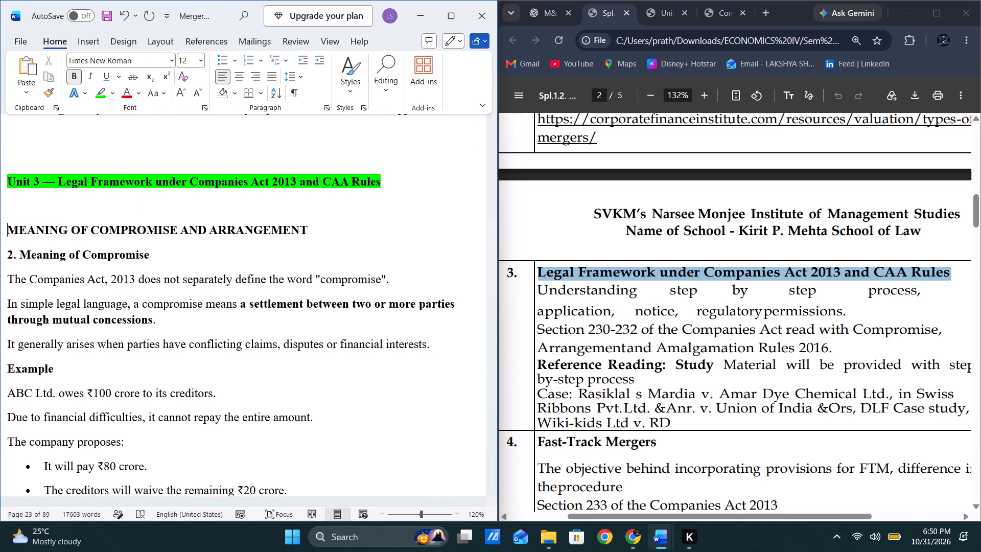
pyautogui.press('Up')
pyautogui.press('BackSpace')
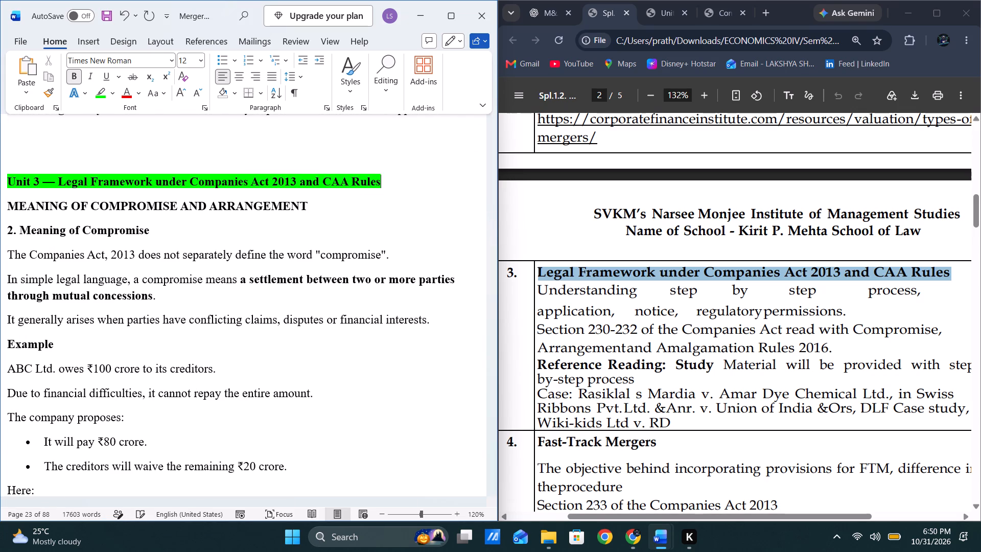
# Delete the "2. Meaning of Compromise" subheading.
pyautogui.moveTo(166, 244); pyautogui.dragTo(8, 239)
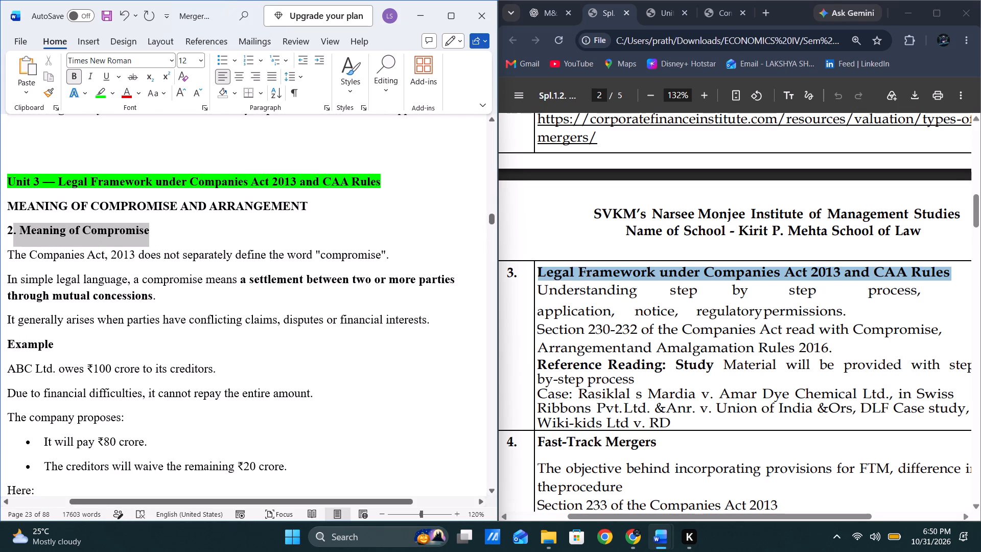
pyautogui.moveTo(8, 239); pyautogui.dragTo(7, 239)
pyautogui.press('BackSpace')
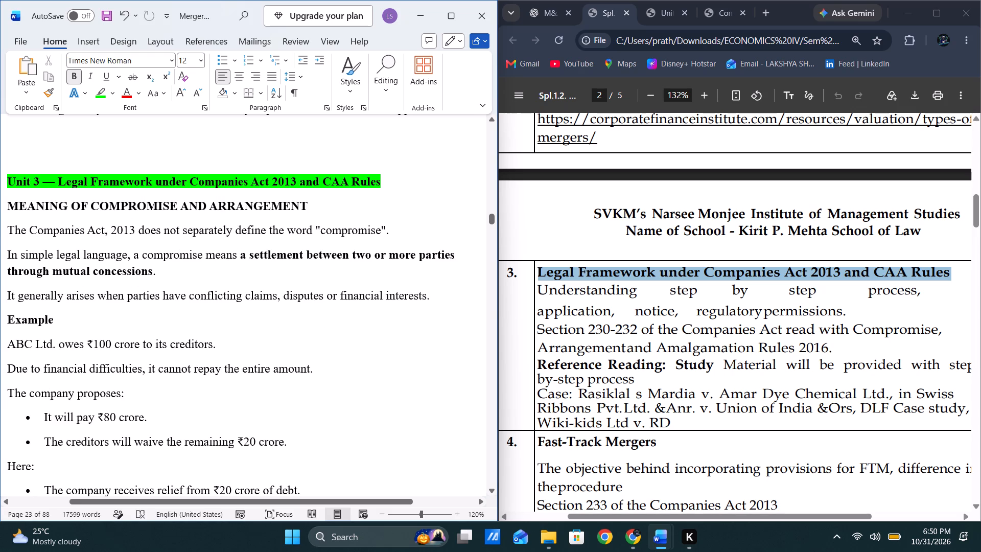
# Remove the Companies Act sentence and the "In simple legal language" lead-in so the definition begins "A compromise means".
pyautogui.moveTo(131, 256); pyautogui.dragTo(14, 233)
pyautogui.press('BackSpace')
pyautogui.press('Right')
pyautogui.press('BackSpace')
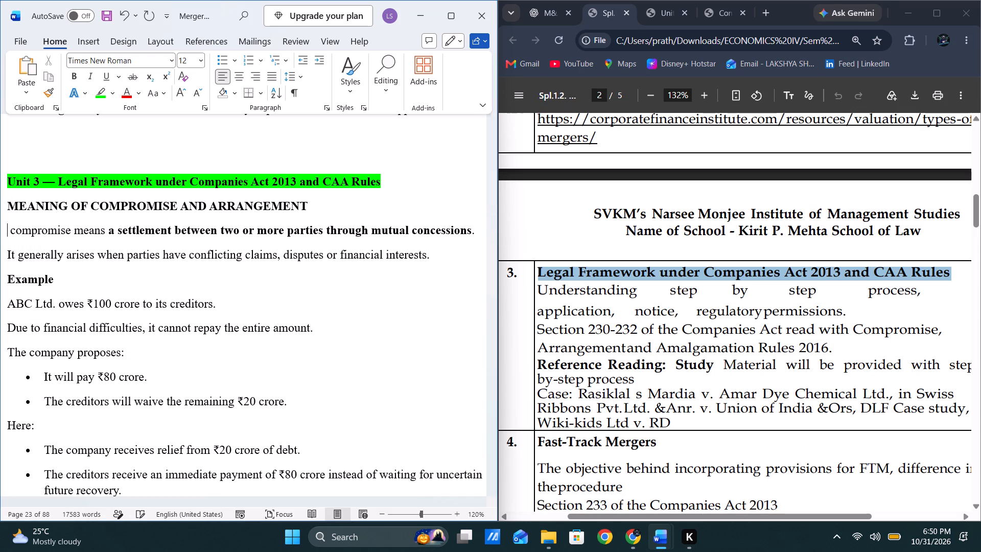
pyautogui.press('a')
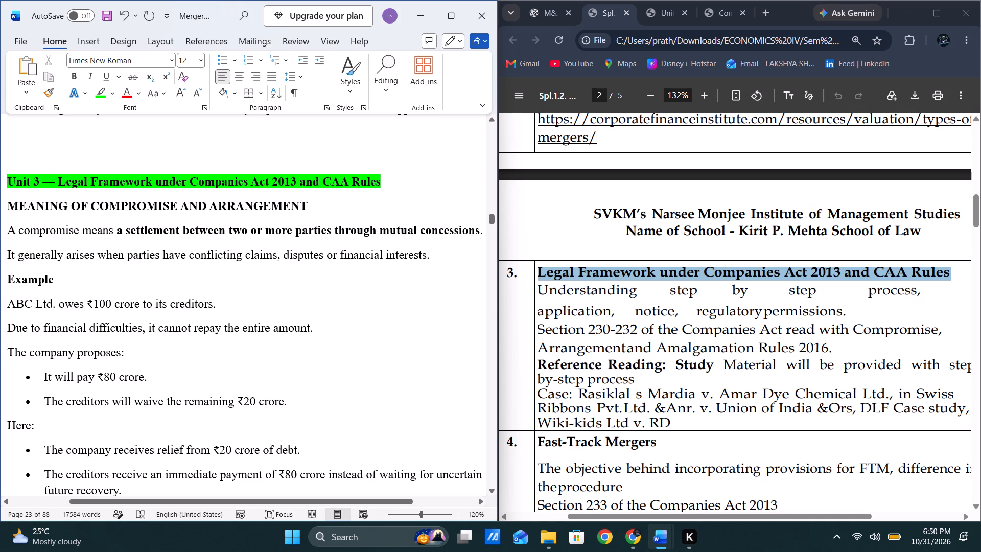
# Join the "It generally arises when parties have conflicting claims" sentence onto the compromise definition paragraph.
pyautogui.scroll(-1, 105, 285)
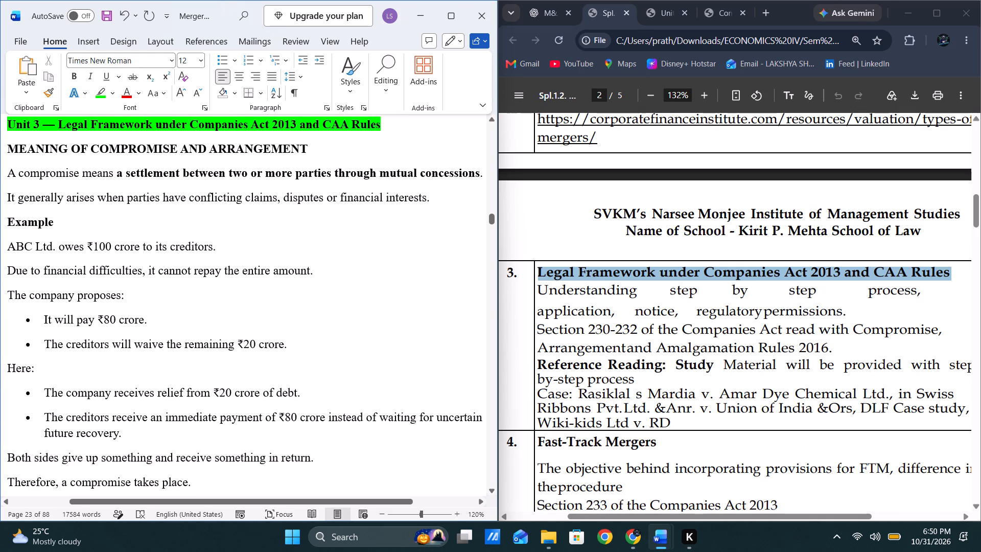
pyautogui.scroll(-1, 167, 308)
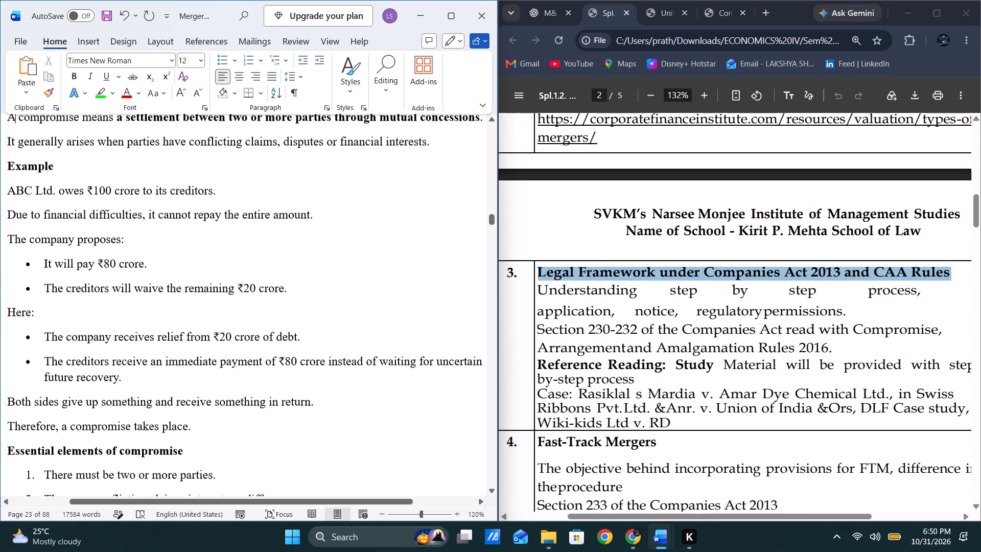
pyautogui.scroll(-1, 41, 332)
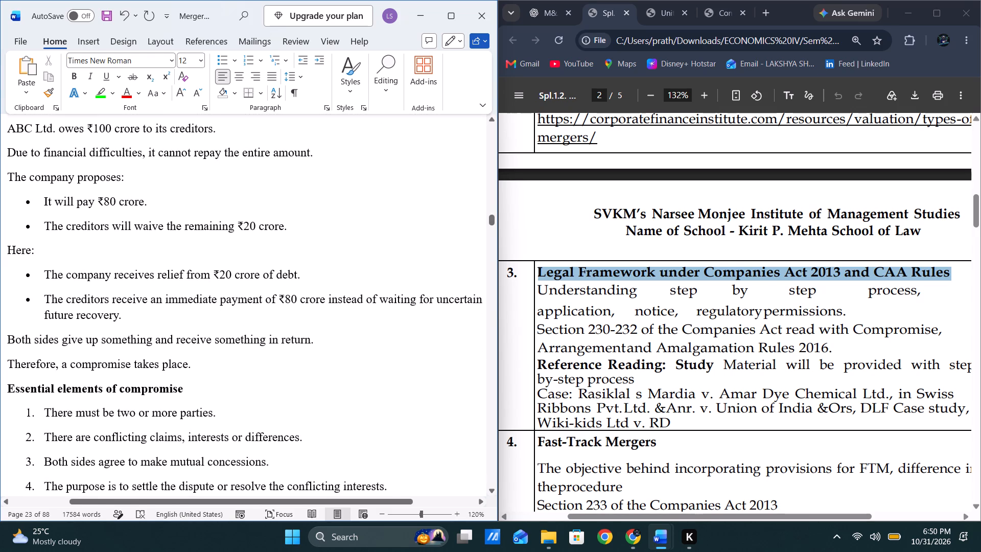
pyautogui.hscroll(-1, 345, 284)
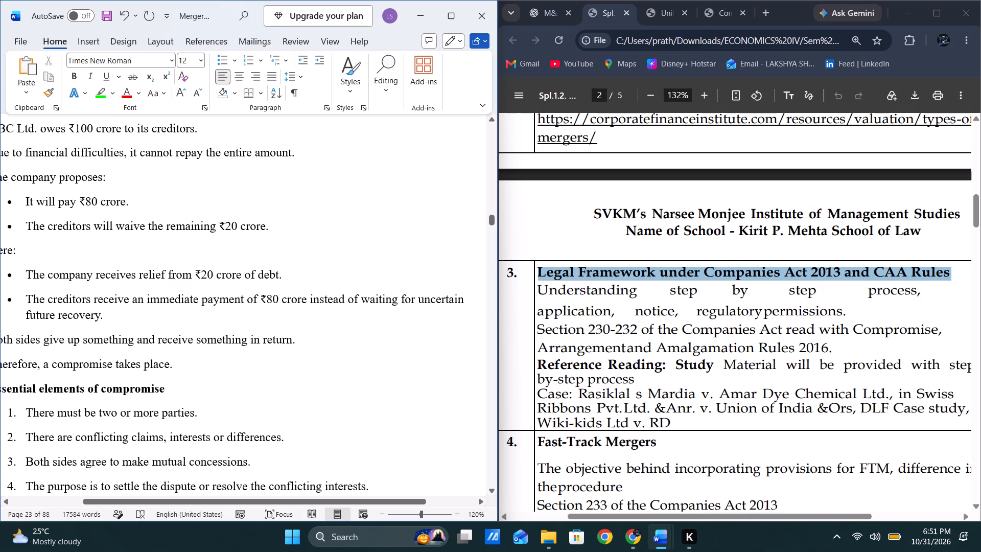
pyautogui.hscroll(1, 158, 309)
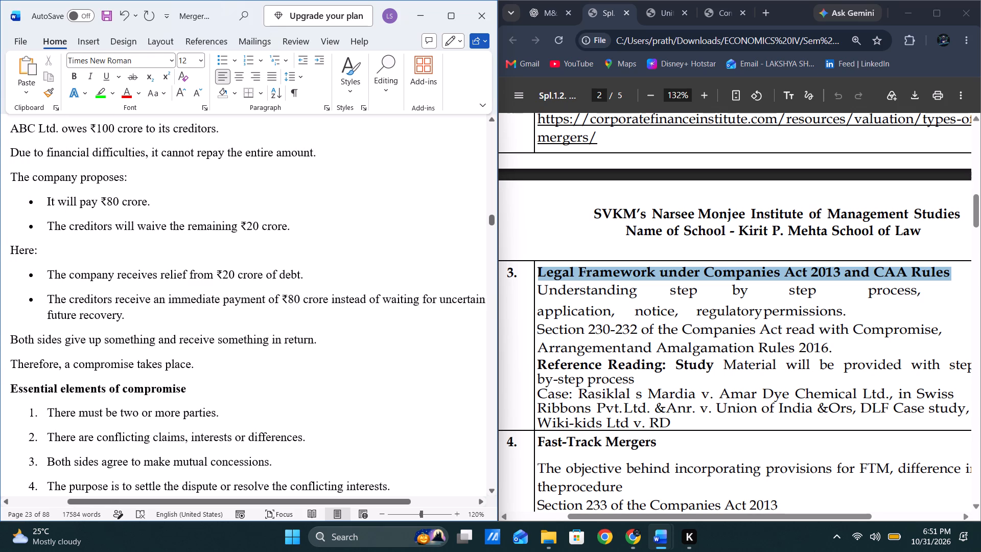
pyautogui.hscroll(-1, 235, 315)
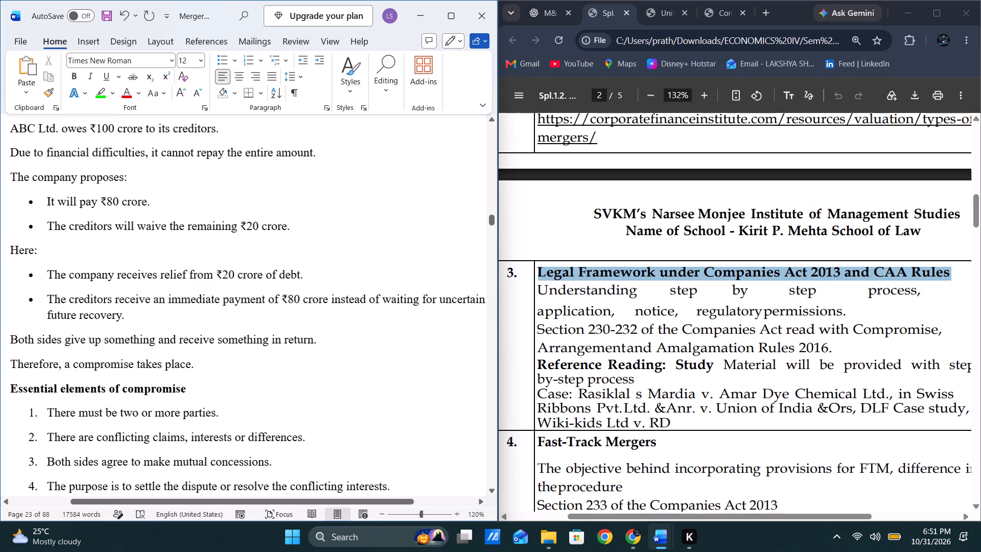
pyautogui.hscroll(1, 198, 329)
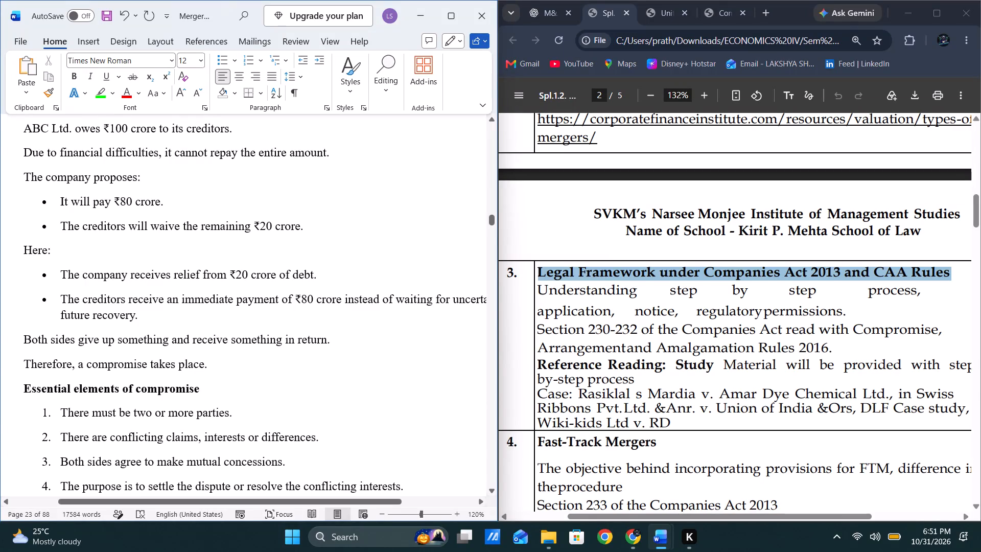
pyautogui.scroll(1, 67, 230)
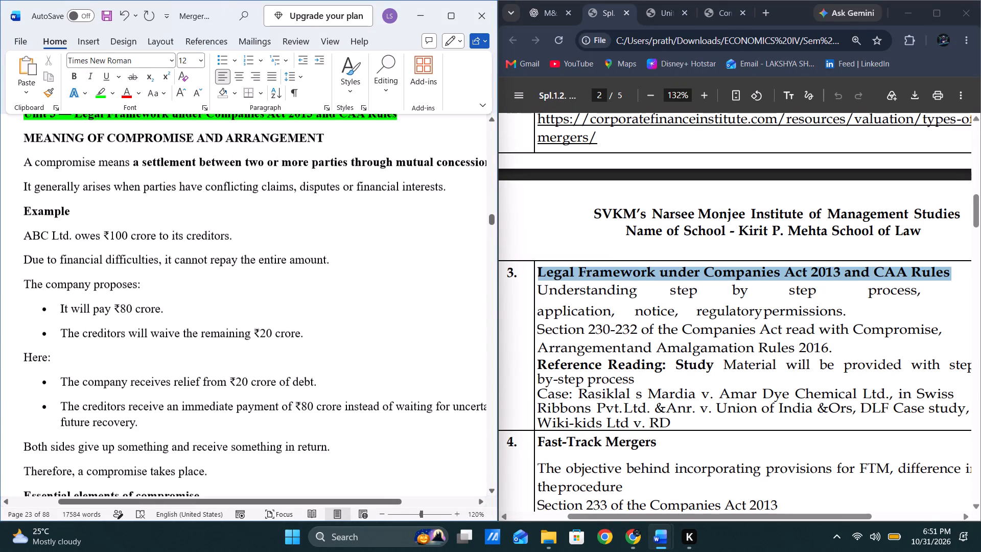
pyautogui.click(24, 239)
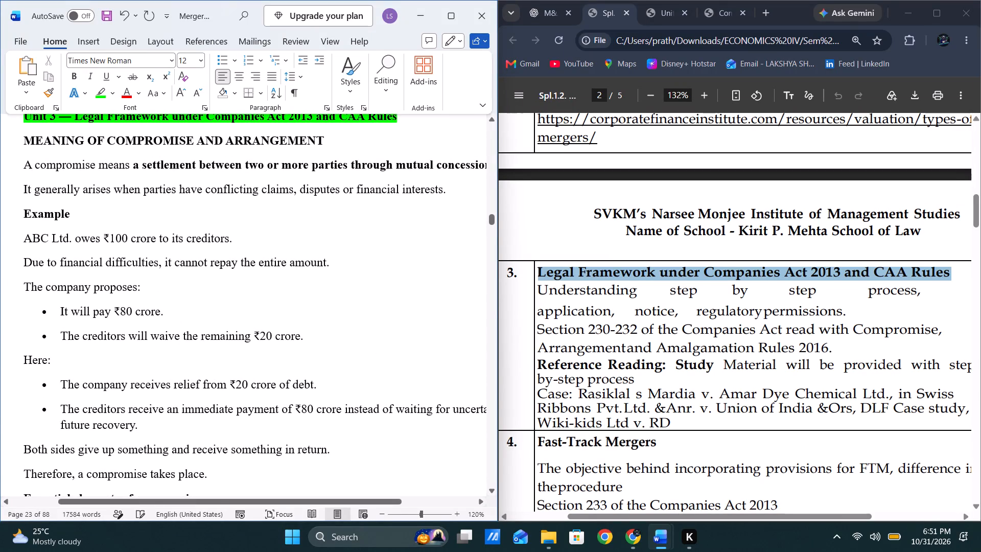
pyautogui.press('Up')
pyautogui.press('Up')
pyautogui.press('BackSpace')
pyautogui.press('space')
# Merge the compromise example into one paragraph starting "Example:", running from the ABC Ltd. debt through "The company proposes:".
pyautogui.press('Down')
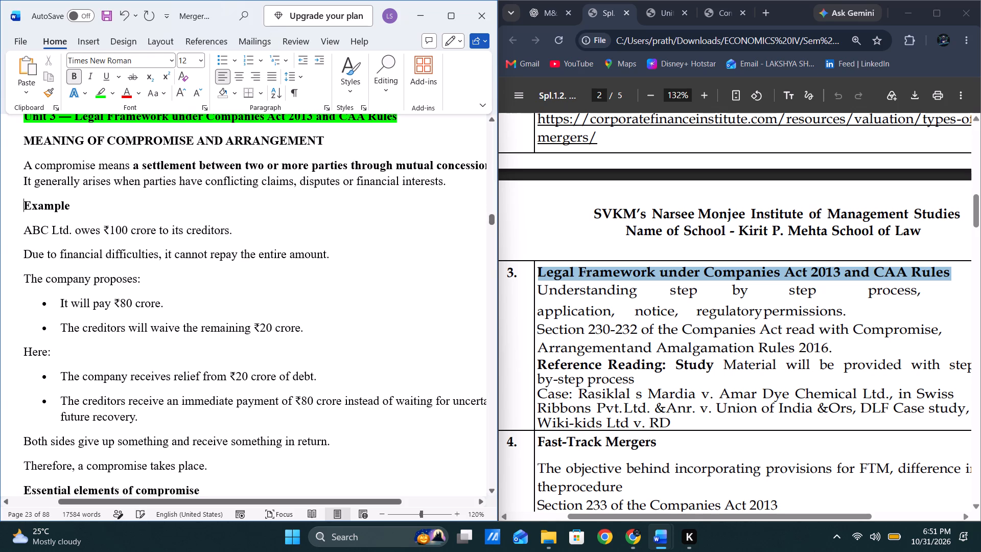
pyautogui.press('Down')
pyautogui.press('BackSpace')
pyautogui.write(':')
pyautogui.press('space')
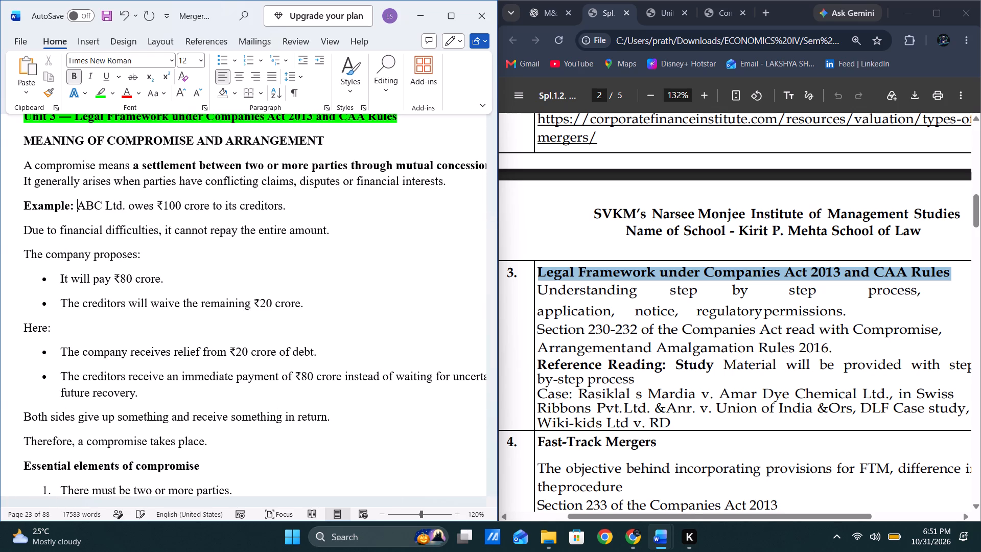
pyautogui.click(21, 234)
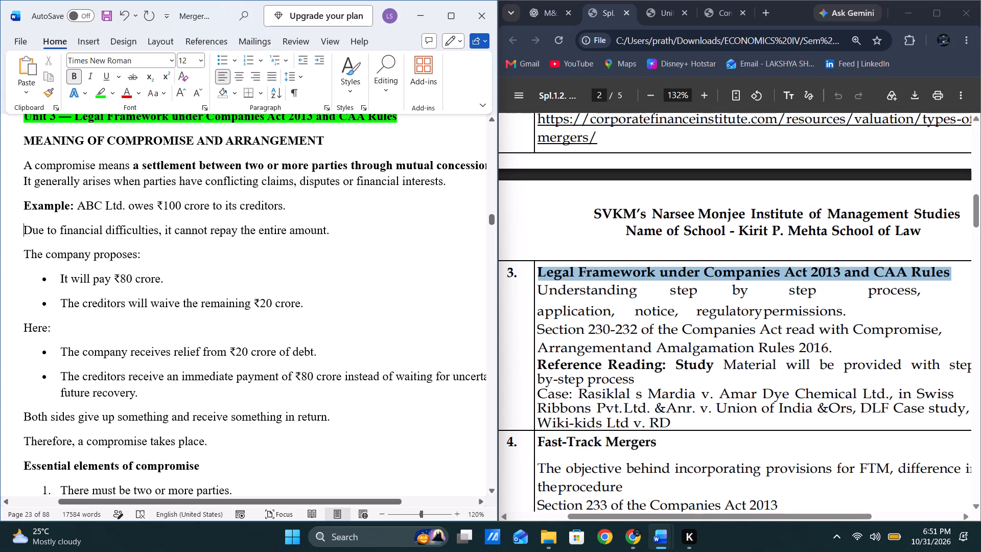
pyautogui.press('BackSpace')
pyautogui.press('space')
pyautogui.click(18, 254)
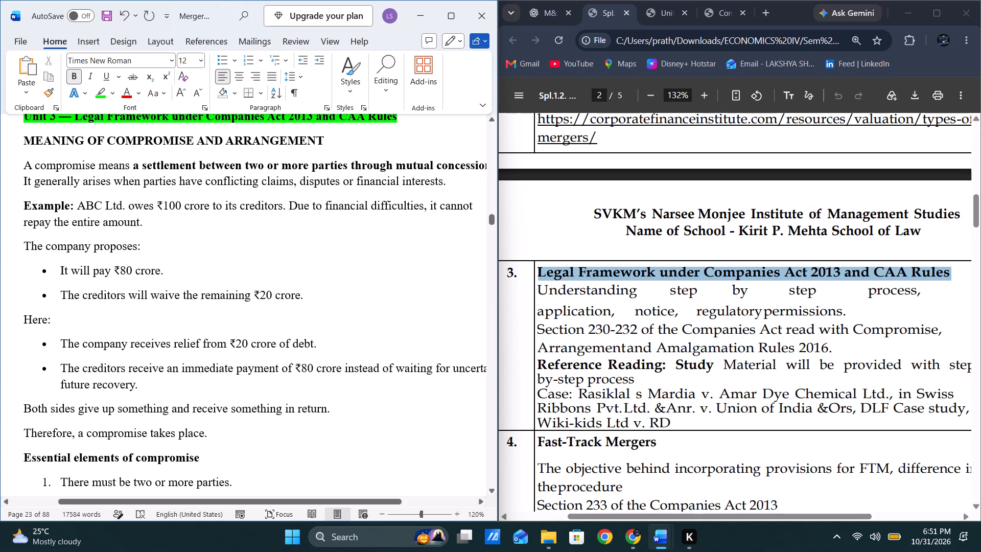
pyautogui.press('BackSpace')
pyautogui.press('space')
# Join "Therefore, a compromise takes place." onto the "Both sides give up something" paragraph.
pyautogui.scroll(-1, 38, 290)
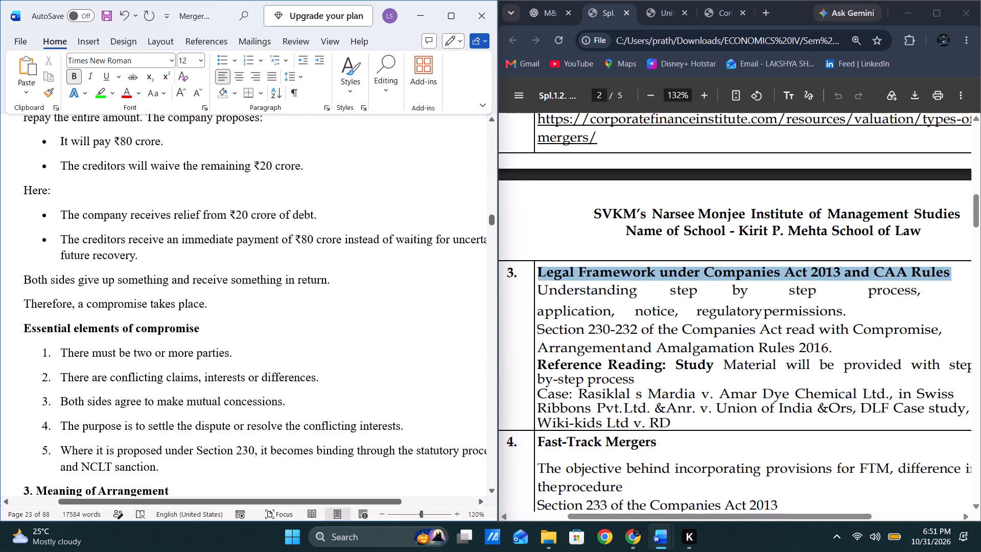
pyautogui.scroll(-1, 38, 290)
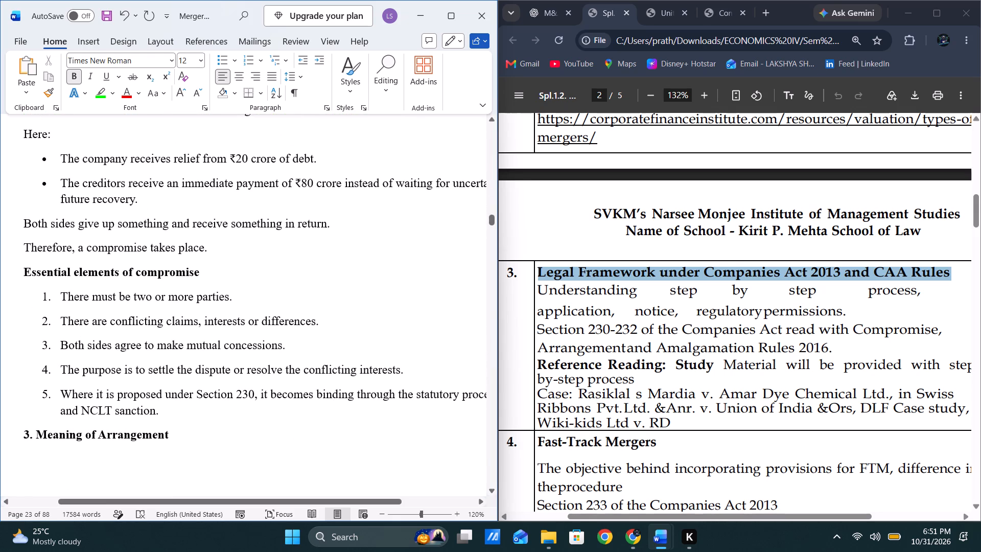
pyautogui.click(18, 250)
pyautogui.press('BackSpace')
pyautogui.press('space')
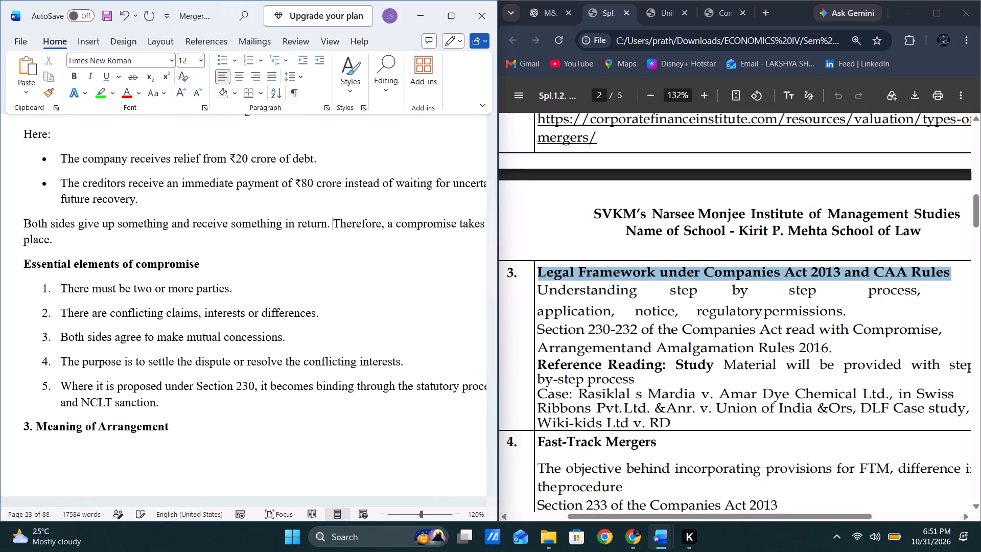
# Delete the "Essential elements of compromise" section and the number before "Meaning of Arrangement", leaving a blank line above that heading.
pyautogui.scroll(-1, 28, 270)
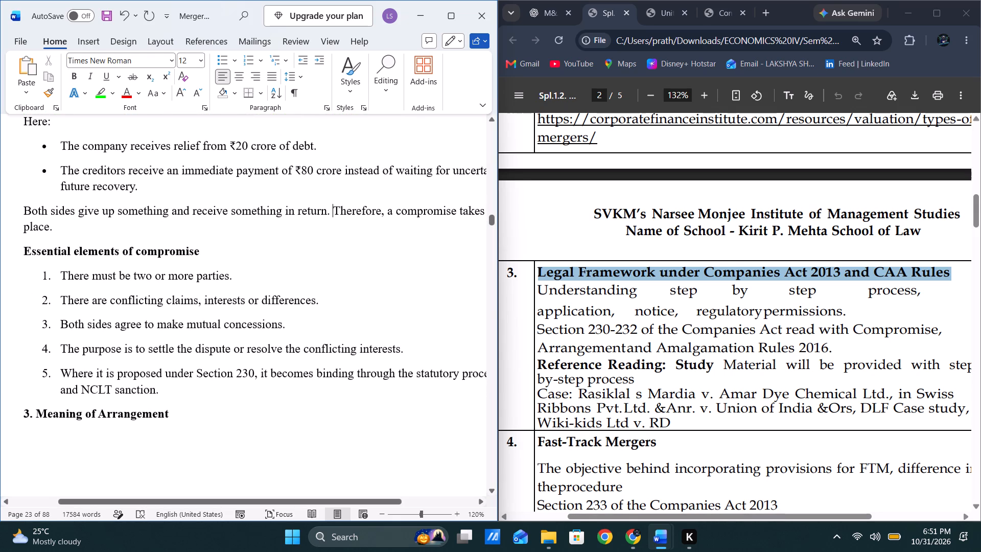
pyautogui.moveTo(19, 254); pyautogui.dragTo(144, 347)
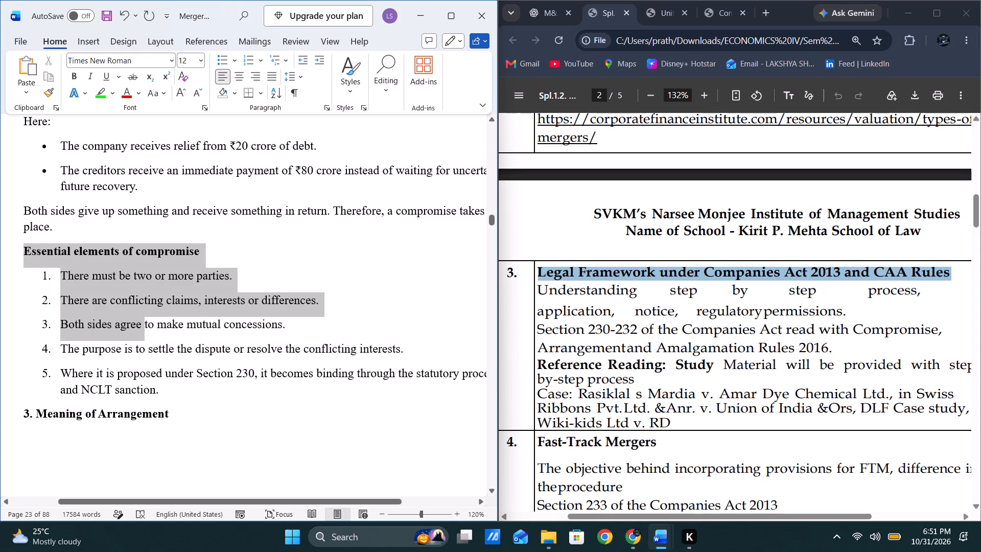
pyautogui.moveTo(144, 347); pyautogui.dragTo(37, 418)
pyautogui.press('BackSpace')
pyautogui.press('Return')
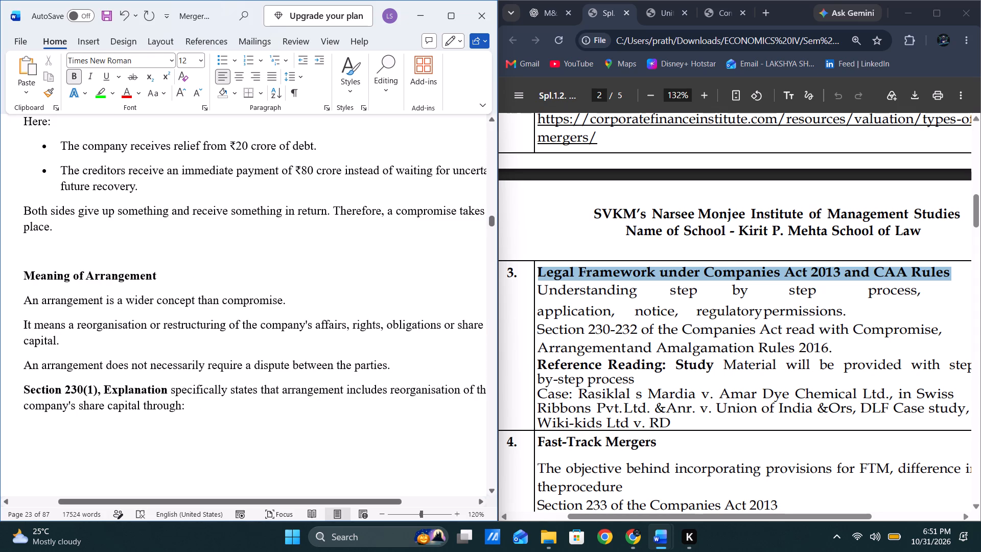
# Join the "It means a reorganisation or restructuring" sentence onto the first paragraph under "Meaning of Arrangement".
pyautogui.click(18, 323)
pyautogui.press('BackSpace')
pyautogui.press('space')
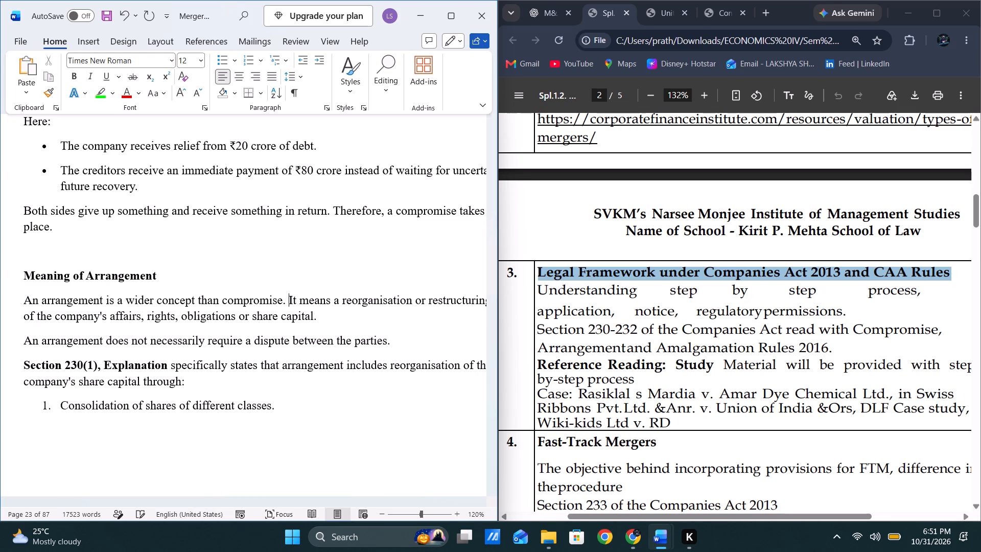
# Delete everything from "Example 1: Consolidation of shares" through the "4. Difference Between Compromise and Arrangement" heading, keeping the comparison table.
pyautogui.hscroll(-1, 393, 322)
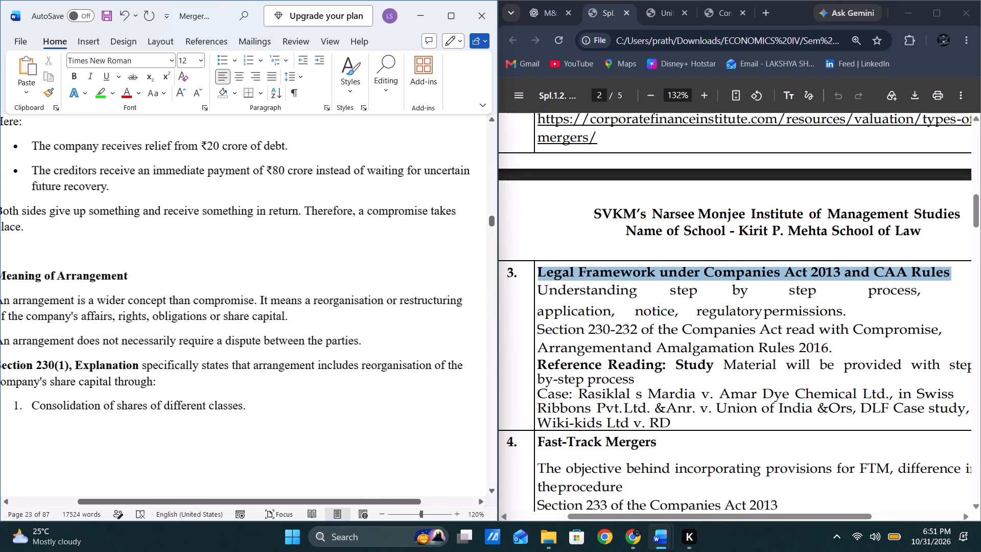
pyautogui.hscroll(-1, 393, 322)
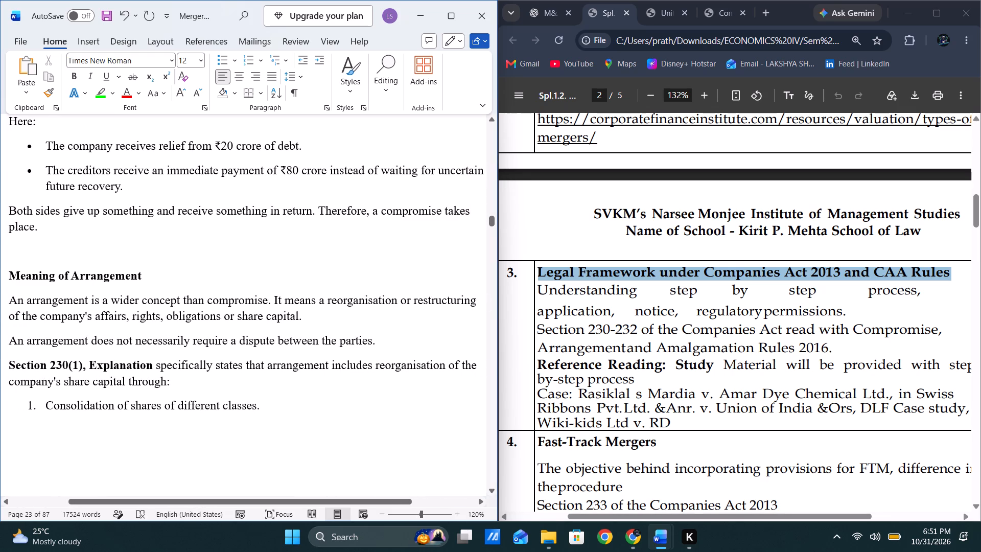
pyautogui.scroll(-1, 251, 346)
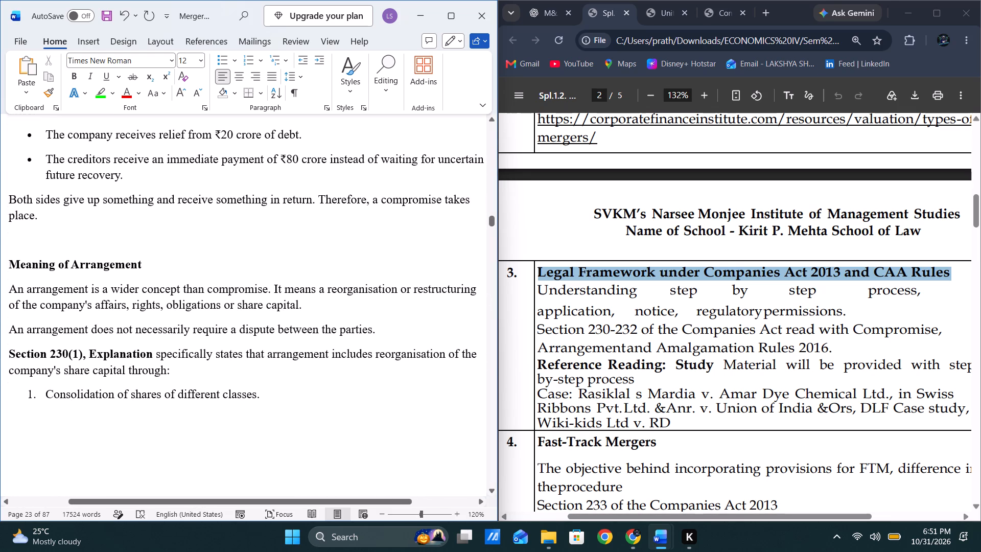
pyautogui.scroll(-1, 216, 325)
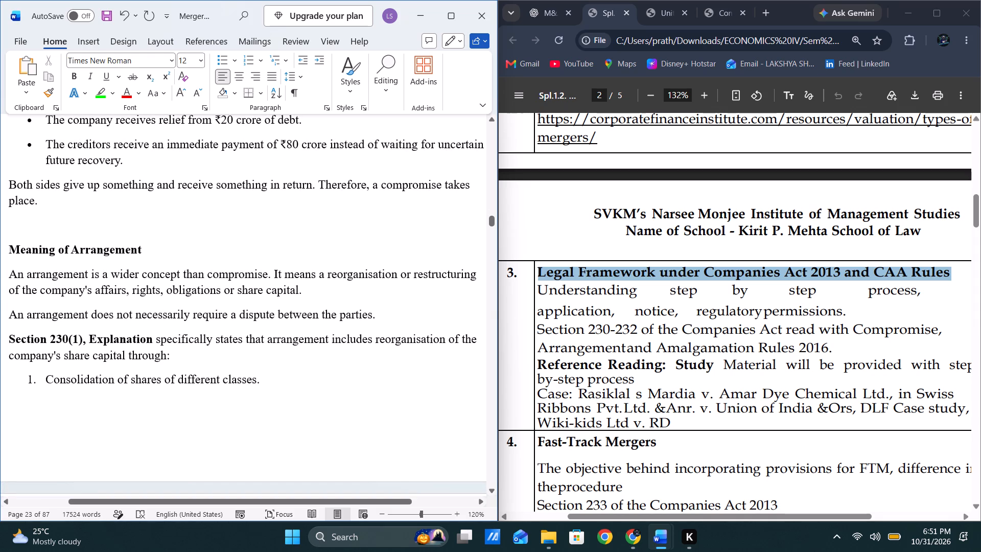
pyautogui.scroll(-1, 221, 350)
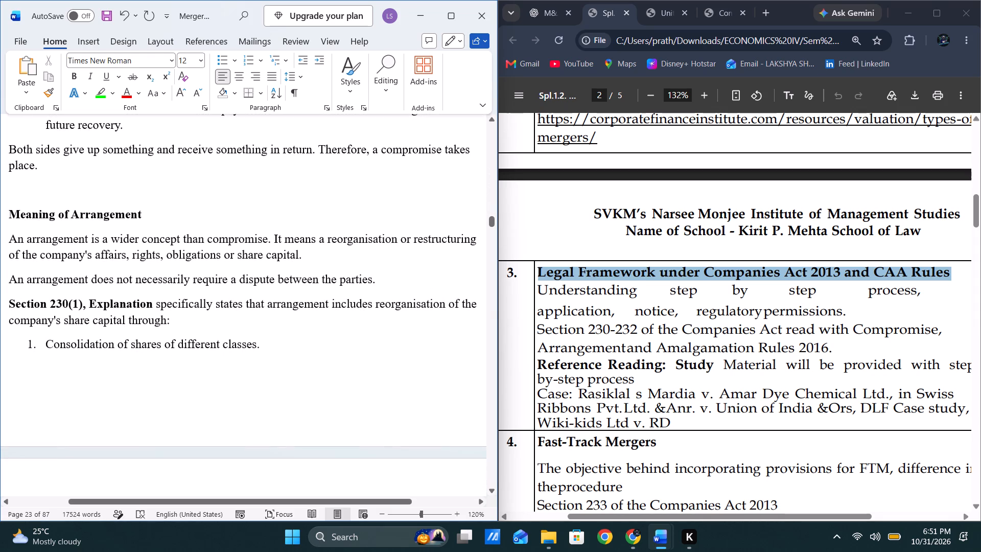
pyautogui.scroll(-1, 194, 301)
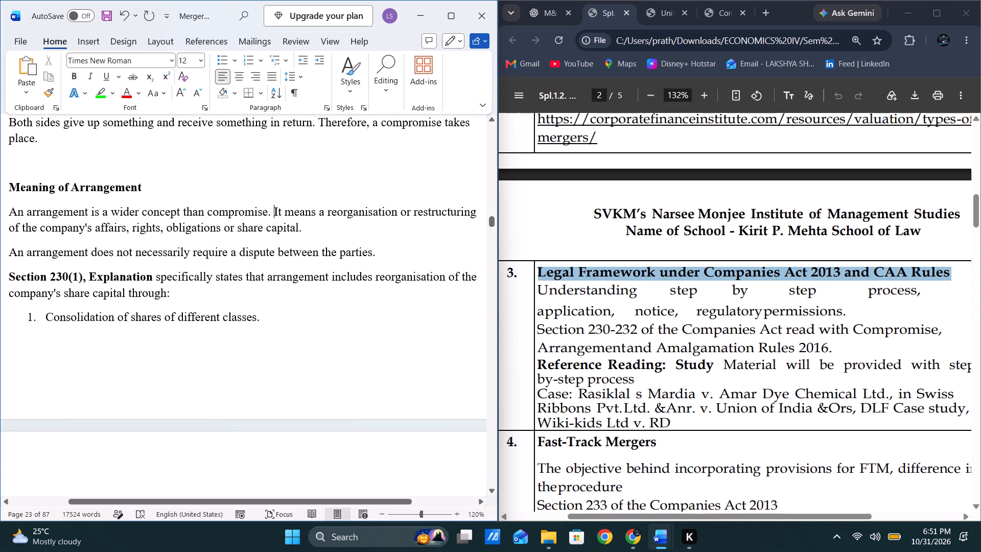
pyautogui.scroll(-1, 219, 292)
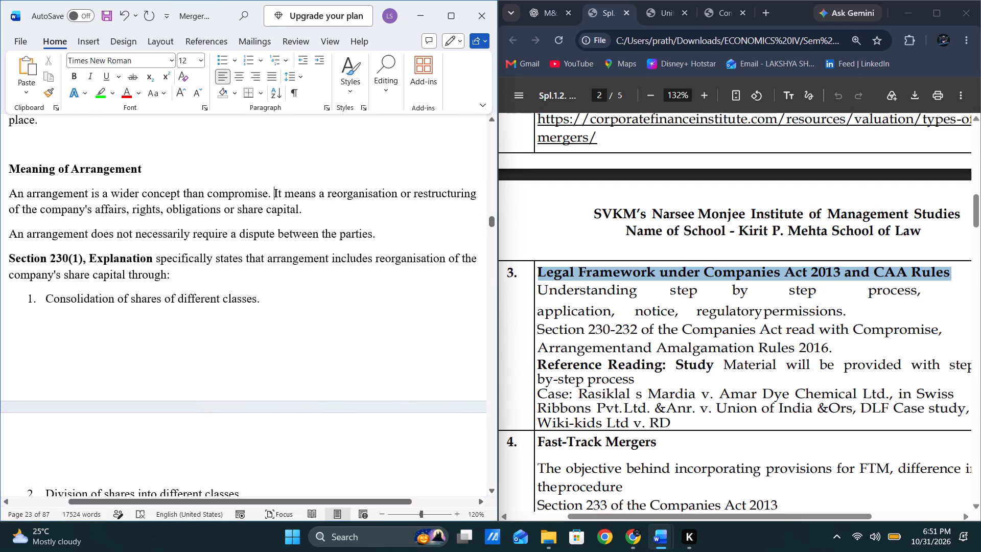
pyautogui.scroll(-2, 151, 353)
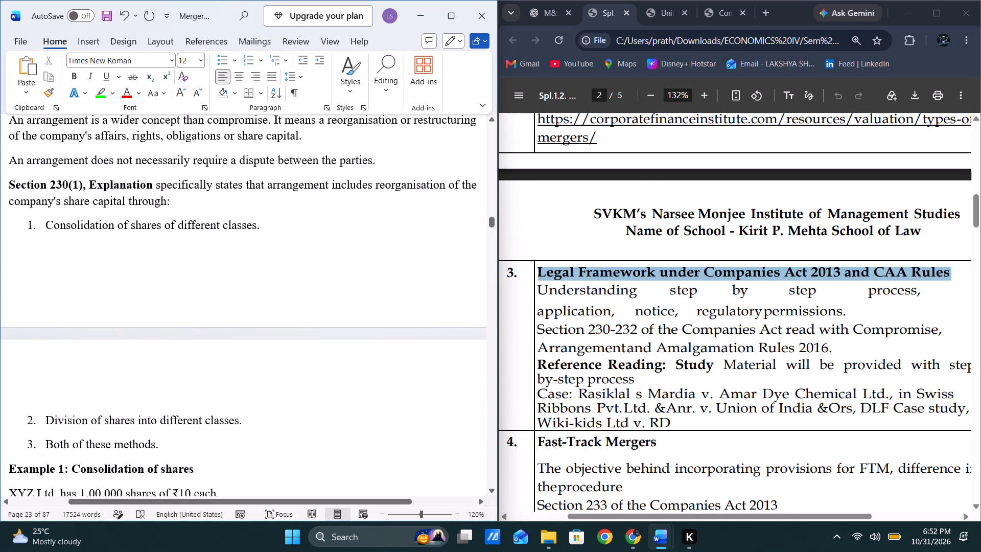
pyautogui.scroll(-1, 145, 313)
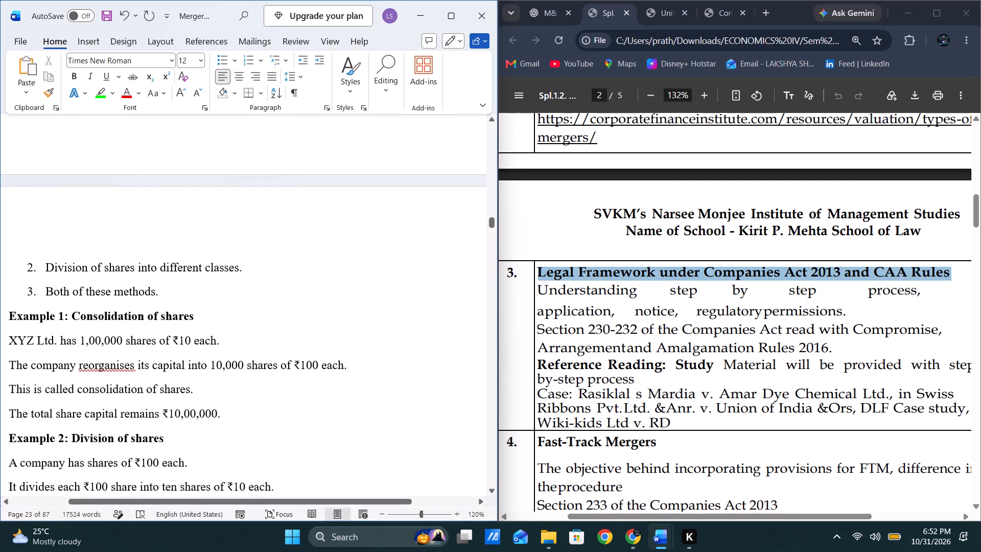
pyautogui.scroll(-1, 183, 301)
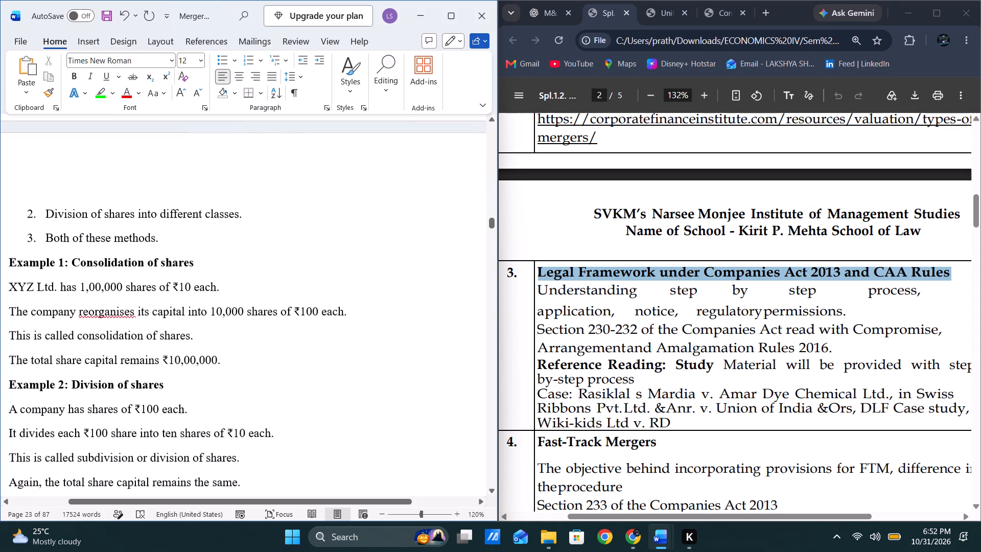
pyautogui.moveTo(5, 262); pyautogui.dragTo(122, 431)
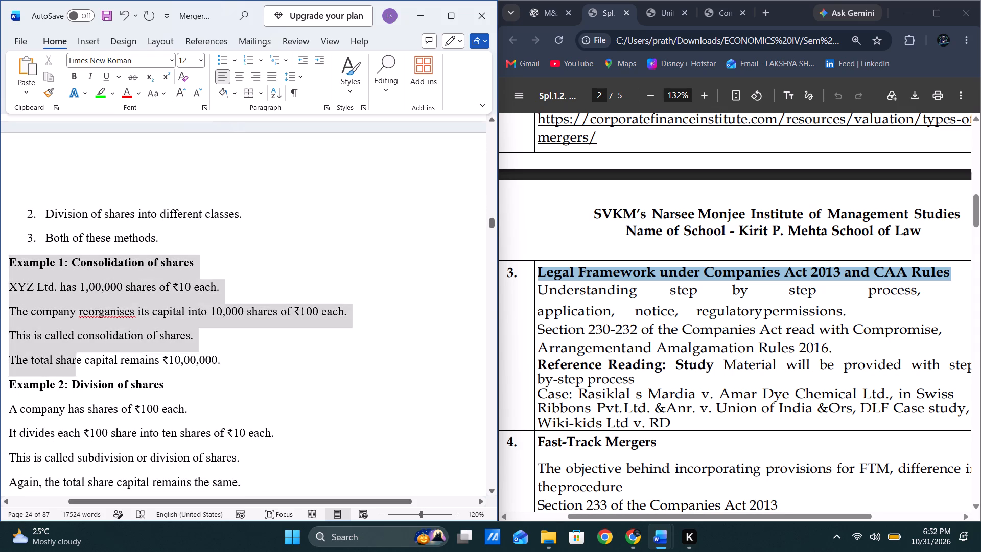
pyautogui.moveTo(122, 431); pyautogui.dragTo(143, 121)
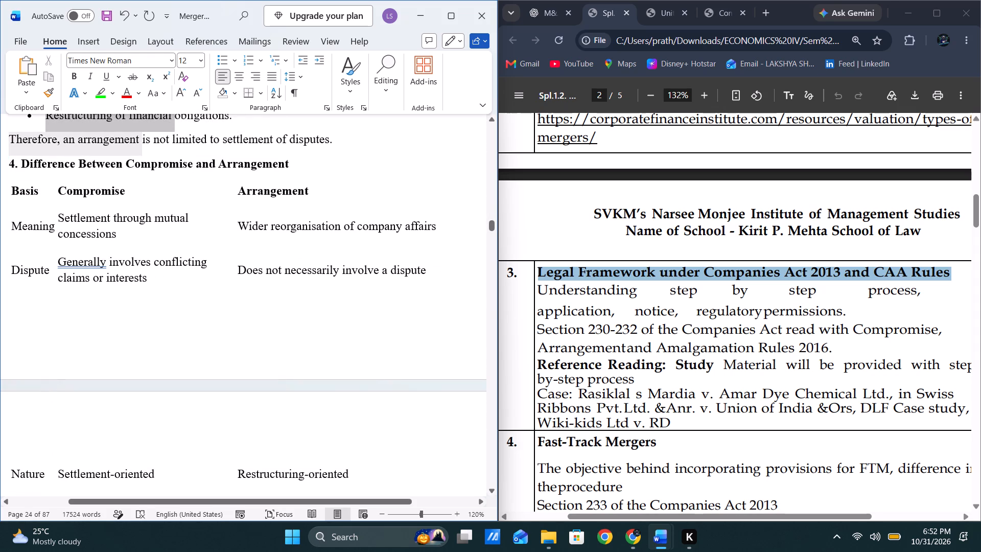
pyautogui.moveTo(143, 121); pyautogui.dragTo(308, 171)
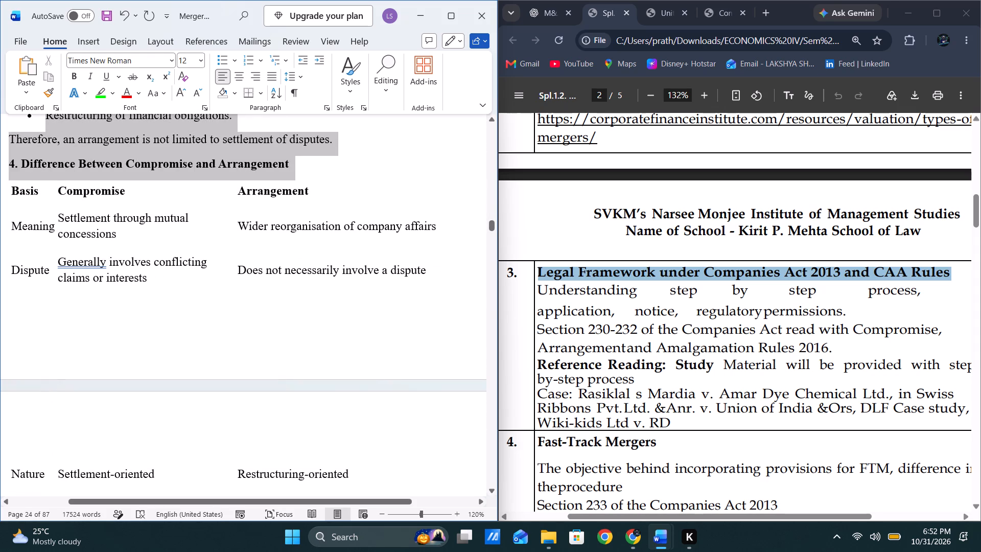
pyautogui.moveTo(308, 171); pyautogui.dragTo(307, 171)
pyautogui.press('BackSpace')
pyautogui.press('BackSpace')
# Insert an unnumbered blank line between the "Both of these methods." list item and the compromise–arrangement comparison table.
pyautogui.scroll(1, 307, 171)
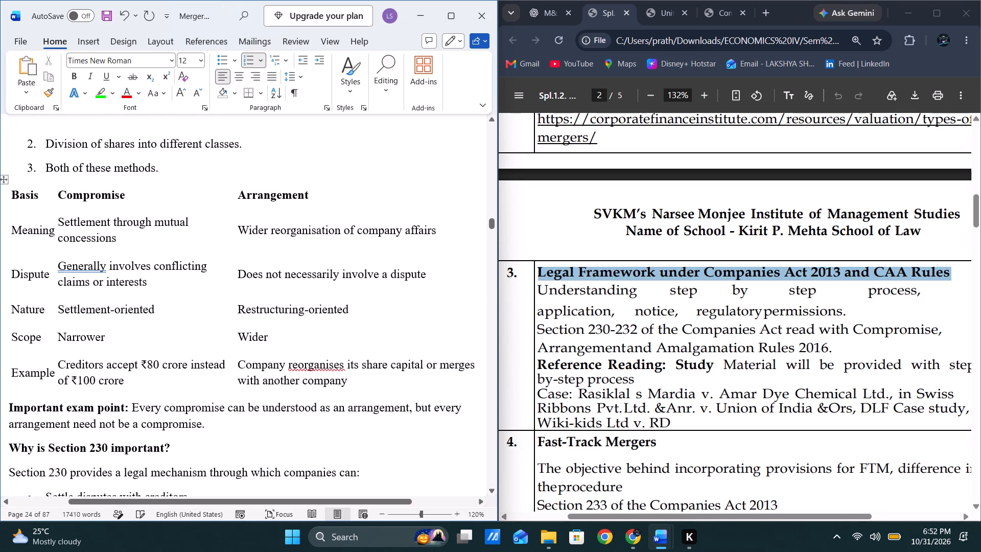
pyautogui.press('Return')
pyautogui.press('BackSpace')
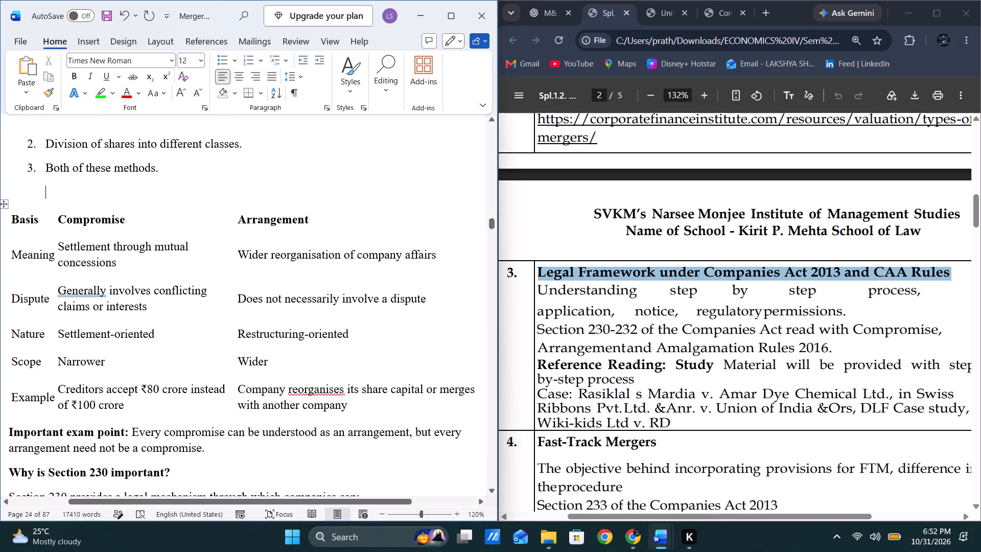
# Apply the suggested correction "Generally," in the Compromise cell of the table's Dispute row.
pyautogui.rightClick(99, 290)
pyautogui.click(85, 59)
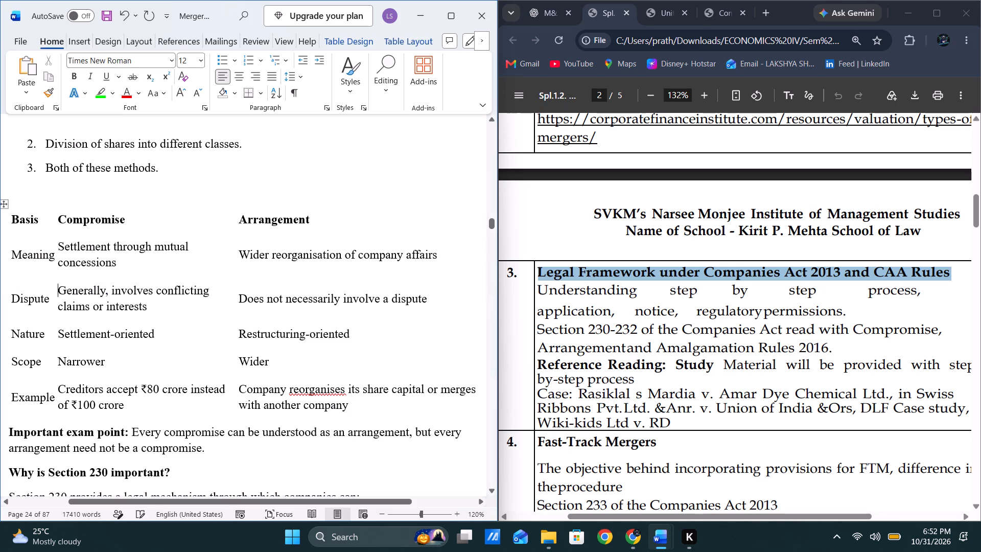
# Add "reorganises" from the table's Example row to the spelling dictionary.
pyautogui.scroll(-1, 233, 309)
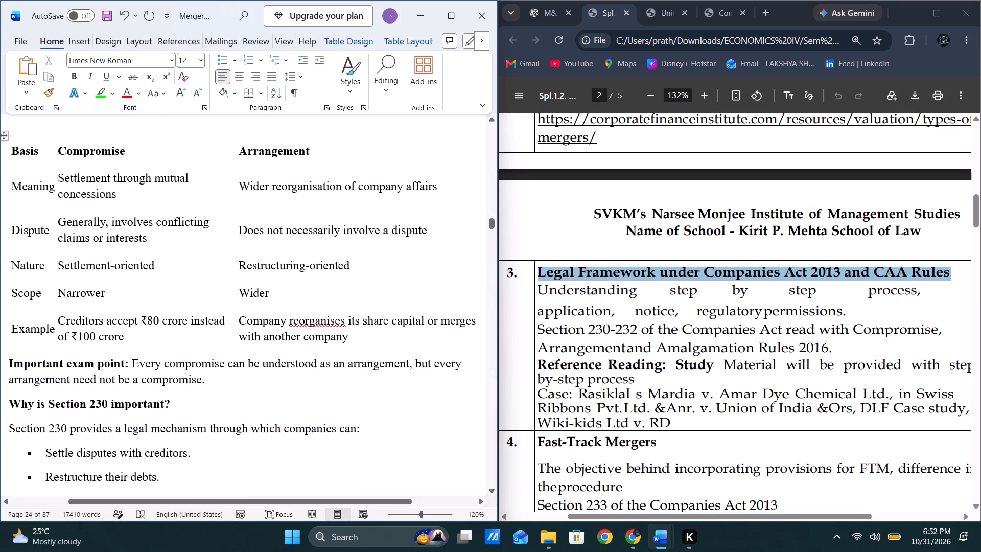
pyautogui.rightClick(298, 318)
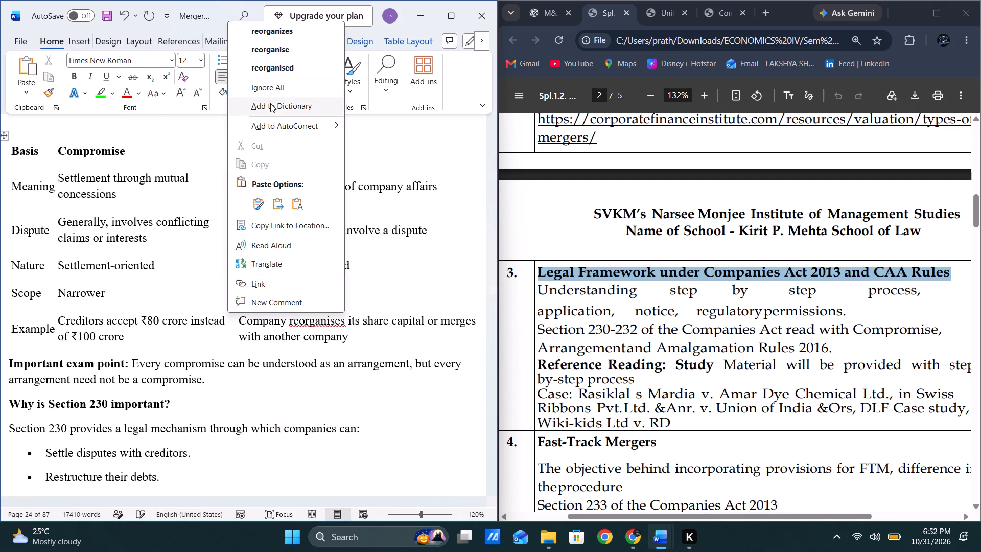
pyautogui.click(270, 103)
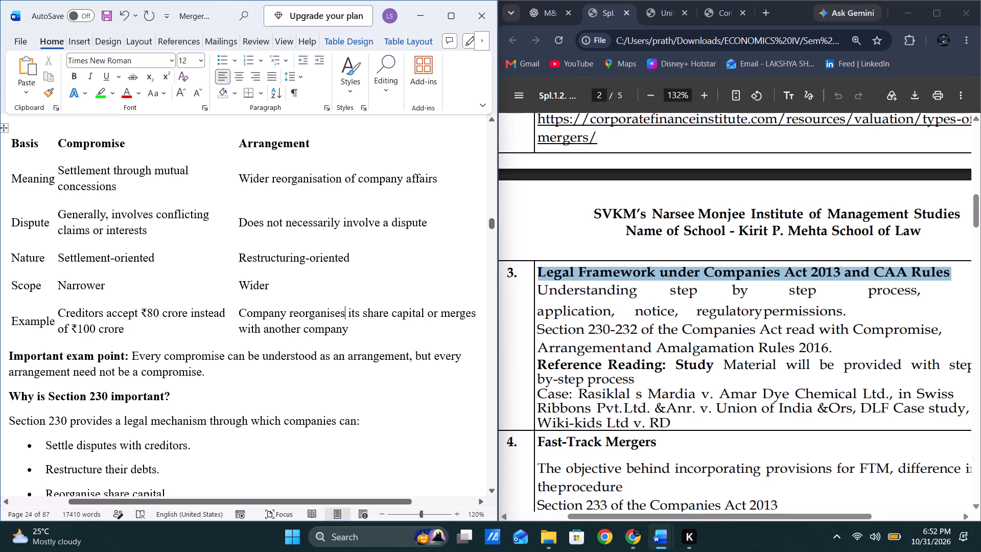
# Delete the "Important exam point" paragraph below the table and insert a blank line above "Why is Section 230 important?".
pyautogui.scroll(-1, 292, 275)
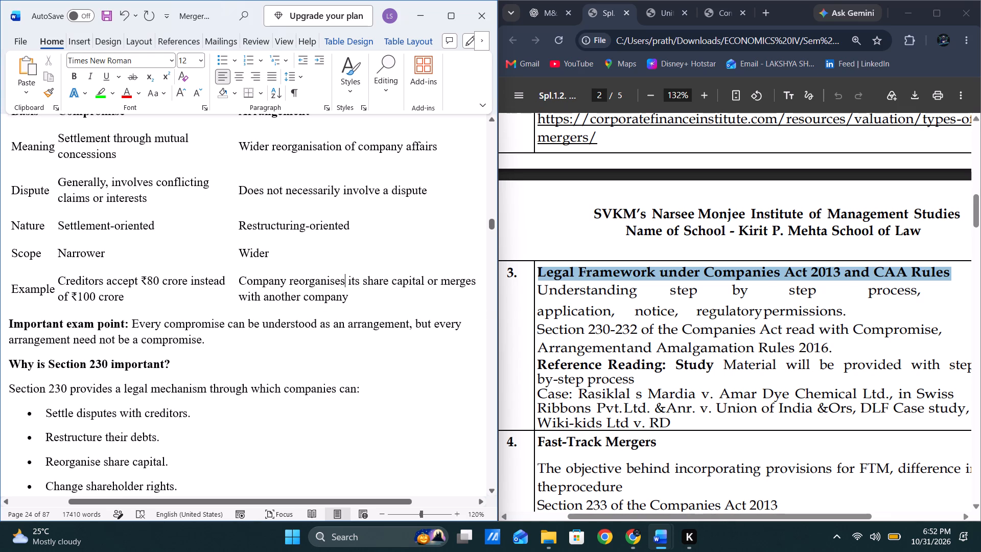
pyautogui.scroll(-1, 231, 326)
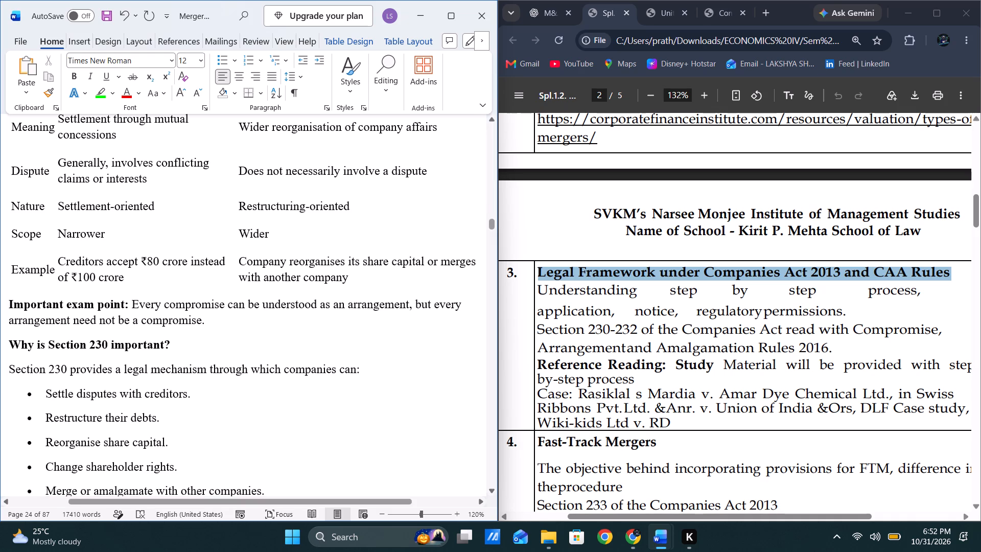
pyautogui.moveTo(214, 328); pyautogui.dragTo(26, 305)
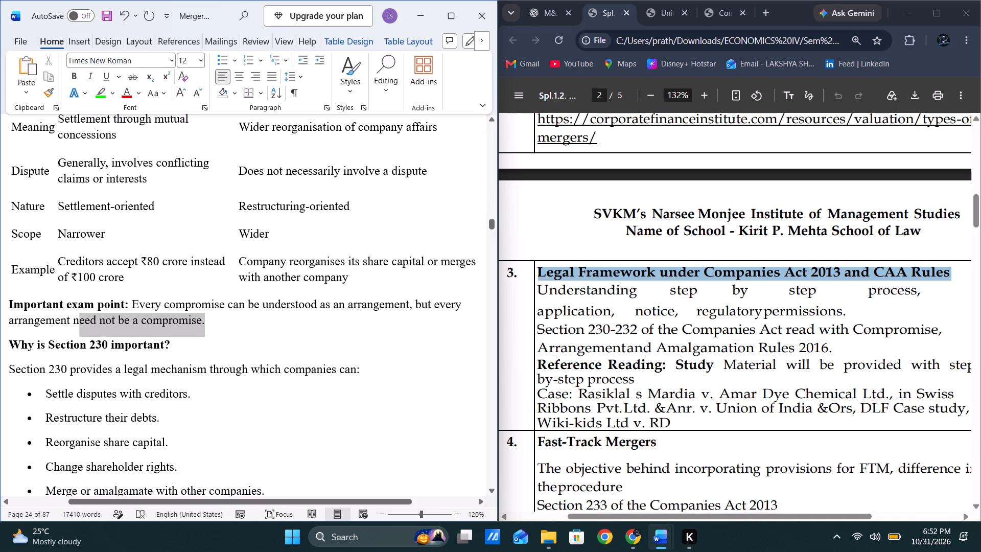
pyautogui.moveTo(26, 305); pyautogui.dragTo(26, 304)
pyautogui.press('BackSpace')
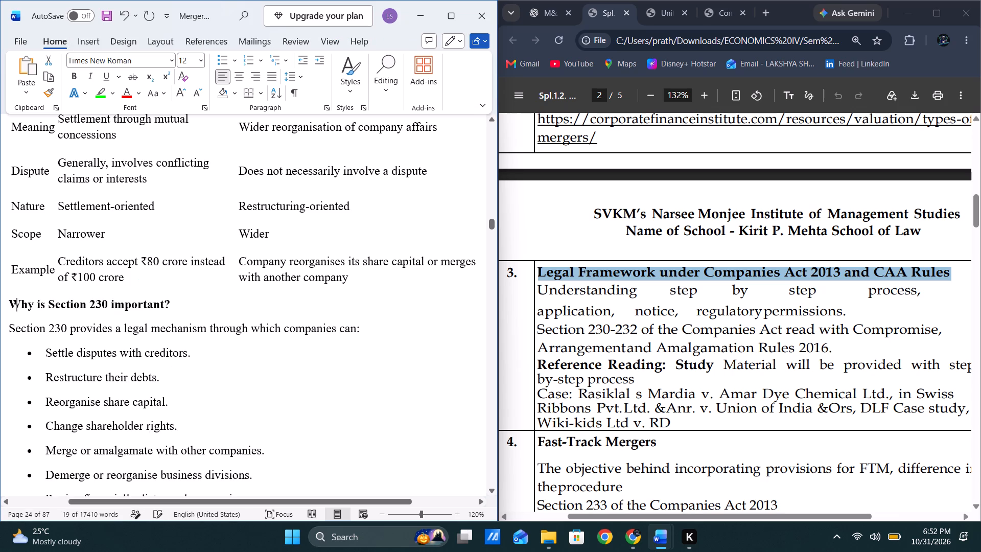
pyautogui.press('Return')
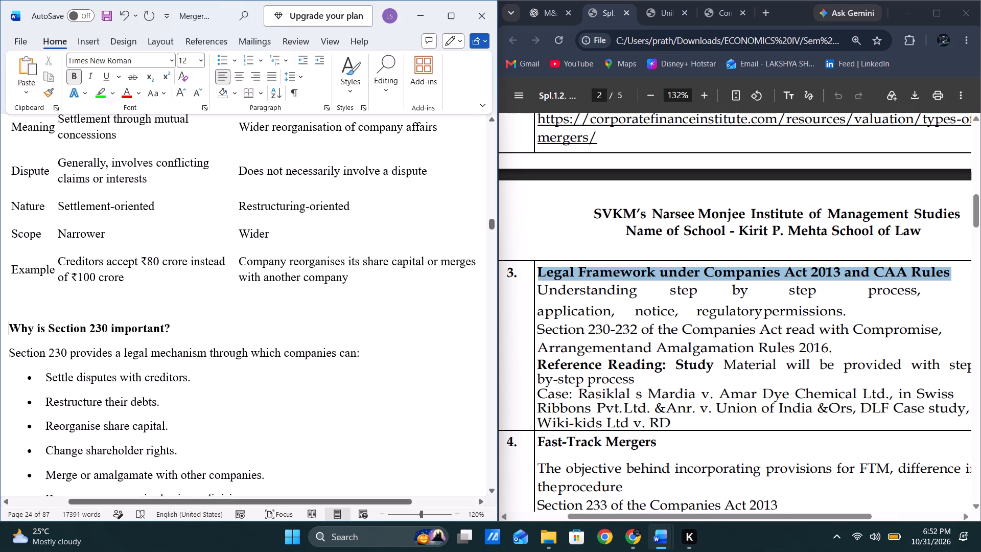
# Delete the "Why is Section 230 important?" section, the divider line and the "PART II —" prefix of the Section 230 heading.
pyautogui.scroll(-2, 30, 357)
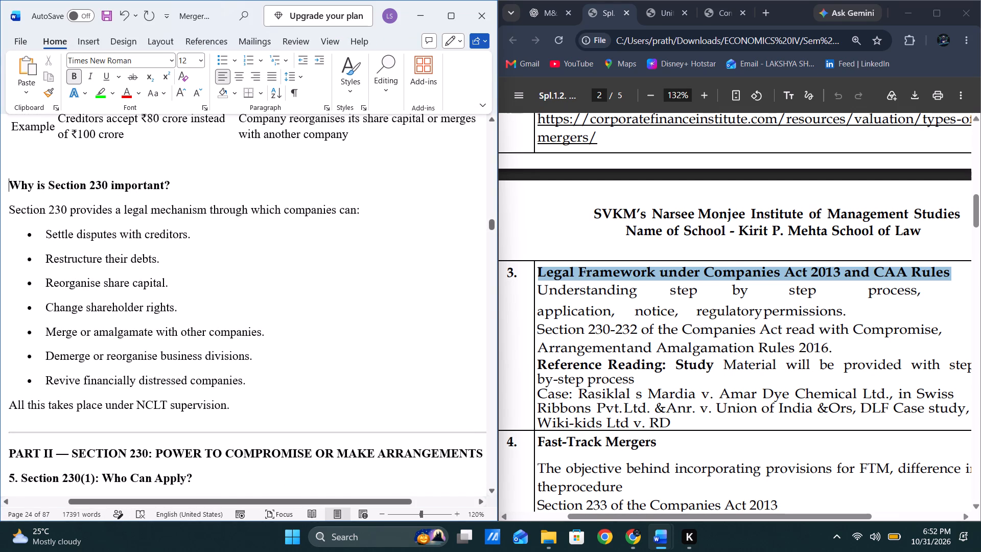
pyautogui.moveTo(68, 456); pyautogui.dragTo(4, 180)
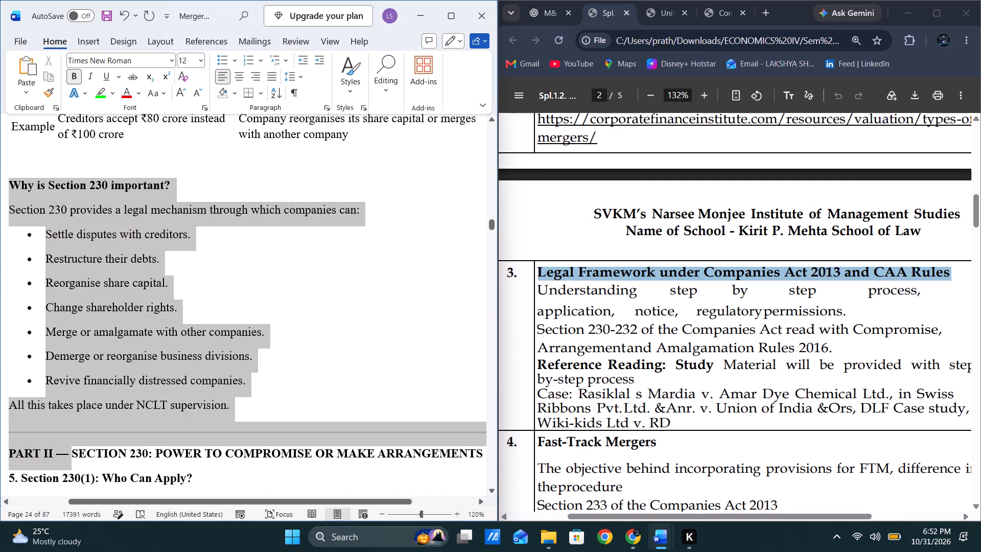
pyautogui.moveTo(4, 180); pyautogui.dragTo(4, 181)
pyautogui.press('BackSpace')
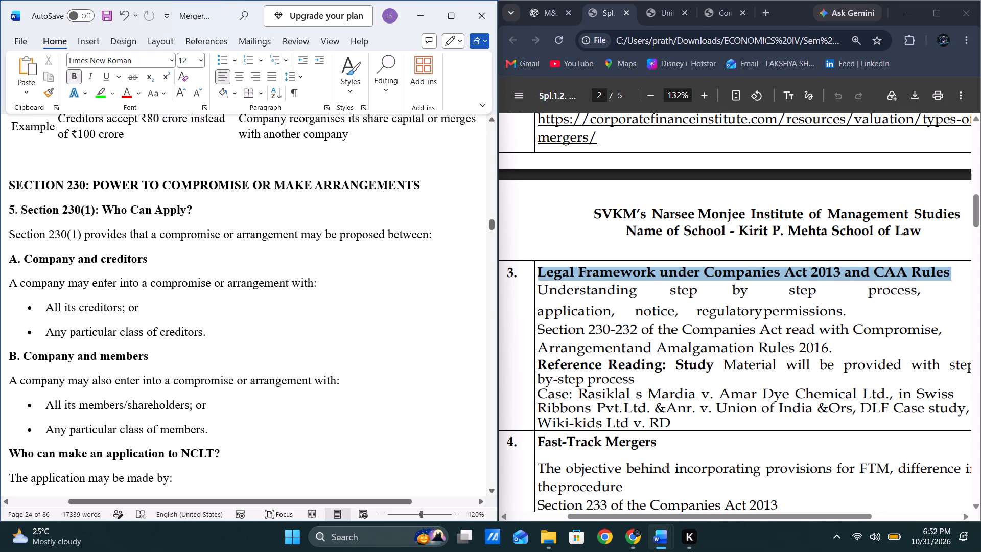
# Remove the number 5 before the "Section 230(1): Who Can Apply?" heading.
pyautogui.moveTo(20, 212); pyautogui.dragTo(7, 214)
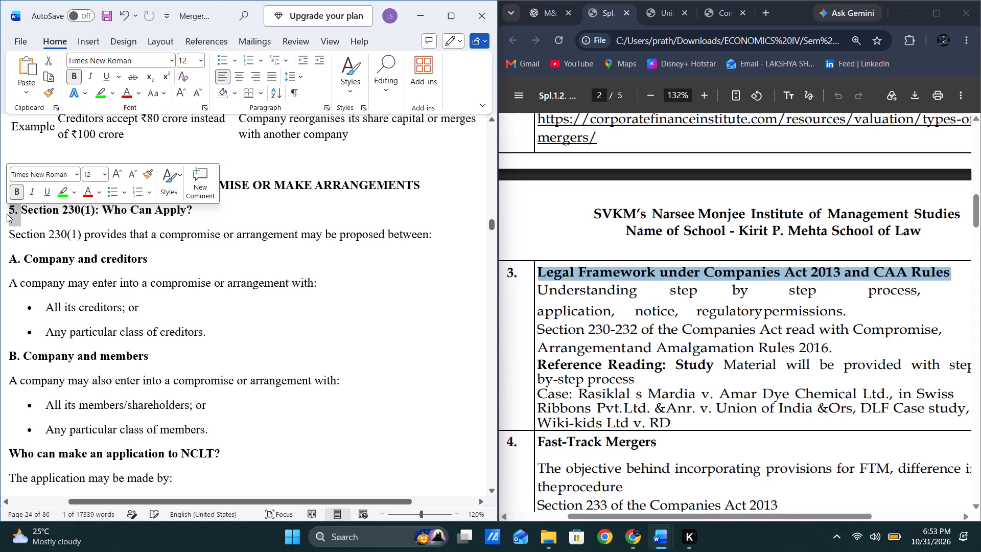
pyautogui.press('BackSpace')
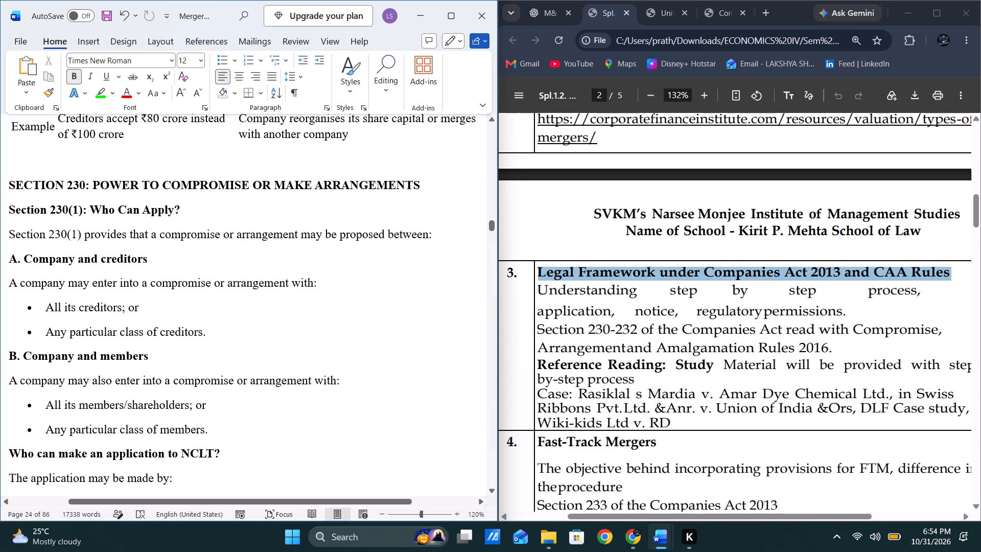
# Place the insertion point at the start of the "Section 230(1) provides that a compromise or arrangement" paragraph.
pyautogui.click(8, 239)
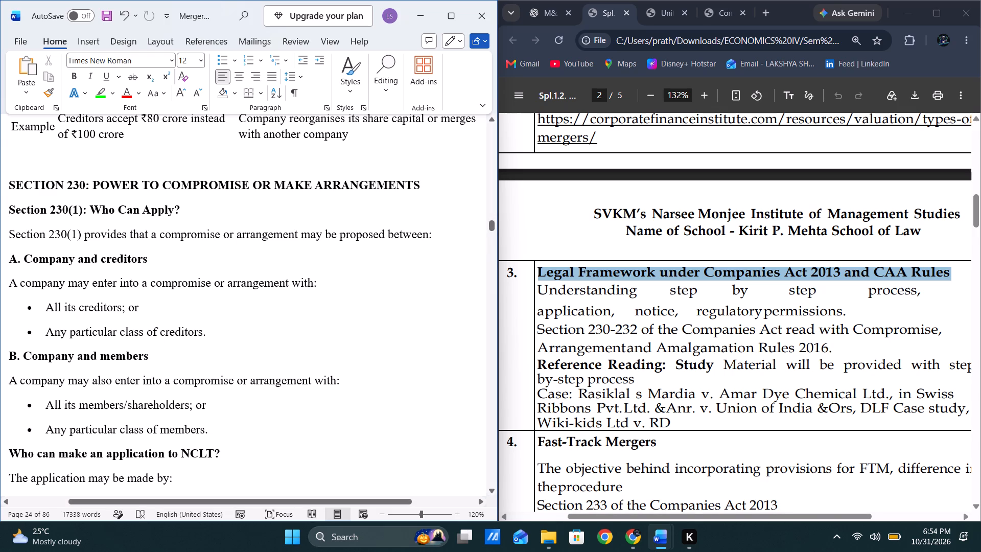
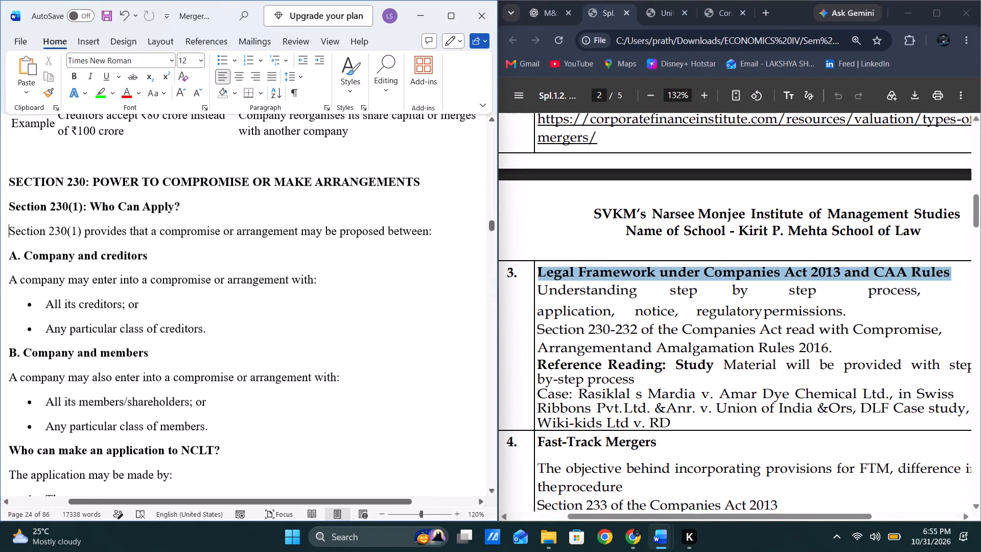
# Merge the "A. Company and creditors" and "B. Company and members" headings with the sentences below them, separated by a colon and space.
pyautogui.click(9, 283)
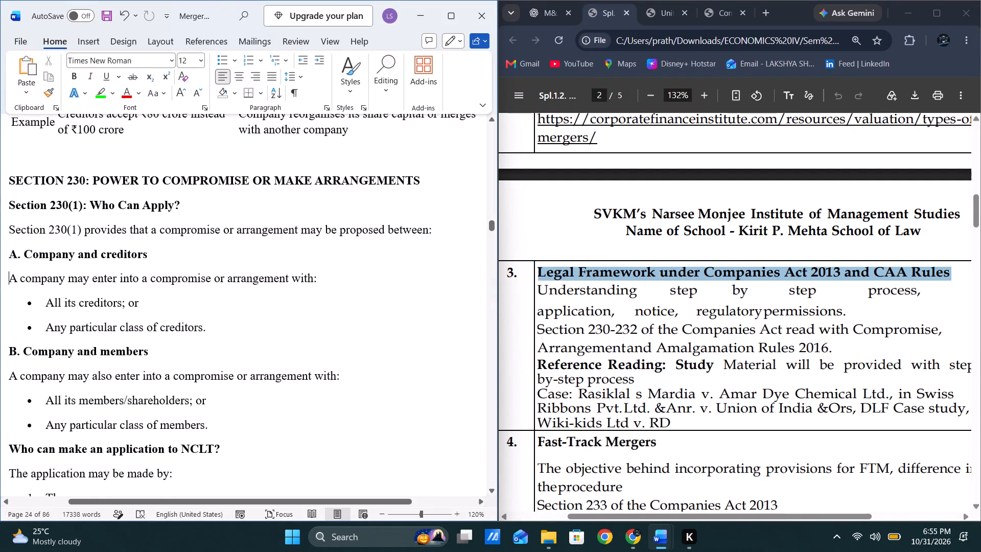
pyautogui.press('BackSpace')
pyautogui.write(':')
pyautogui.press('space')
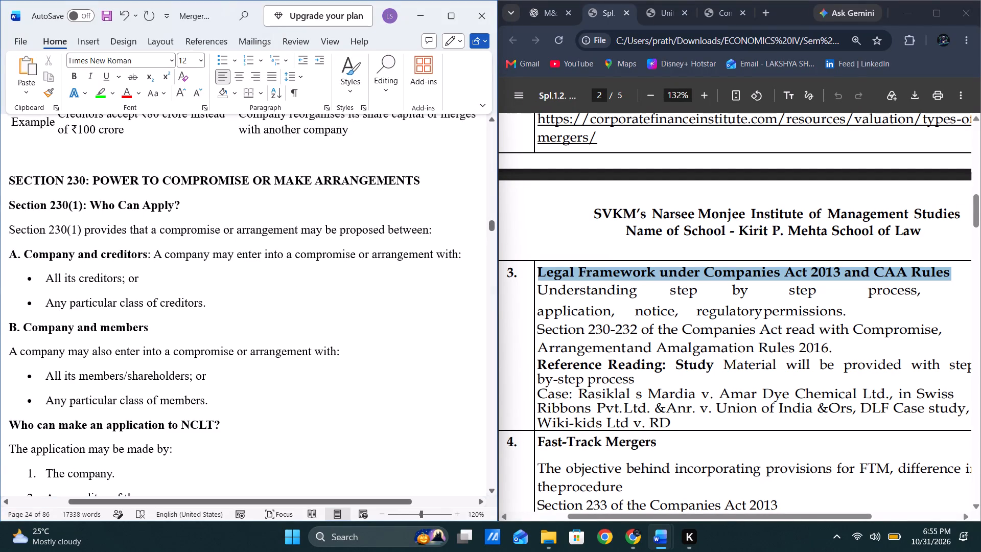
pyautogui.scroll(-1, 143, 312)
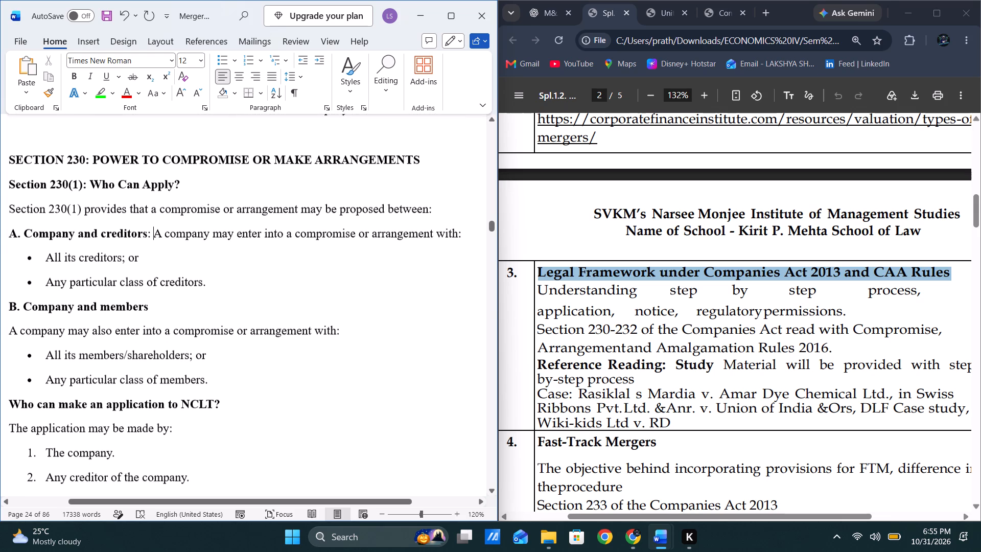
pyautogui.click(9, 329)
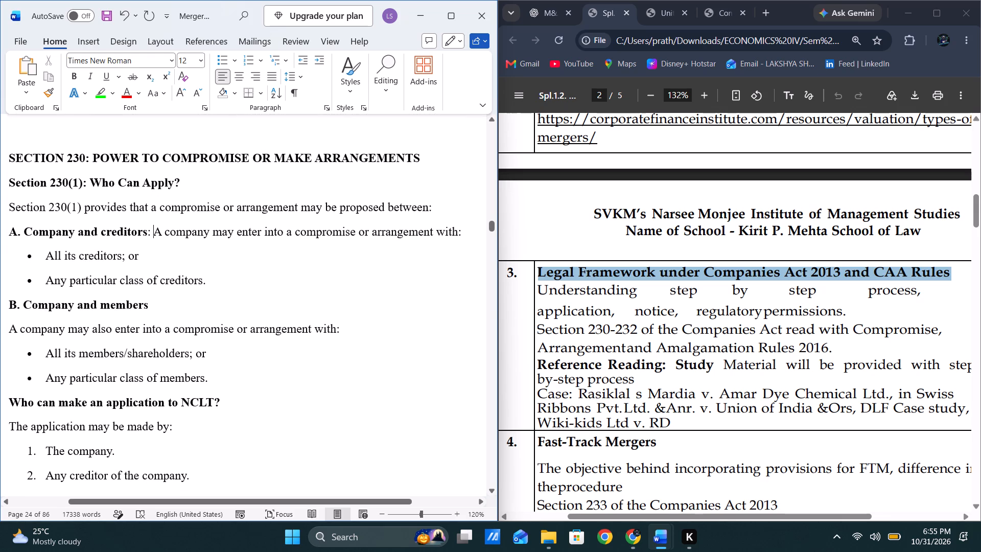
pyautogui.press('BackSpace')
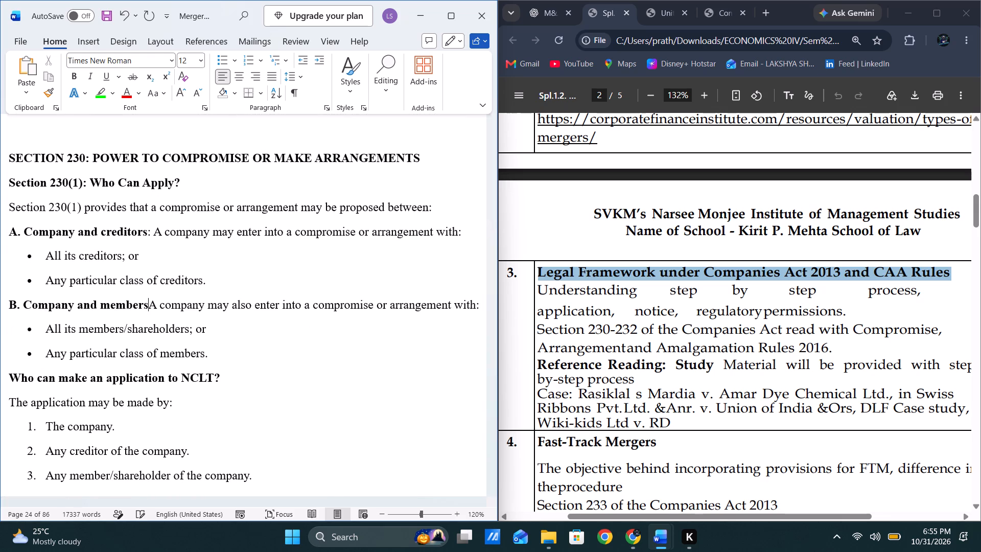
pyautogui.write(':')
pyautogui.press('space')
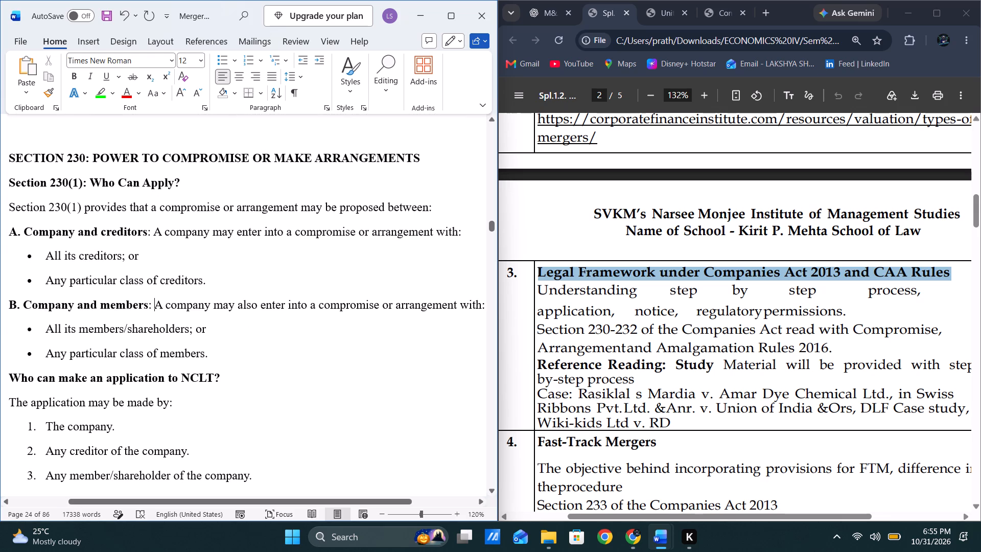
# Join "The application may be made by:" to the "Who can make an application to NCLT" heading, replacing the question mark with a colon.
pyautogui.scroll(-1, 220, 330)
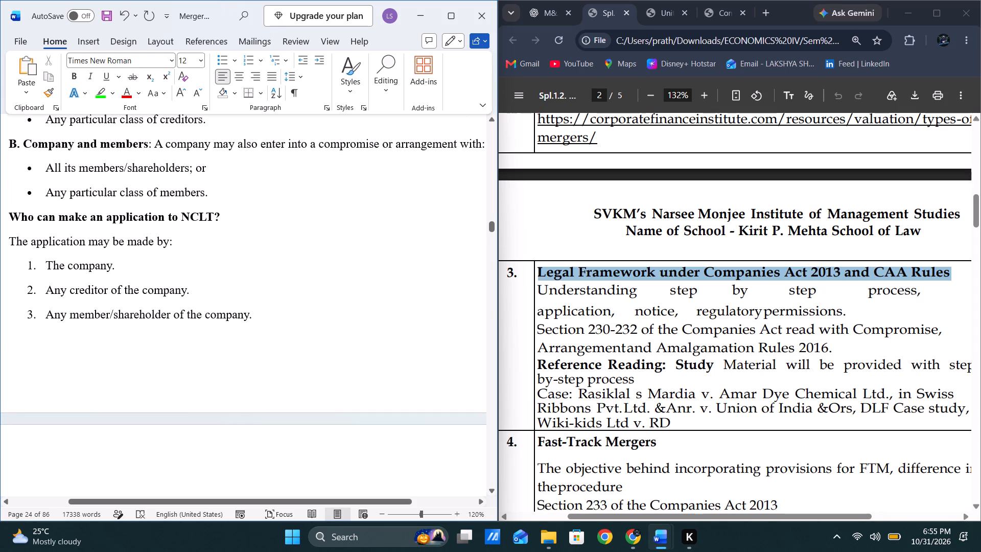
pyautogui.click(8, 247)
pyautogui.press('BackSpace')
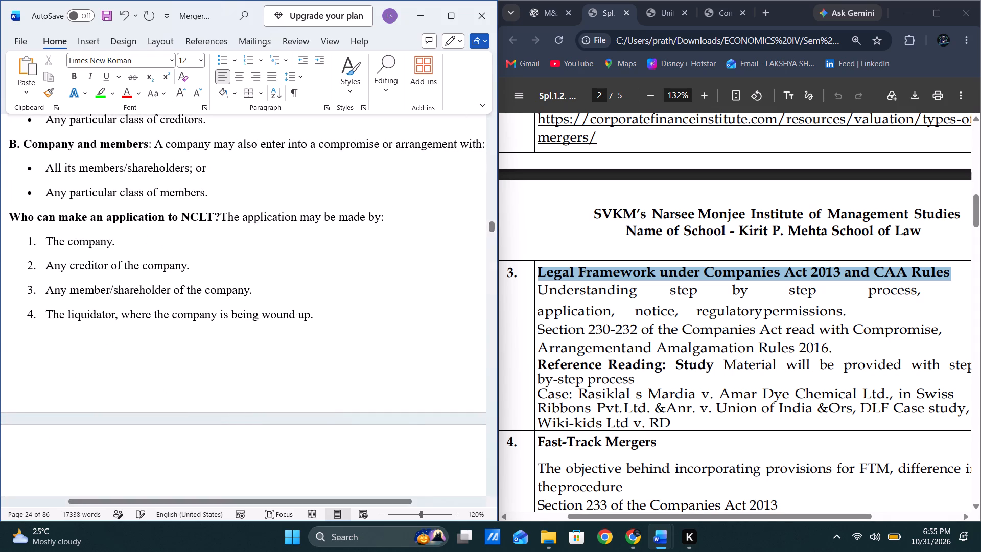
pyautogui.press('BackSpace')
pyautogui.hotkey('shift', ':')
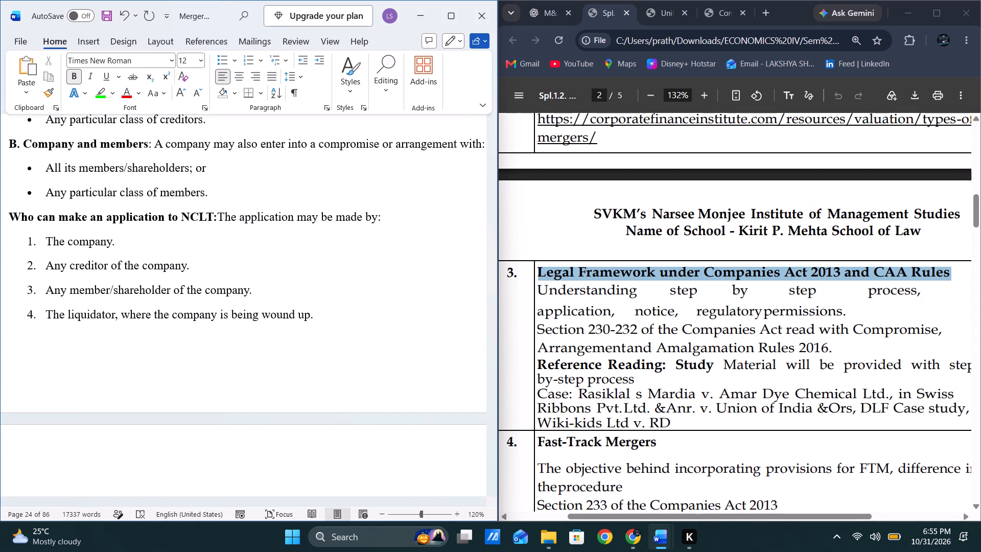
pyautogui.press('space')
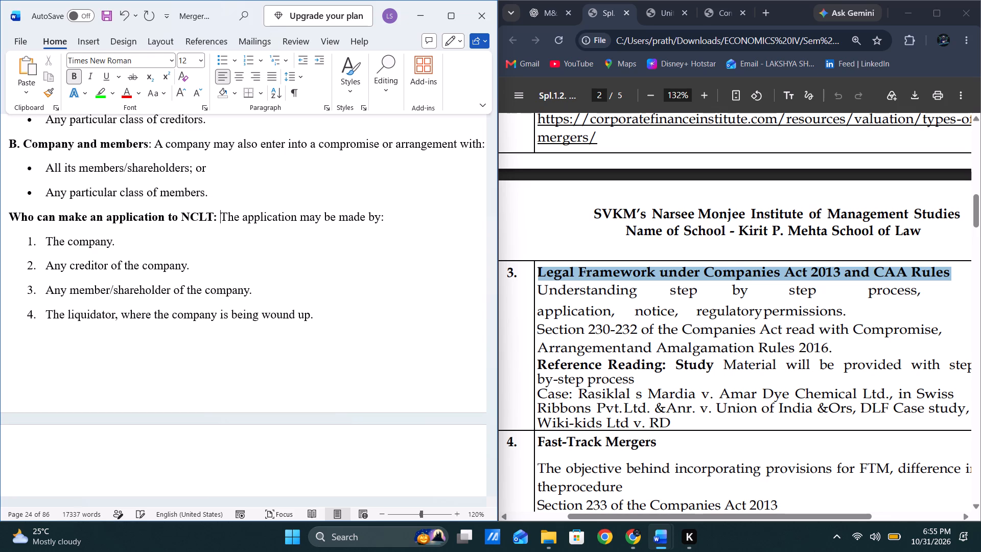
# Delete the whole "Meaning of the applicants" section, from its heading through the liquidator explanation.
pyautogui.scroll(-1, 329, 286)
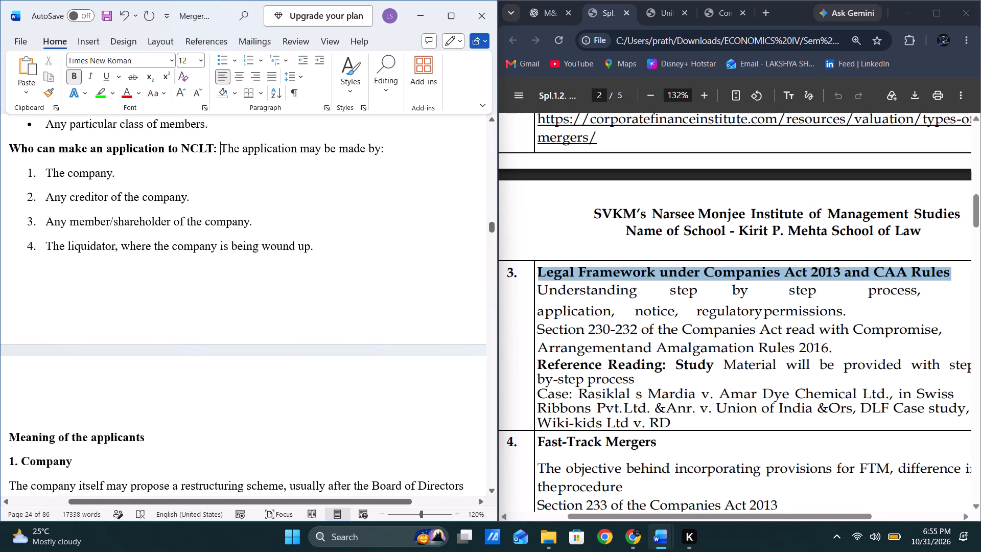
pyautogui.scroll(-1, 267, 252)
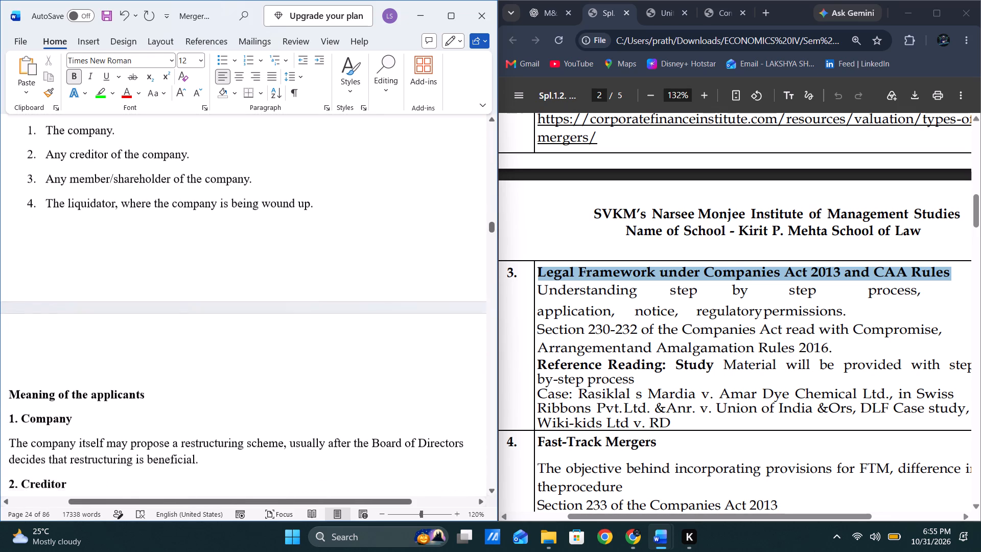
pyautogui.scroll(-1, 267, 252)
pyautogui.scroll(-1, 112, 420)
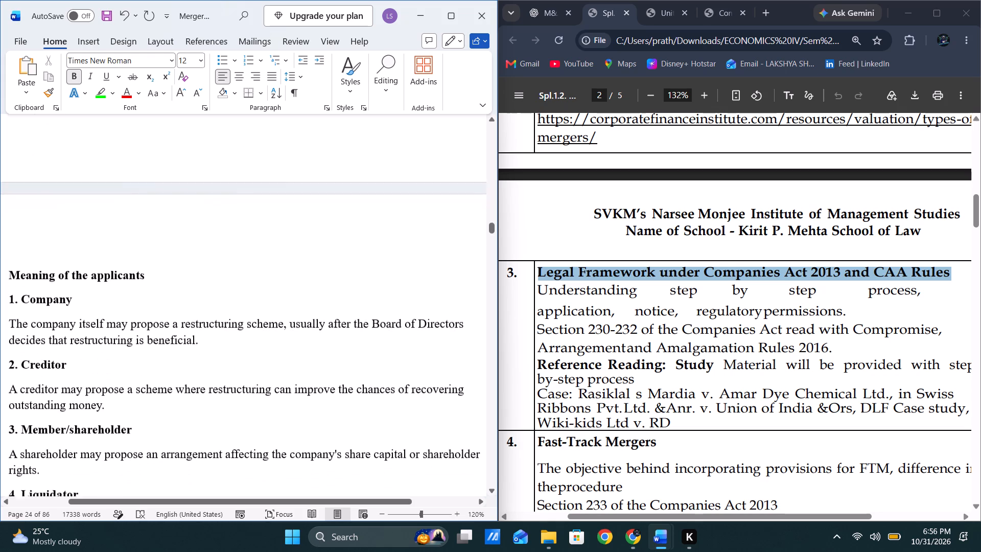
pyautogui.scroll(-1, 112, 420)
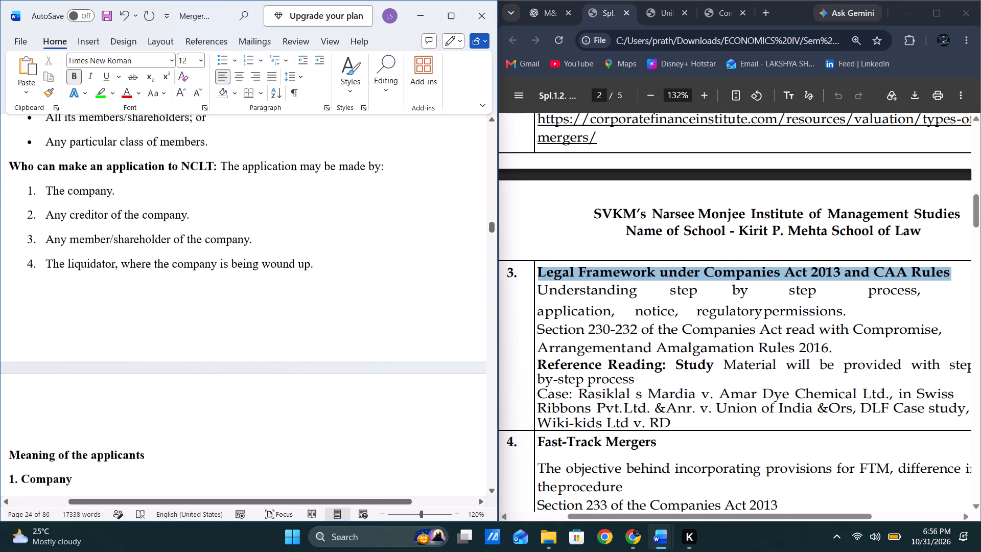
pyautogui.scroll(-1, 112, 420)
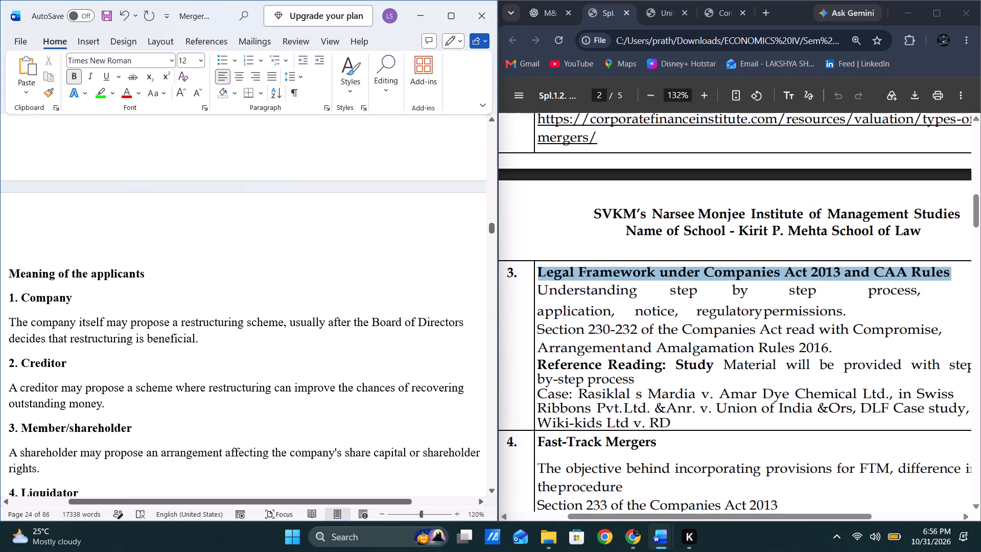
pyautogui.moveTo(5, 271); pyautogui.dragTo(84, 193)
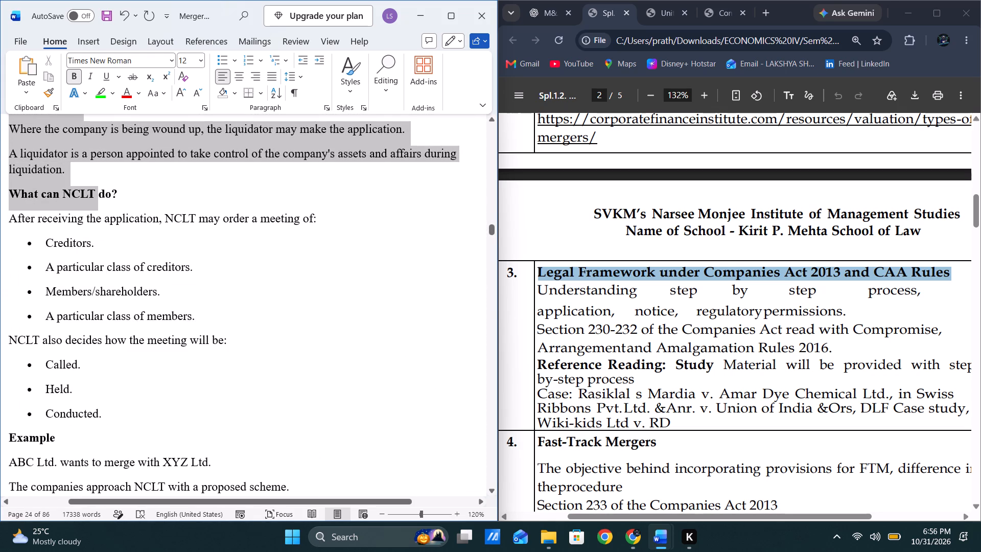
pyautogui.moveTo(84, 193); pyautogui.dragTo(78, 172)
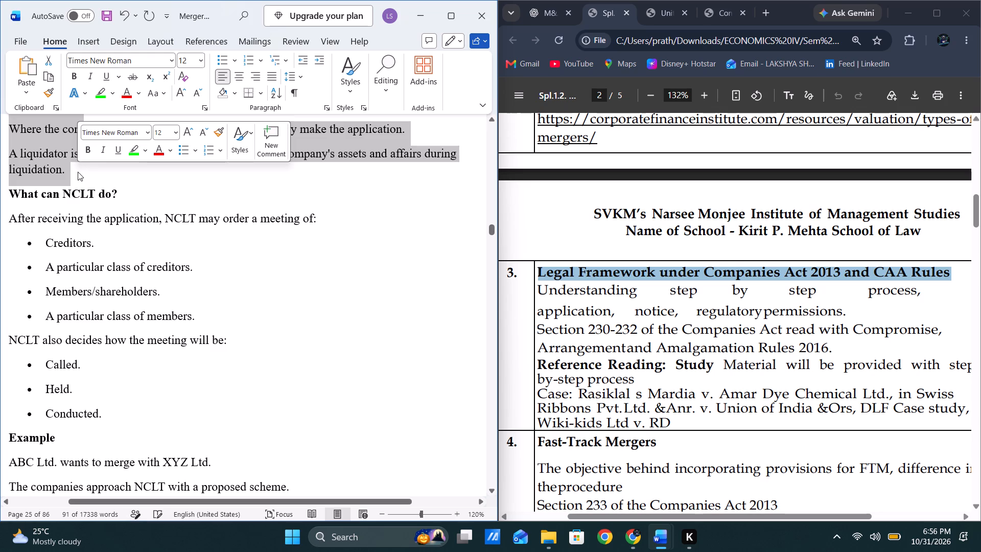
pyautogui.press('BackSpace')
# Join the sentence "After receiving the application" to the "What can NCLT do" heading, replacing the question mark with a colon.
pyautogui.press('Down')
pyautogui.press('BackSpace')
pyautogui.press('BackSpace')
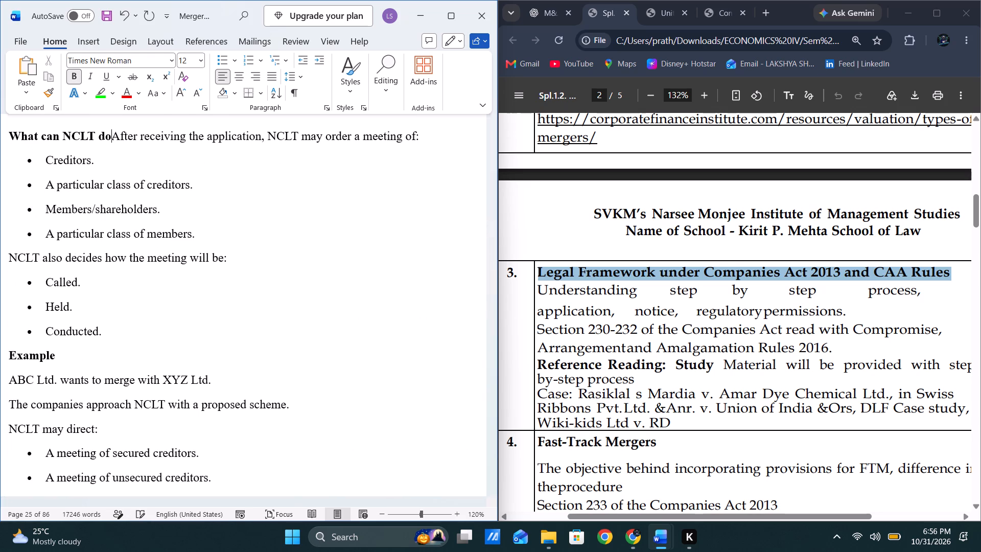
pyautogui.write(':')
pyautogui.press('space')
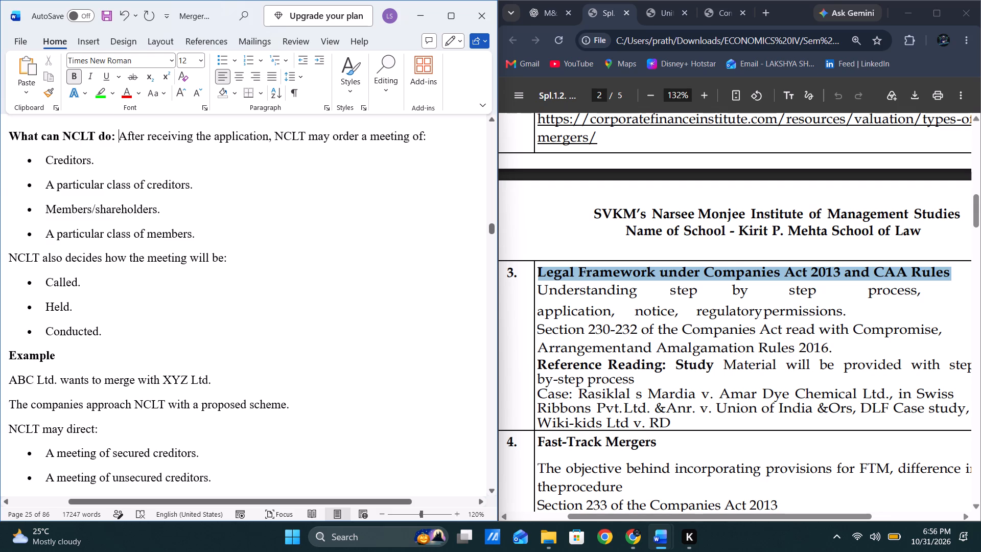
# Delete the ABC Ltd. example, the "Important" paragraph, the divider line and the number 6 before the Section 230(2) heading.
pyautogui.scroll(-1, 167, 263)
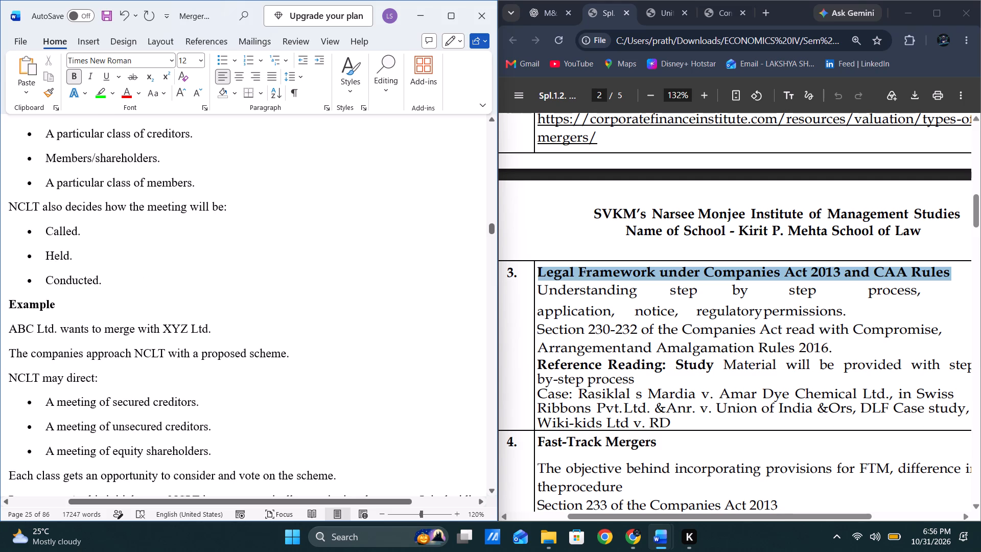
pyautogui.moveTo(11, 306); pyautogui.dragTo(101, 476)
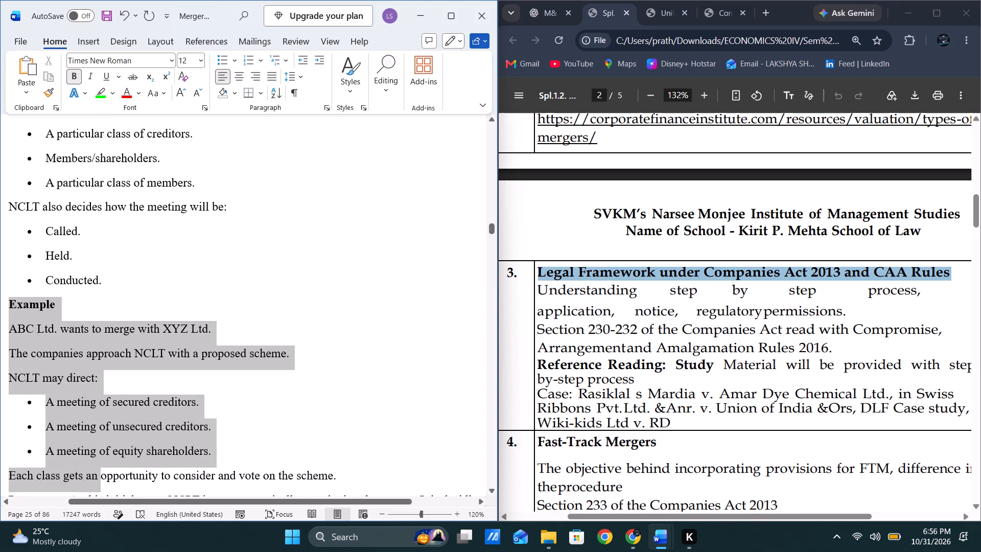
pyautogui.moveTo(101, 476); pyautogui.dragTo(22, 472)
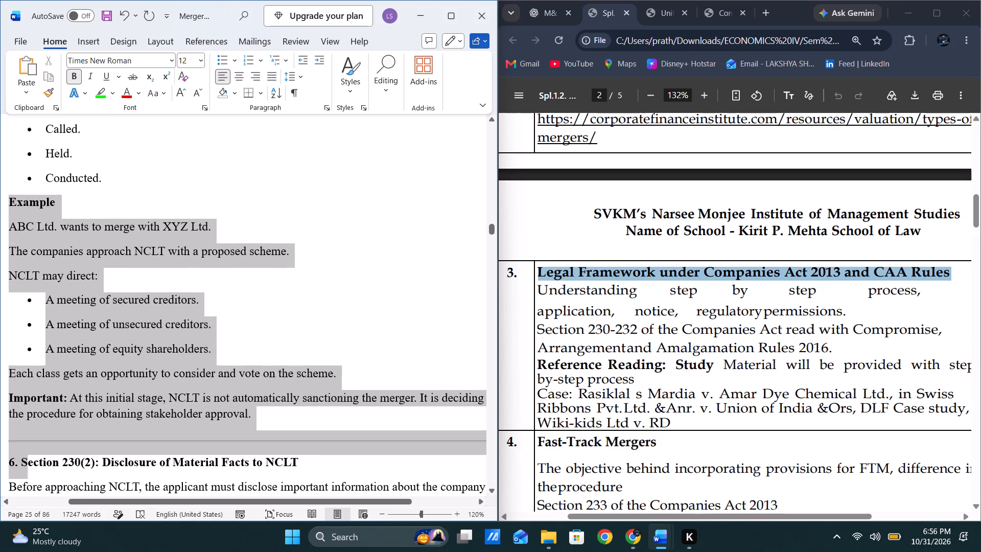
pyautogui.moveTo(22, 472); pyautogui.dragTo(19, 468)
pyautogui.press('BackSpace')
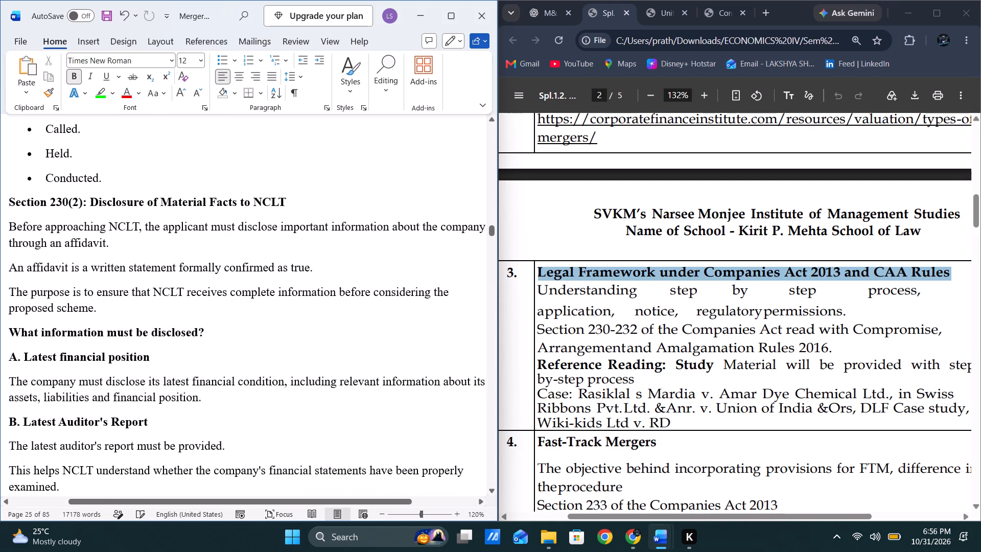
# Remove the title "Disclosure of Material Facts to NCLT" and run the "Before approaching NCLT" paragraph on directly after "Section 230(2):".
pyautogui.press('Down')
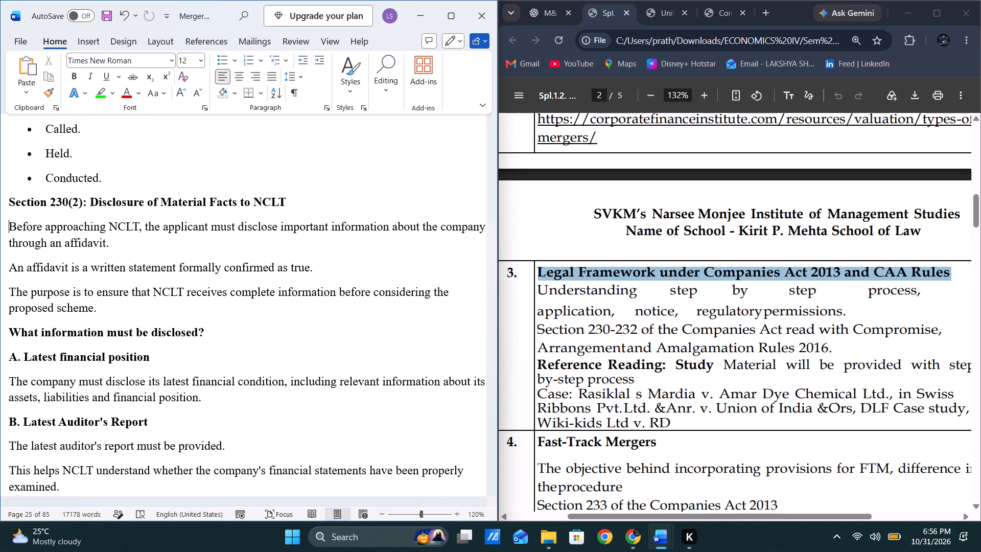
pyautogui.press('Down')
pyautogui.press('Down')
pyautogui.press('Down')
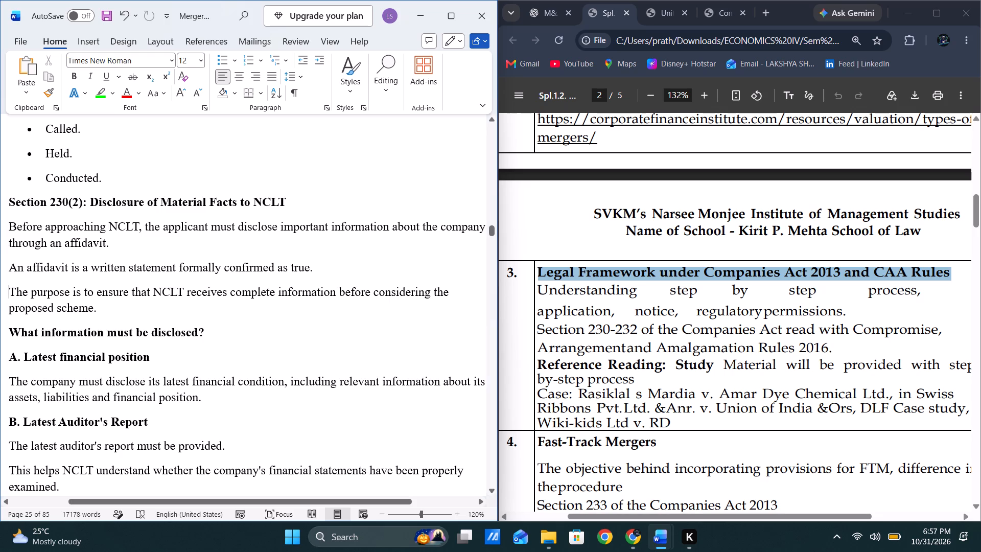
pyautogui.press('Up')
pyautogui.press('Up')
pyautogui.press('Up')
pyautogui.press('BackSpace')
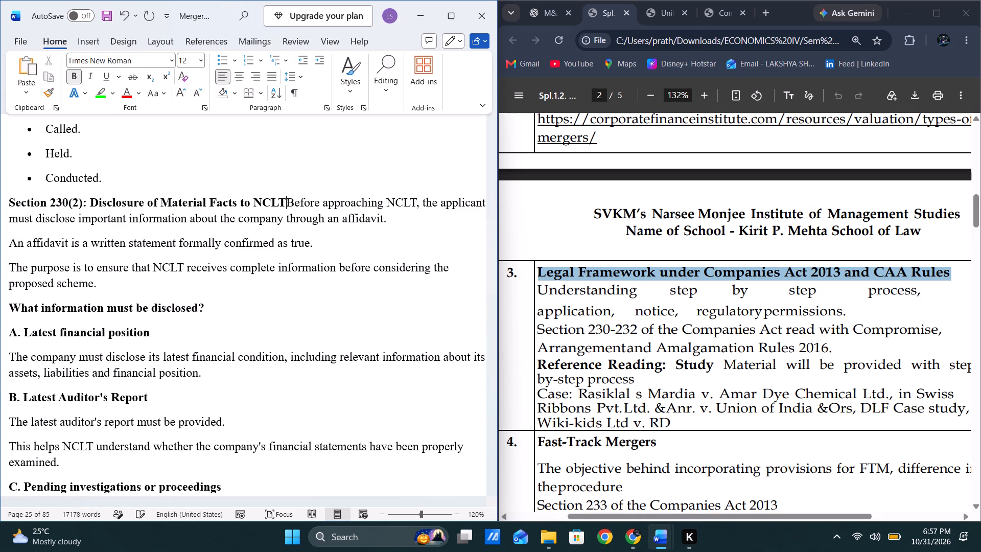
pyautogui.press('BackSpace')
pyautogui.press('Delete')
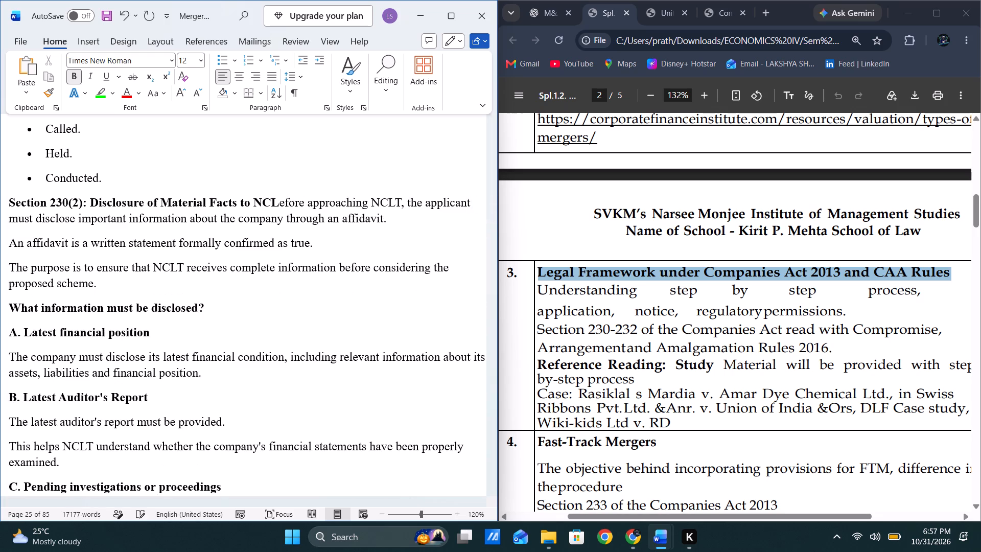
pyautogui.hotkey('ctrl', 'z')
pyautogui.press('BackSpace')
pyautogui.press('BackSpace')
pyautogui.press('BackSpace')
pyautogui.press('BackSpace')
pyautogui.press('BackSpace')
pyautogui.press('BackSpace')
pyautogui.press('BackSpace')
pyautogui.press('BackSpace')
pyautogui.press('BackSpace')
pyautogui.press('BackSpace')
pyautogui.press('BackSpace')
pyautogui.press('BackSpace')
pyautogui.press('BackSpace')
pyautogui.press('BackSpace')
pyautogui.press('BackSpace')
pyautogui.press('BackSpace')
pyautogui.press('BackSpace')
pyautogui.press('BackSpace')
pyautogui.press('BackSpace')
pyautogui.press('BackSpace')
pyautogui.press('BackSpace')
pyautogui.press('BackSpace')
pyautogui.press('BackSpace')
pyautogui.press('BackSpace')
pyautogui.press('BackSpace')
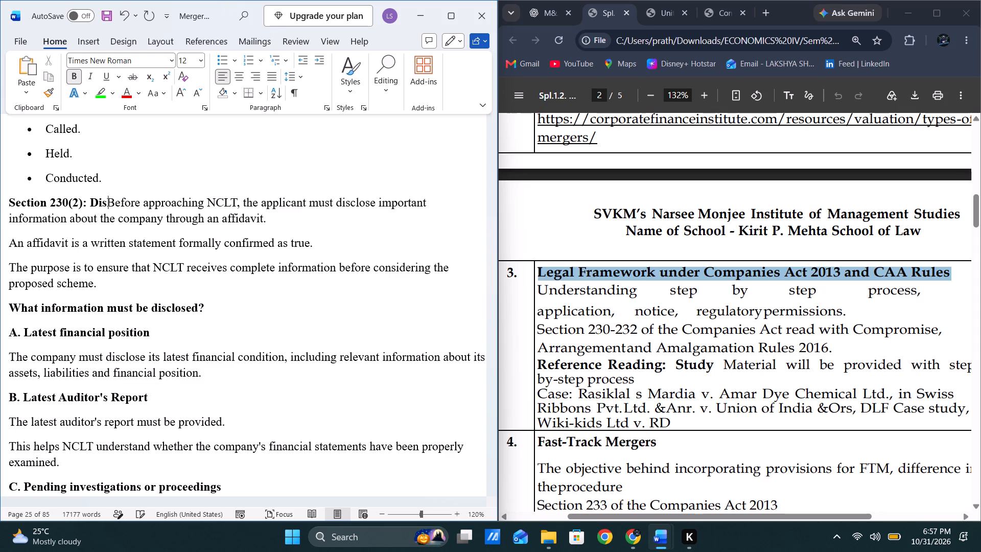
pyautogui.press('BackSpace')
pyautogui.press('BackSpace')
pyautogui.press('BackSpace')
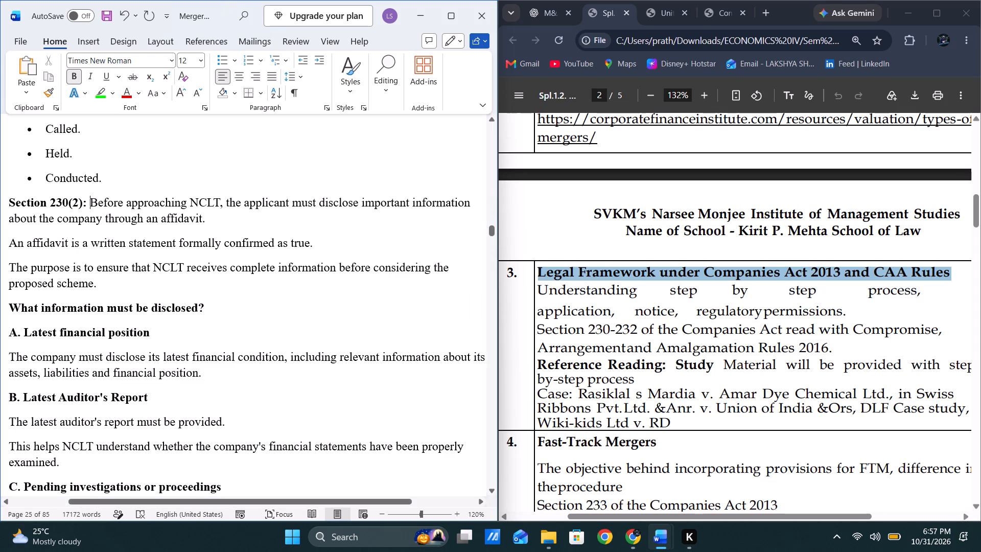
# Delete the paragraph about disclosing the latest financial condition under "A. Latest financial position".
pyautogui.scroll(-1, 139, 349)
pyautogui.scroll(-1, 148, 291)
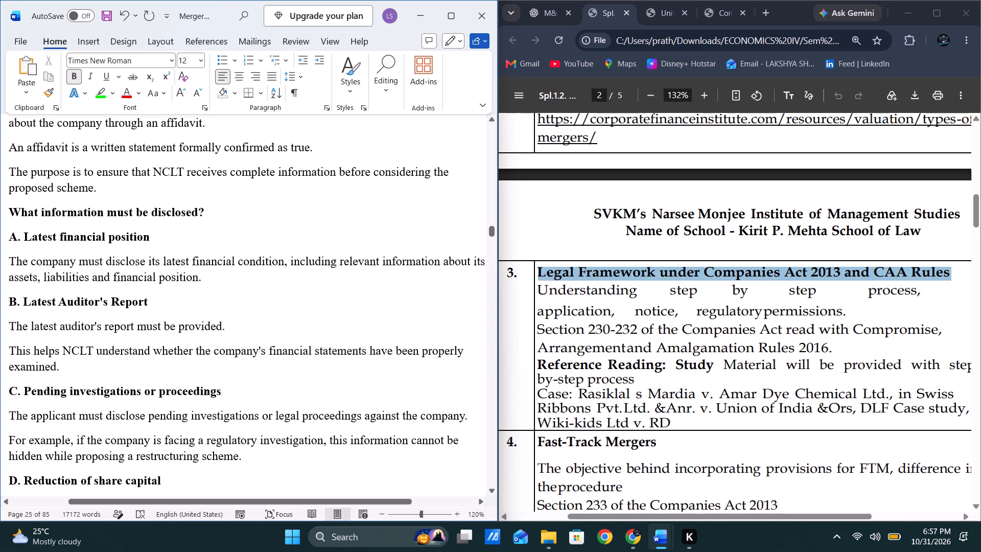
pyautogui.click(4, 261)
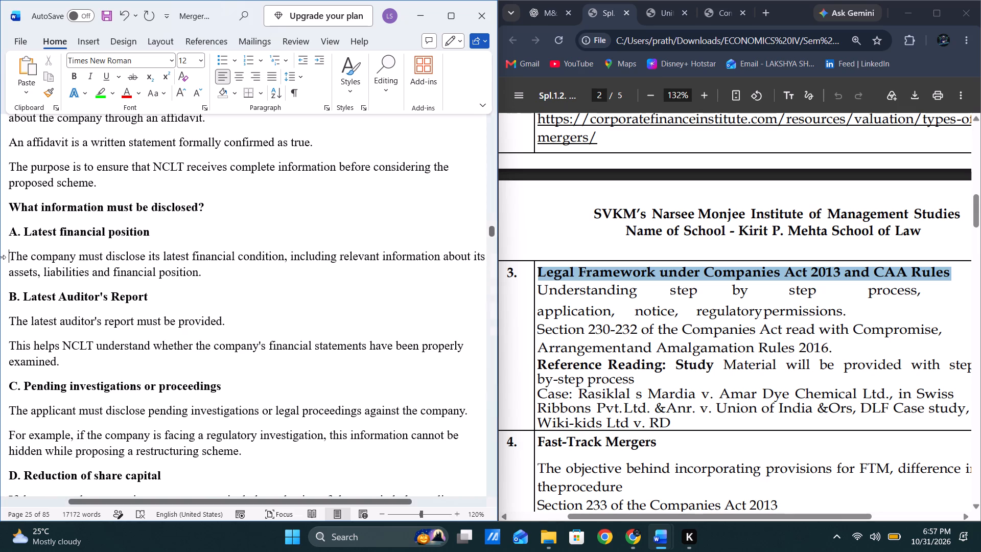
pyautogui.moveTo(5, 257); pyautogui.dragTo(203, 266)
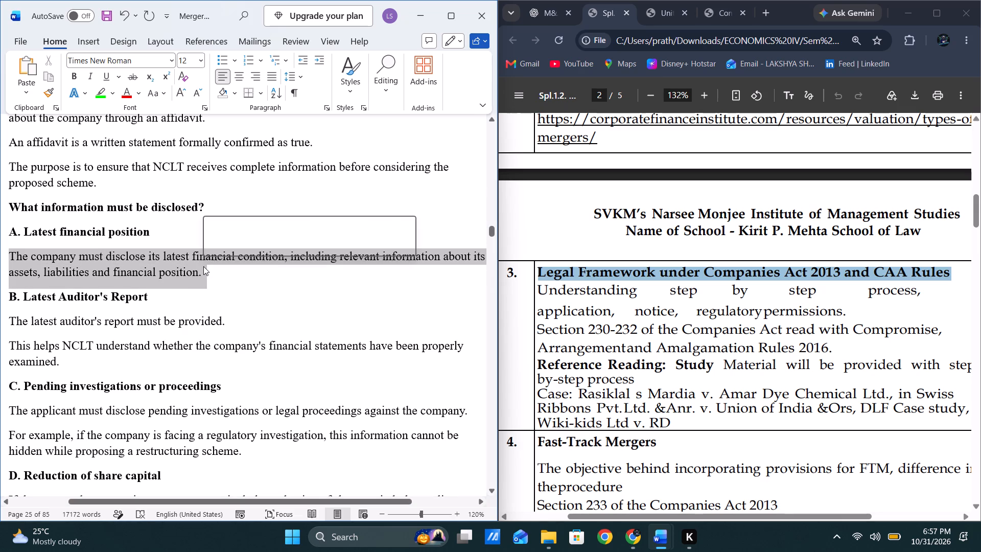
pyautogui.press('BackSpace')
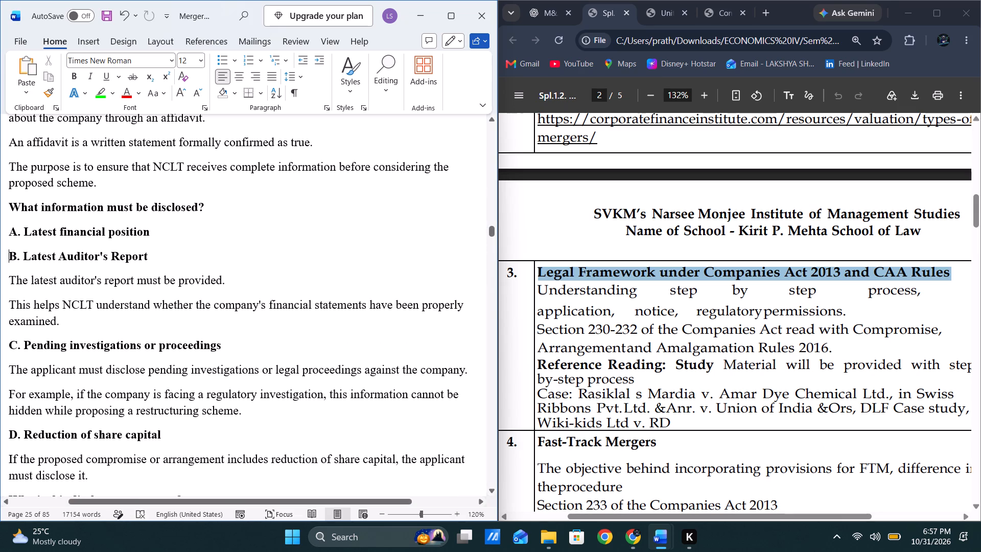
# Delete the two explanatory paragraphs under "B. Latest Auditor's Report".
pyautogui.moveTo(71, 322); pyautogui.dragTo(14, 280)
pyautogui.press('BackSpace')
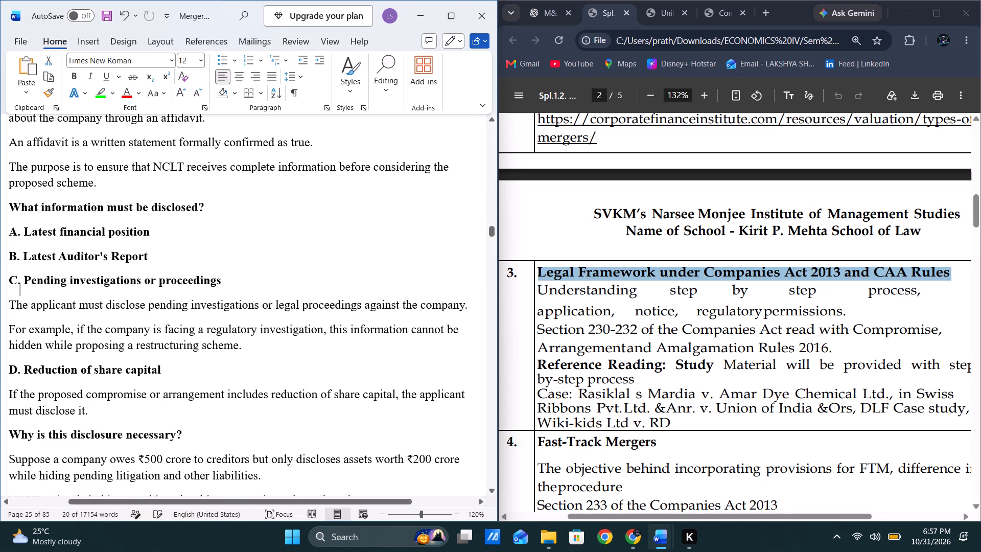
# Remove bold from the heading text after the letters in "A. Latest financial position", "B. Latest Auditor's Report" and "C. Pending investigations or proceedings".
pyautogui.moveTo(156, 254); pyautogui.dragTo(29, 262)
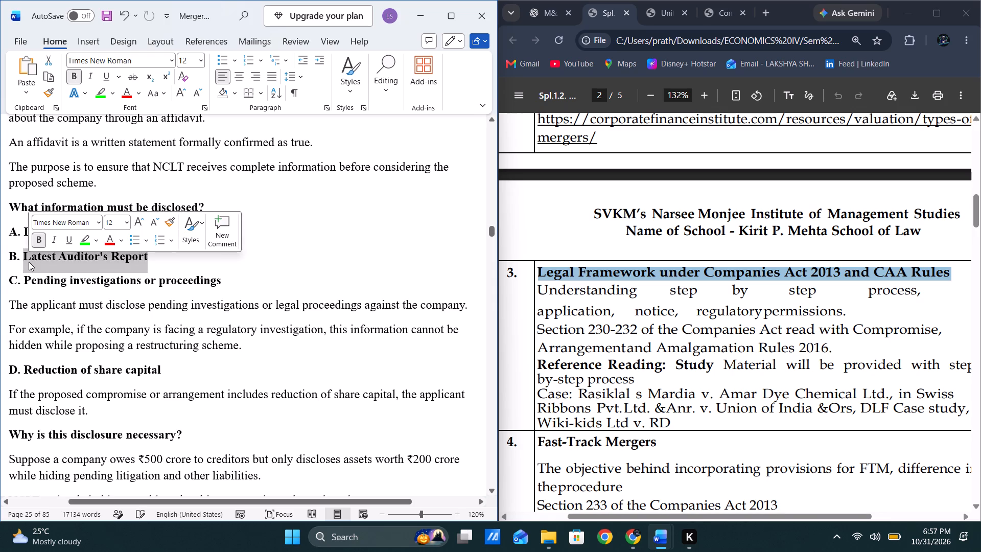
pyautogui.click(36, 244)
pyautogui.moveTo(92, 284); pyautogui.dragTo(155, 224)
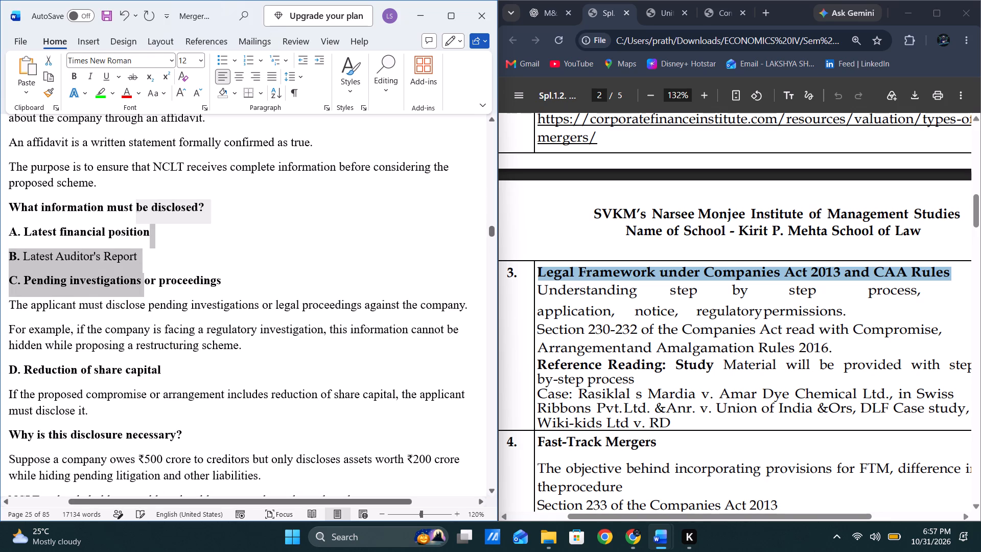
pyautogui.moveTo(155, 224); pyautogui.dragTo(159, 227)
pyautogui.click(159, 227)
pyautogui.moveTo(159, 227); pyautogui.dragTo(40, 229)
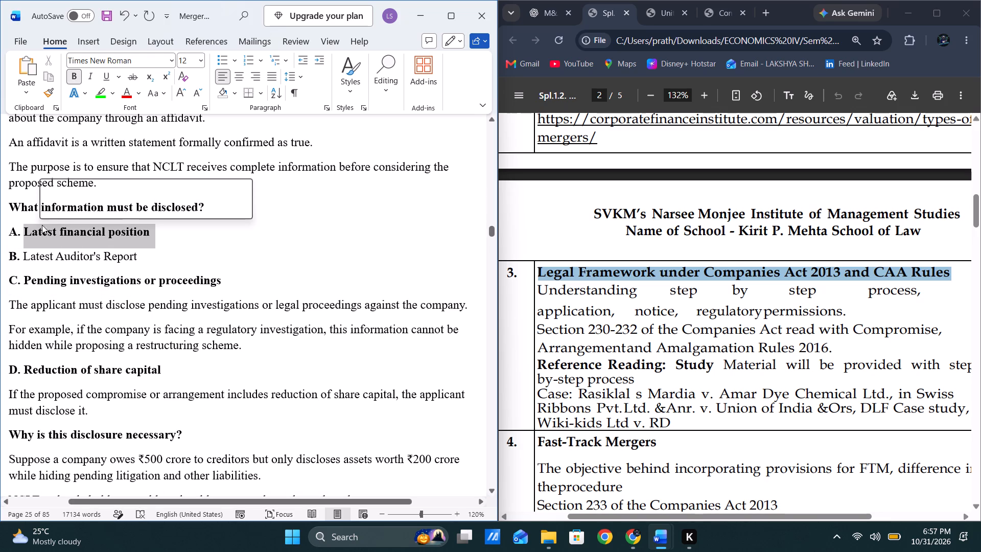
pyautogui.click(49, 211)
pyautogui.moveTo(230, 283); pyautogui.dragTo(39, 283)
pyautogui.click(46, 260)
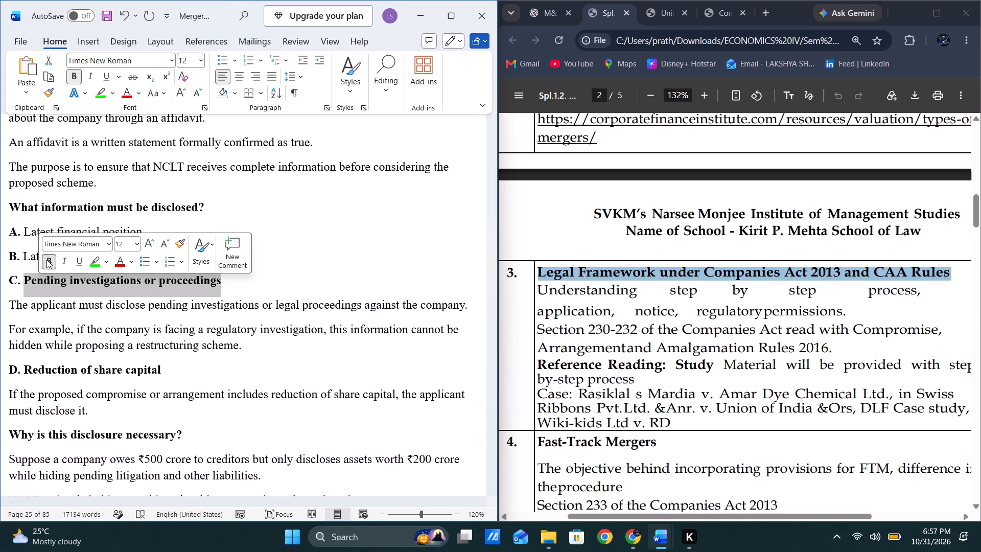
# Delete the disclosure paragraph and the regulatory investigation example under "C. Pending investigations or proceedings".
pyautogui.moveTo(10, 305); pyautogui.dragTo(246, 344)
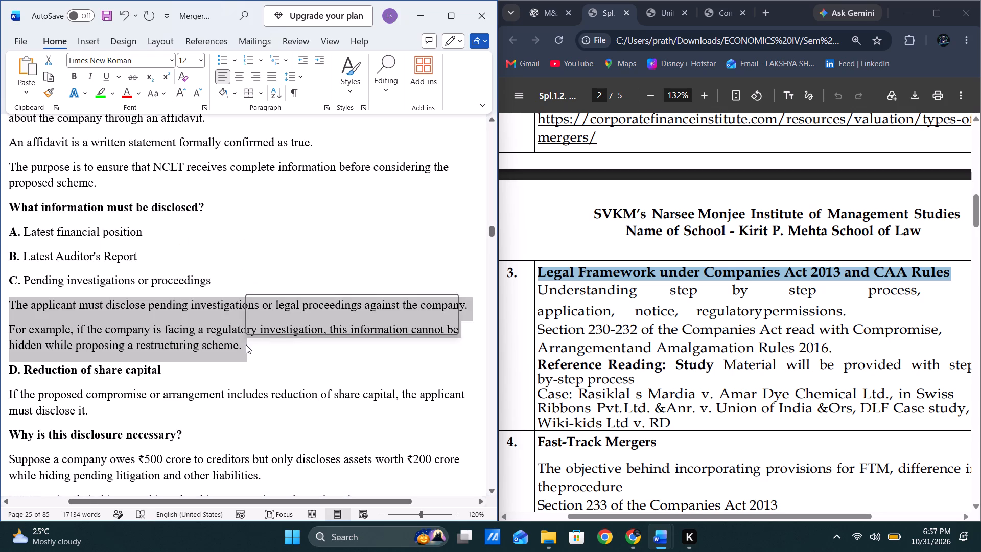
pyautogui.press('BackSpace')
# Remove bold from "Reduction of share capital", keeping the letter D bold.
pyautogui.moveTo(180, 307); pyautogui.dragTo(48, 311)
pyautogui.click(58, 285)
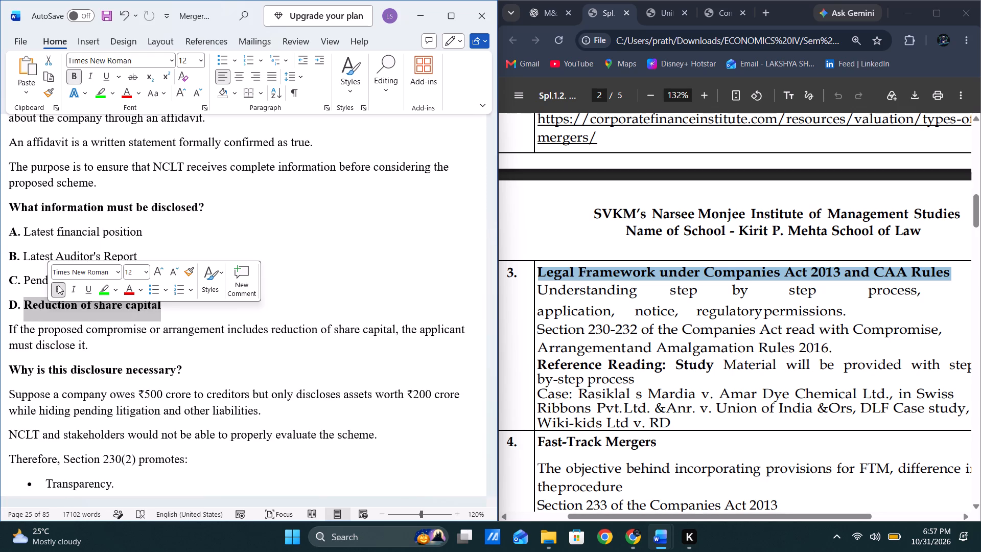
# Delete the paragraph under "D. Reduction of share capital" and the whole "Why is this disclosure necessary?" section, including its bullets.
pyautogui.moveTo(9, 328); pyautogui.dragTo(71, 340)
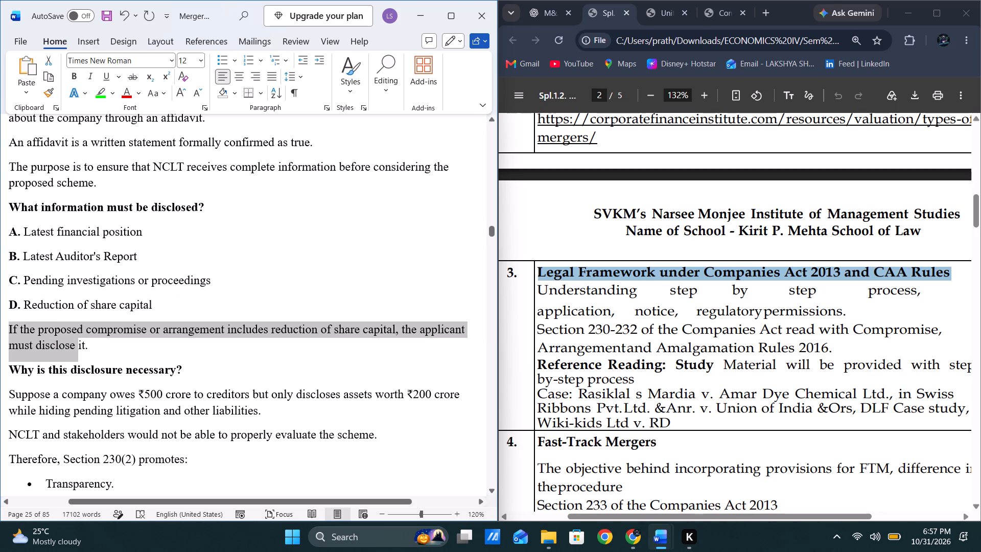
pyautogui.moveTo(71, 340); pyautogui.dragTo(156, 496)
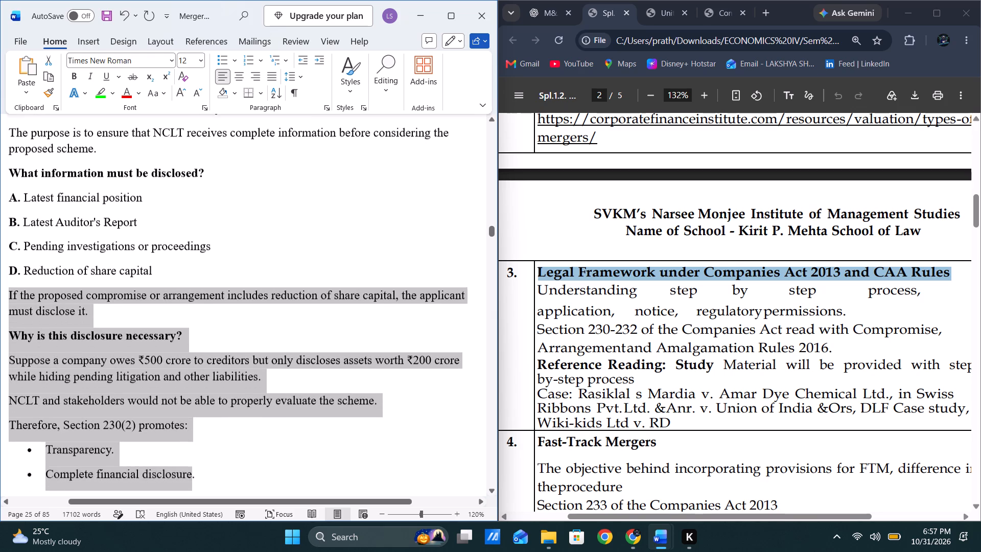
pyautogui.moveTo(156, 496); pyautogui.dragTo(156, 497)
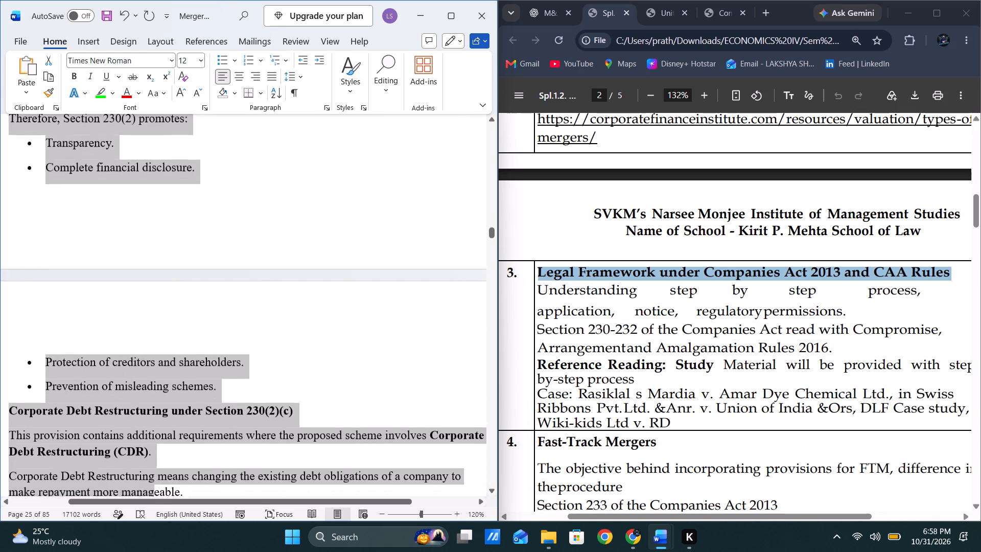
pyautogui.moveTo(156, 497); pyautogui.dragTo(220, 283)
pyautogui.press('BackSpace')
pyautogui.scroll(1, 220, 283)
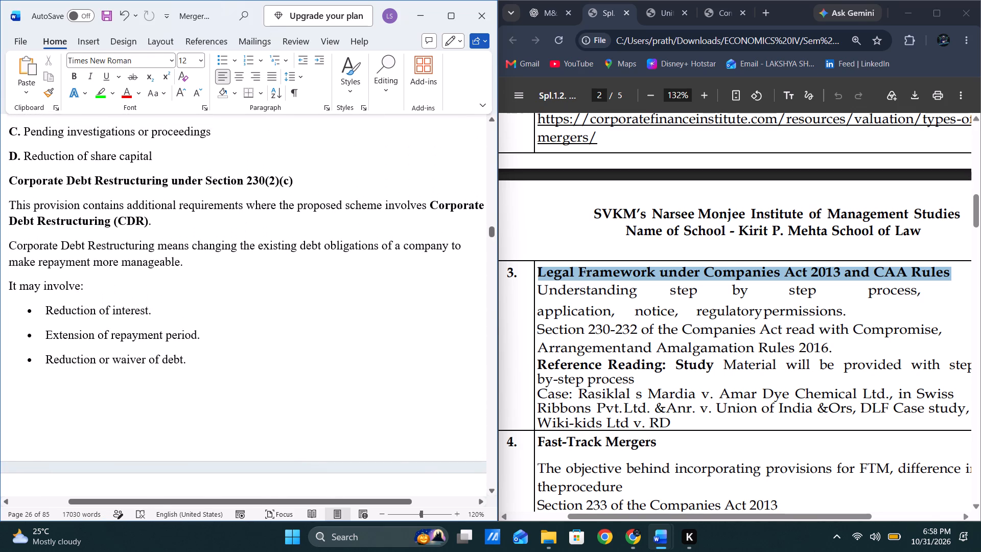
# Run the "This provision contains additional requirements" sentence on after the "Corporate Debt Restructuring under Section 230(2)(c)" heading, separated by a colon.
pyautogui.press('Down')
pyautogui.press('BackSpace')
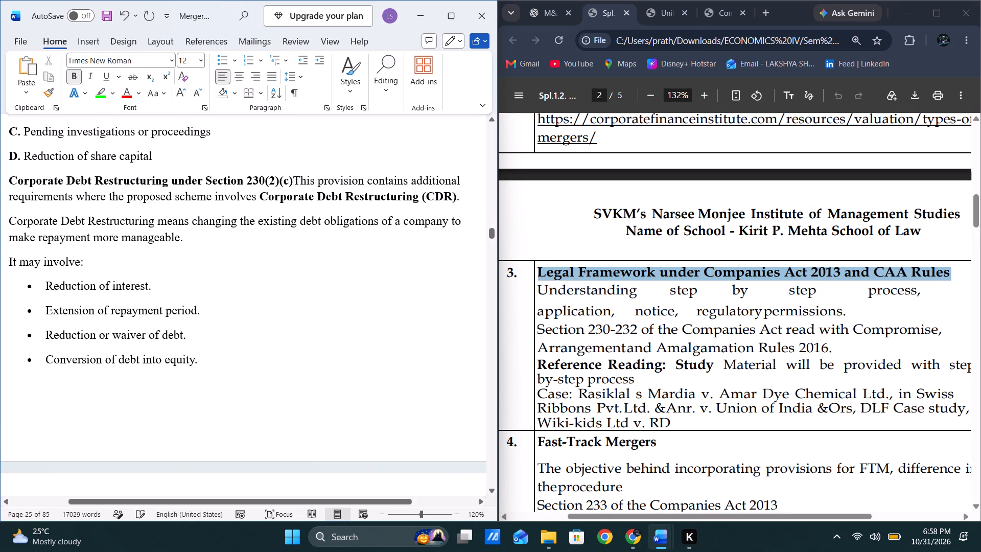
pyautogui.write(':')
pyautogui.press('space')
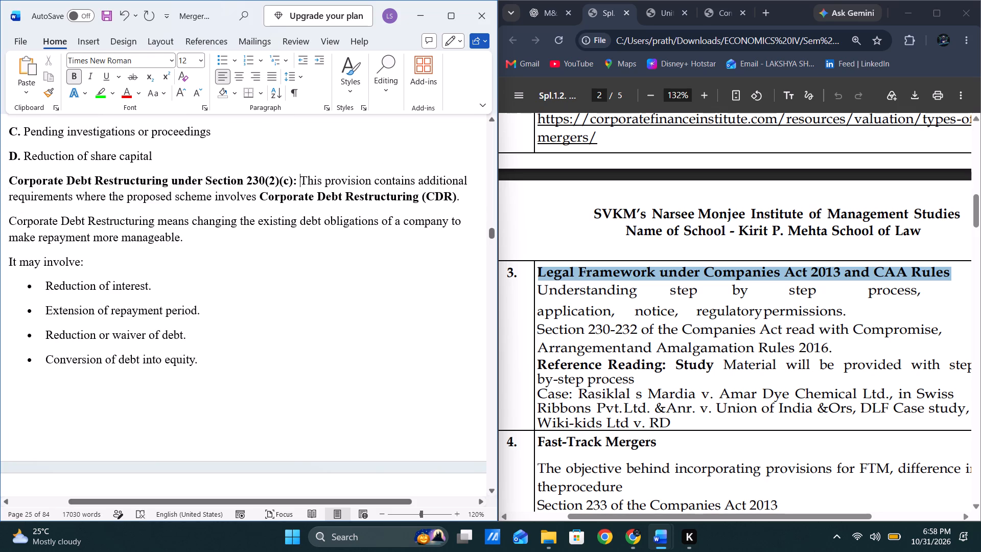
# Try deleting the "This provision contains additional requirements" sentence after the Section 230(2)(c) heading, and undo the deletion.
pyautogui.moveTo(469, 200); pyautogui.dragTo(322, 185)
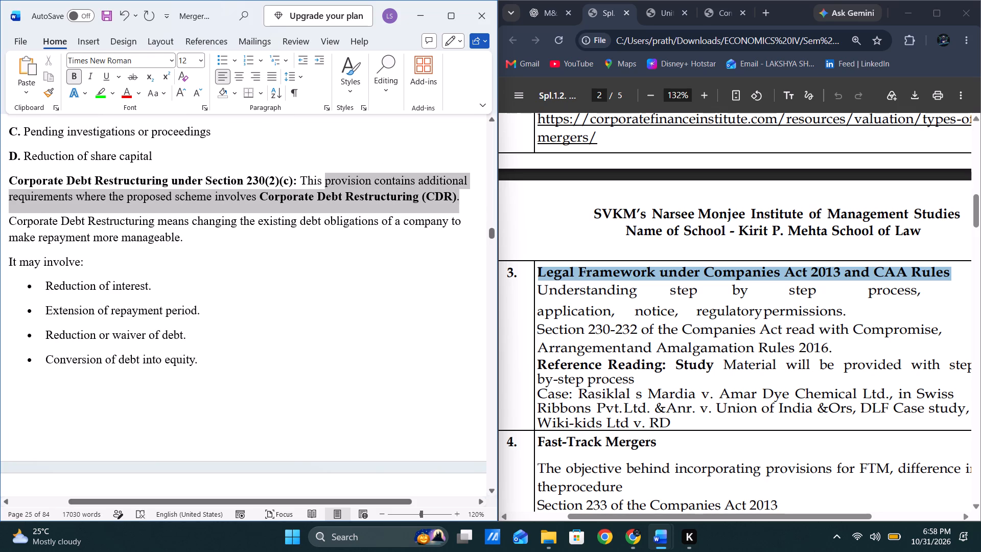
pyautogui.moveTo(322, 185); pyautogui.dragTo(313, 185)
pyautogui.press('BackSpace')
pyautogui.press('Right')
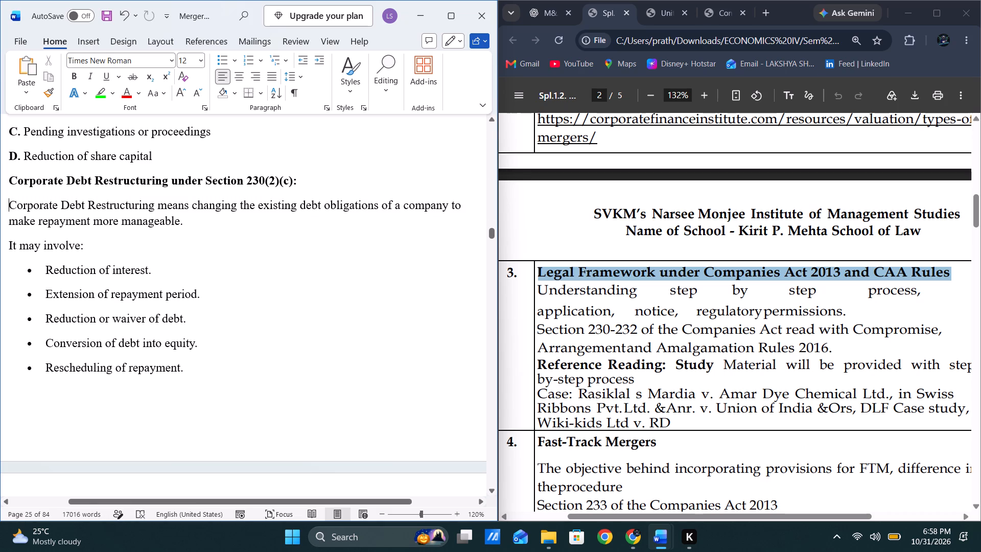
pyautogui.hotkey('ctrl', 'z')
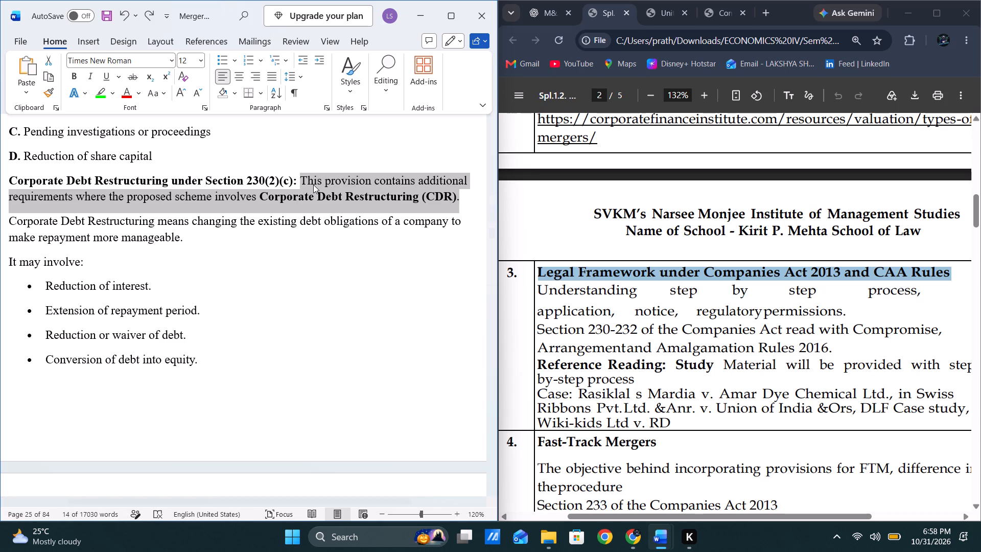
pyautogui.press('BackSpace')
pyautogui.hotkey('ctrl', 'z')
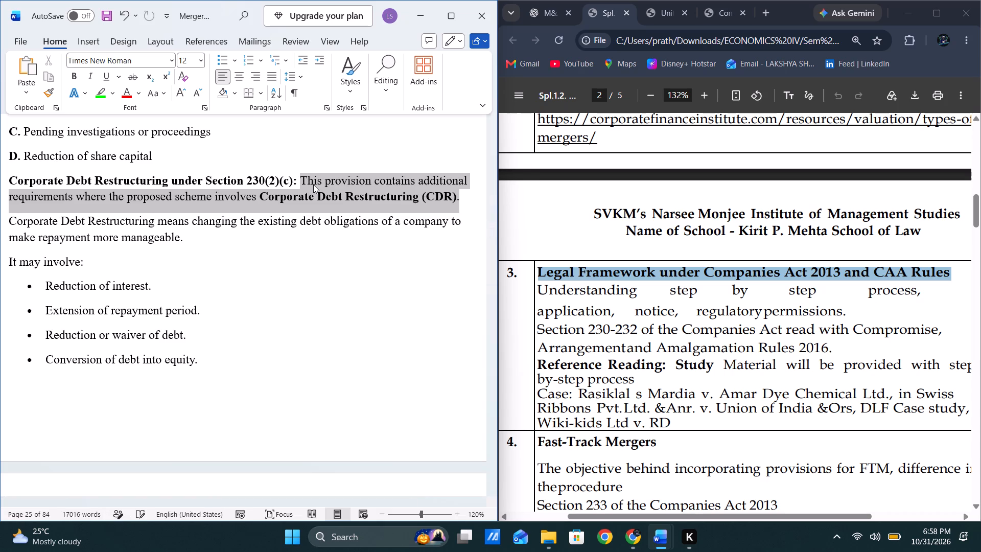
# Merge the "Corporate Debt Restructuring means" paragraph and the "It may involve:" line into the Section 230(2)(c) paragraph.
pyautogui.click(196, 243)
pyautogui.click(5, 225)
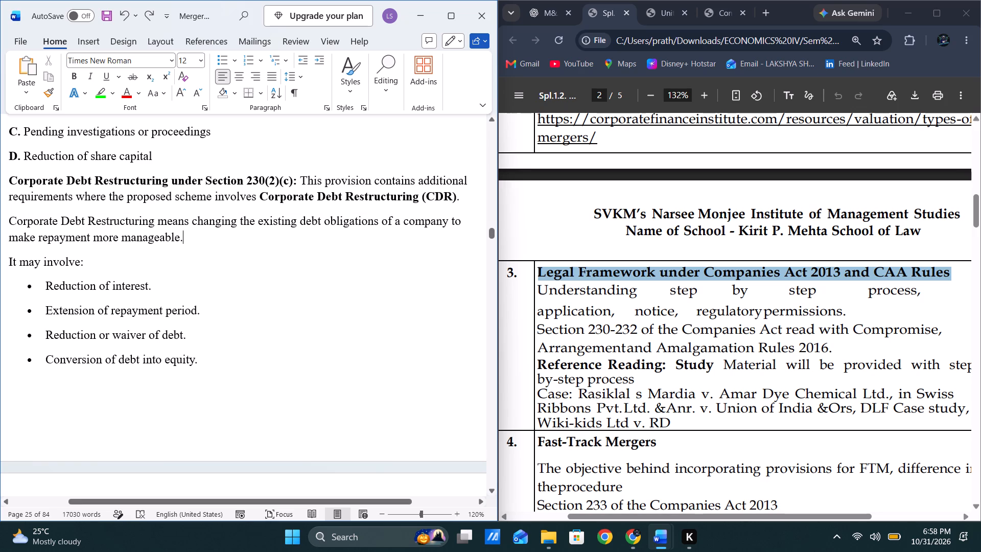
pyautogui.press('BackSpace')
pyautogui.press('space')
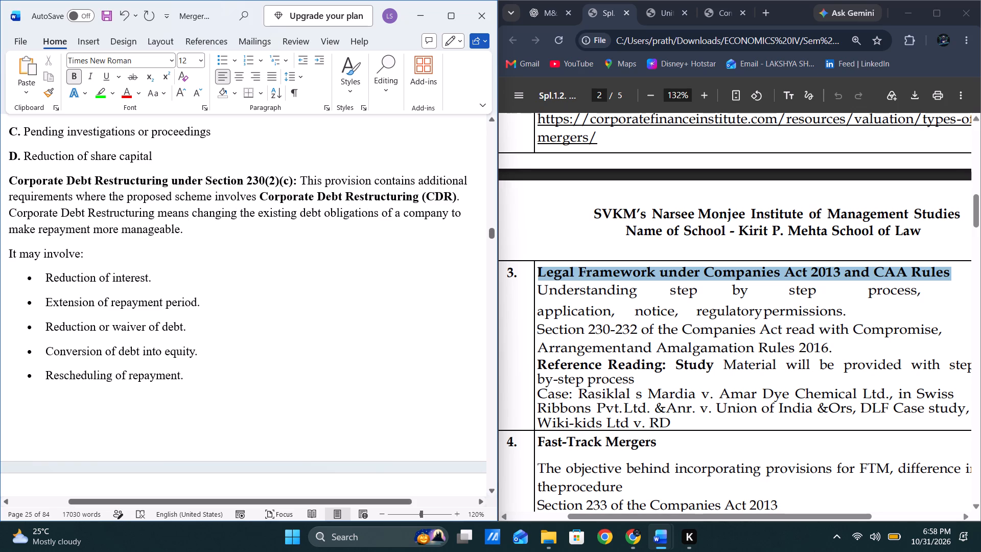
pyautogui.scroll(-1, 134, 259)
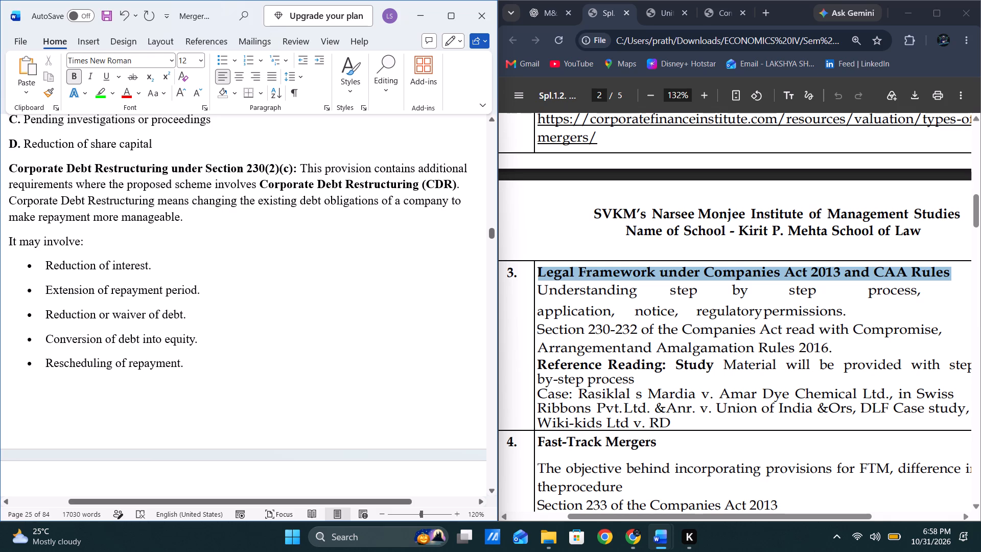
pyautogui.scroll(-1, 4, 241)
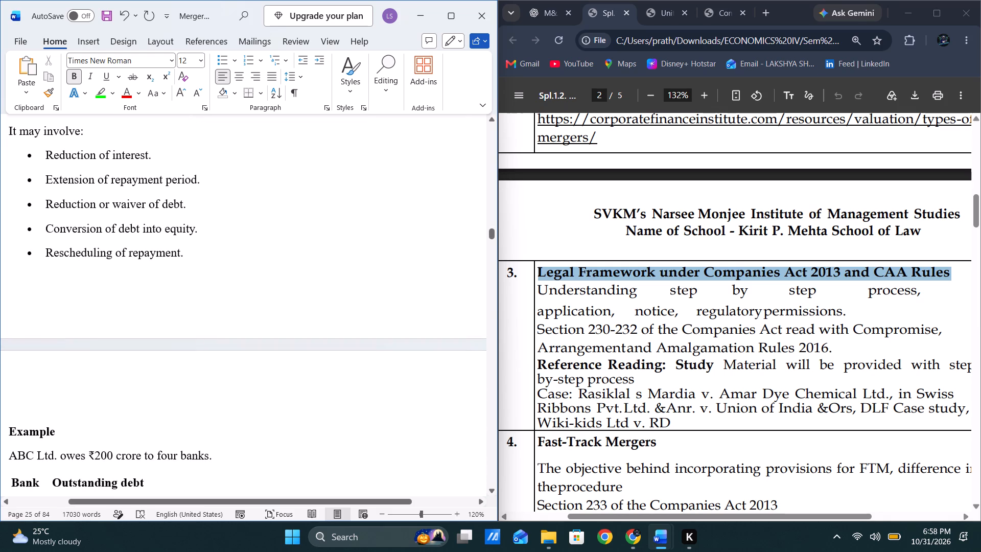
pyautogui.click(6, 132)
pyautogui.press('BackSpace')
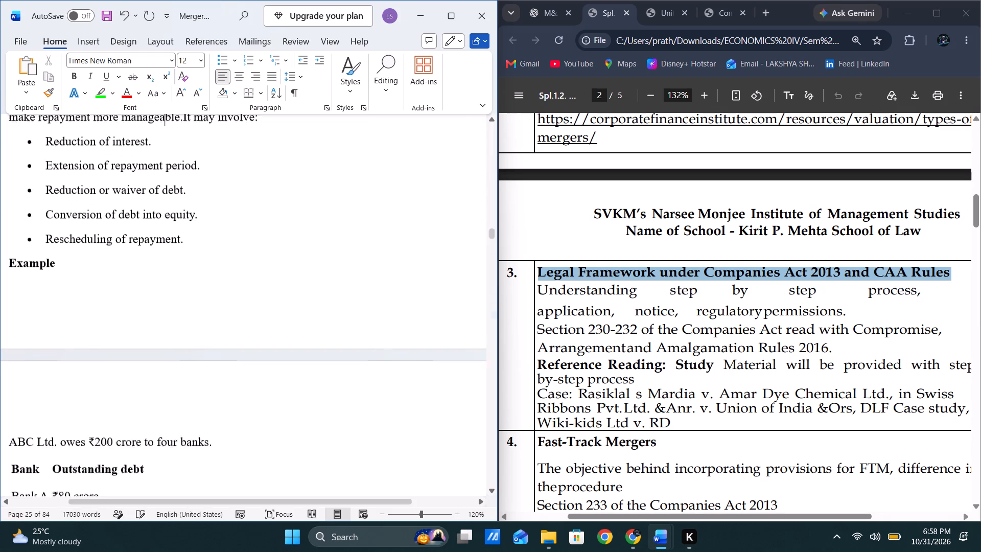
pyautogui.press('space')
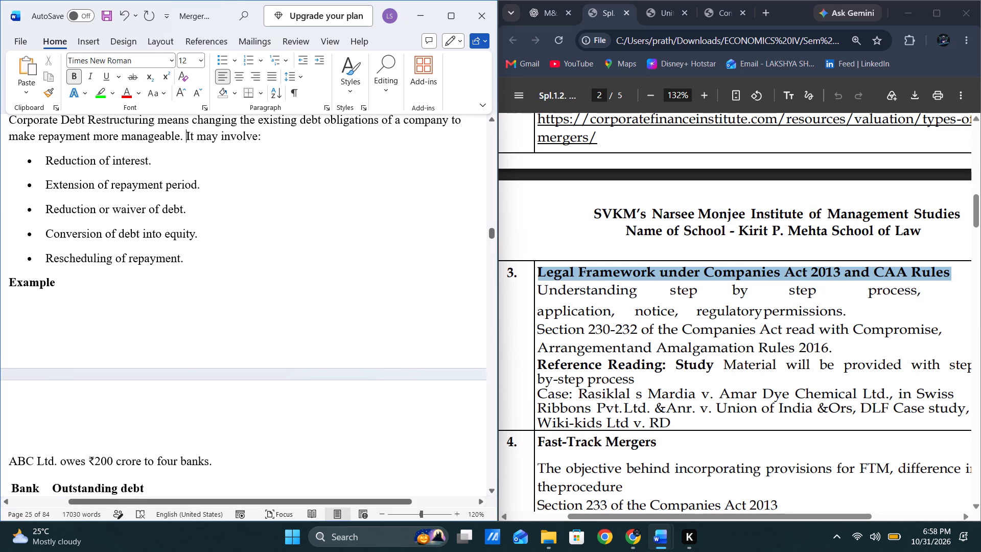
# Delete the ABC Ltd. four-bank example with its debt table and consent calculation, up to "Additional requirements for Corporate Debt Restructuring".
pyautogui.moveTo(3, 282); pyautogui.dragTo(92, 498)
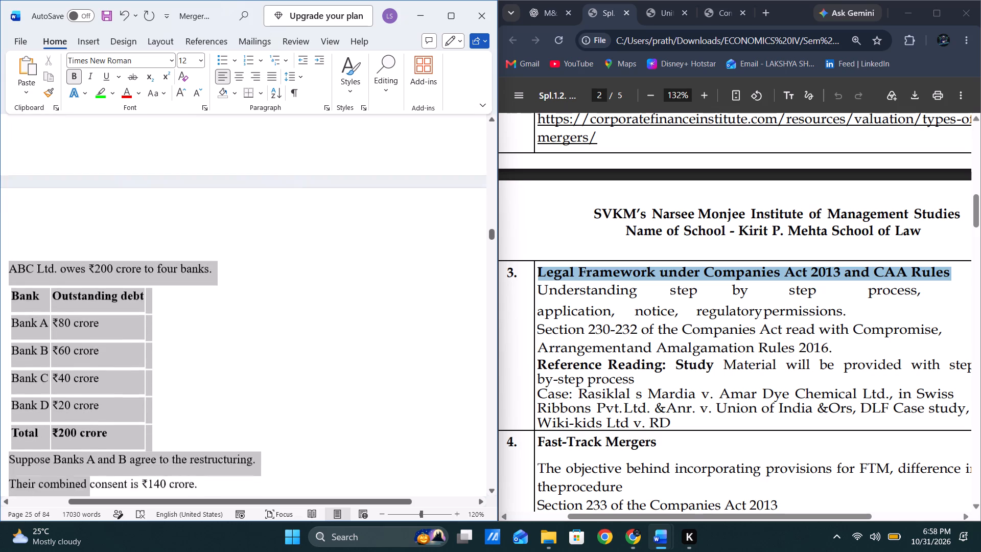
pyautogui.moveTo(92, 498); pyautogui.dragTo(76, 434)
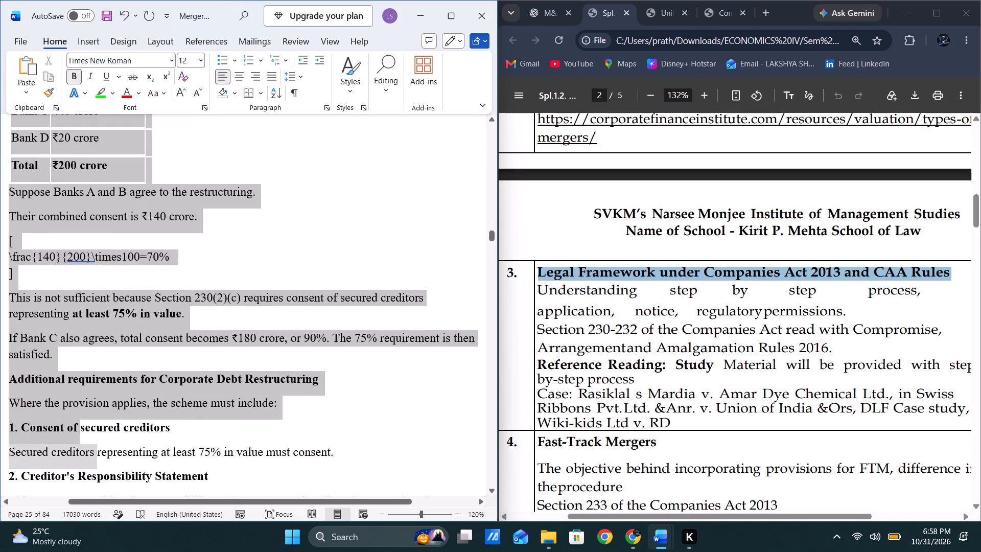
pyautogui.moveTo(76, 434); pyautogui.dragTo(78, 363)
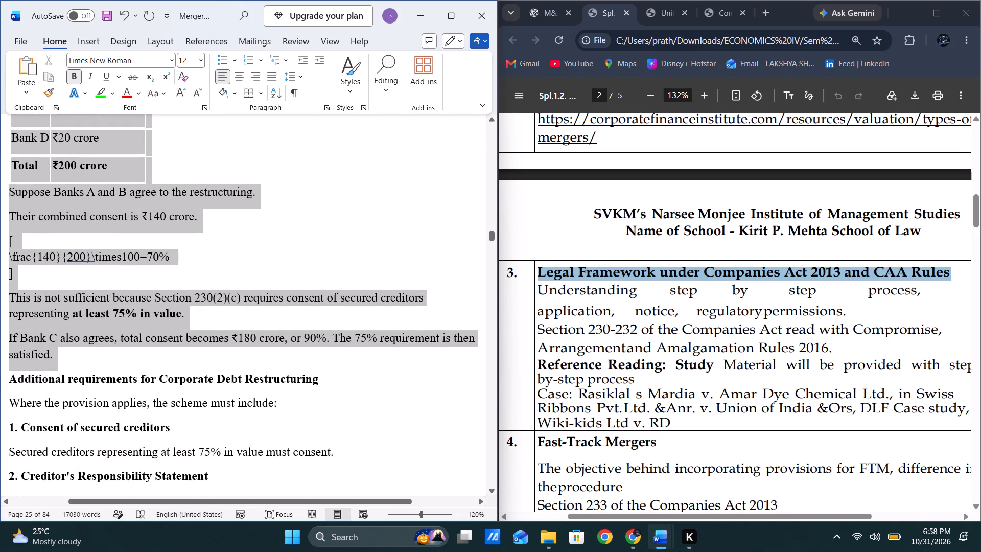
pyautogui.moveTo(78, 363); pyautogui.dragTo(76, 362)
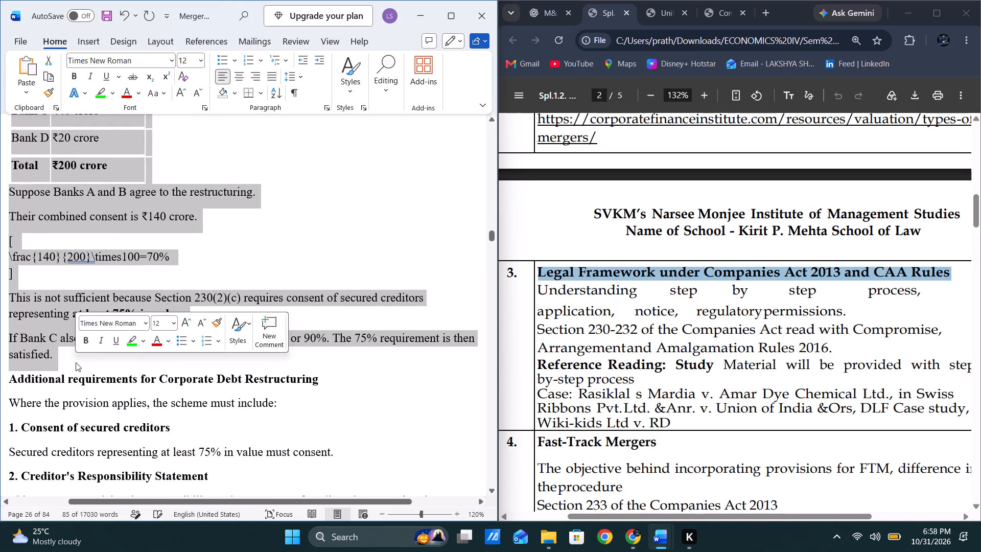
pyautogui.hscroll(1, 76, 362)
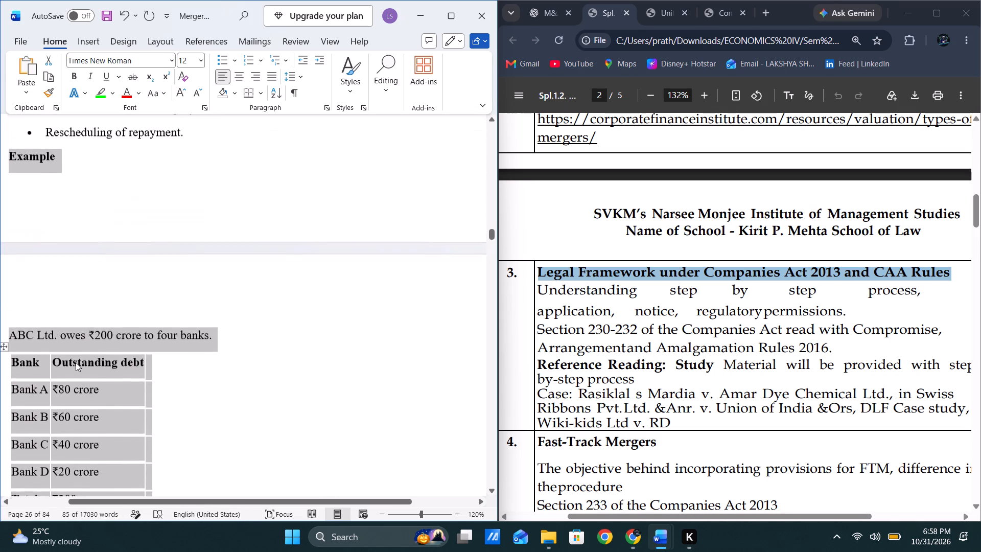
pyautogui.hscroll(1, 76, 362)
pyautogui.press('BackSpace')
pyautogui.scroll(1, 76, 362)
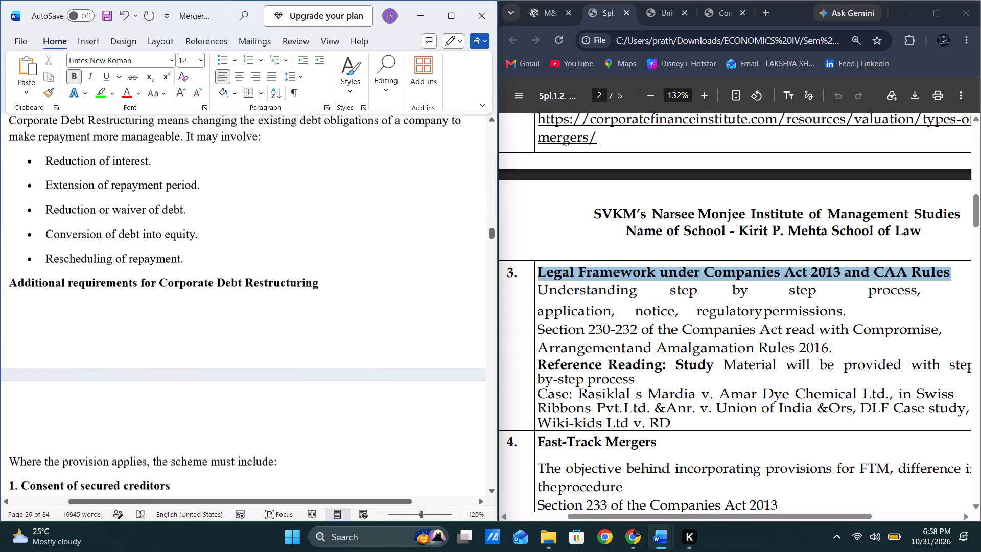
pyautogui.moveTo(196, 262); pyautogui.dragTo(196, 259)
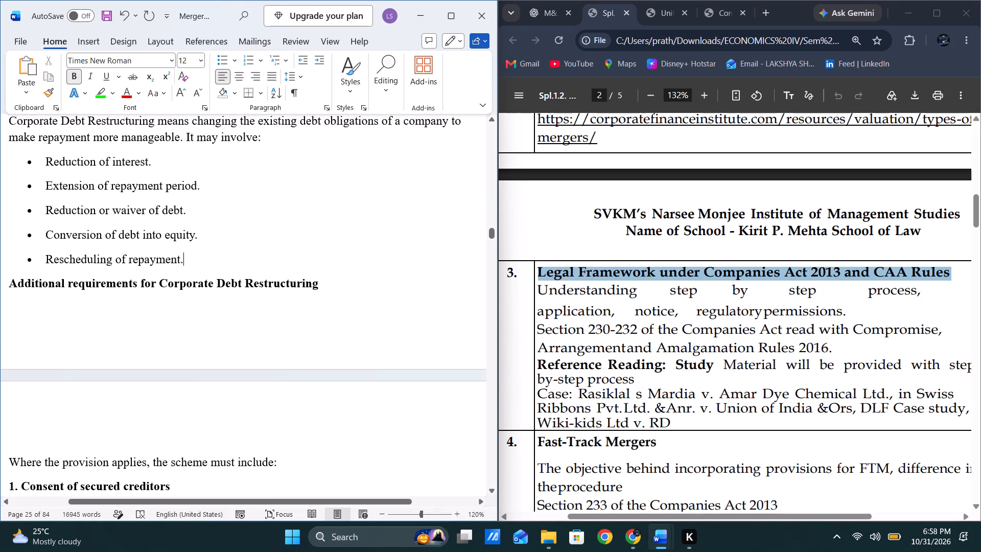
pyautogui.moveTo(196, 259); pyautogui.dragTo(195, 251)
# Run the "Secured creditors representing at least 75%" sentence on after the "1. Consent of secured creditors" heading, separated by a colon.
pyautogui.scroll(-1, 195, 251)
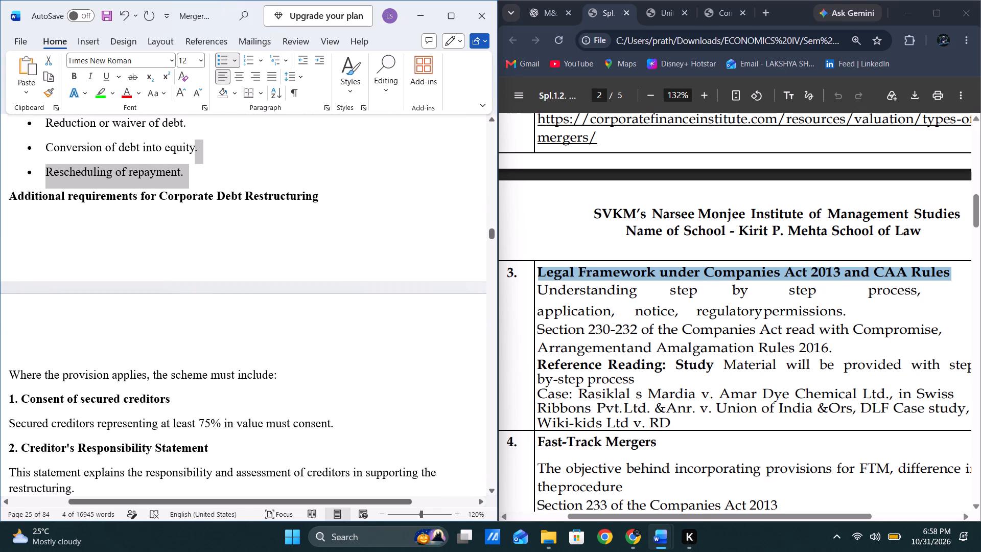
pyautogui.scroll(-1, 287, 376)
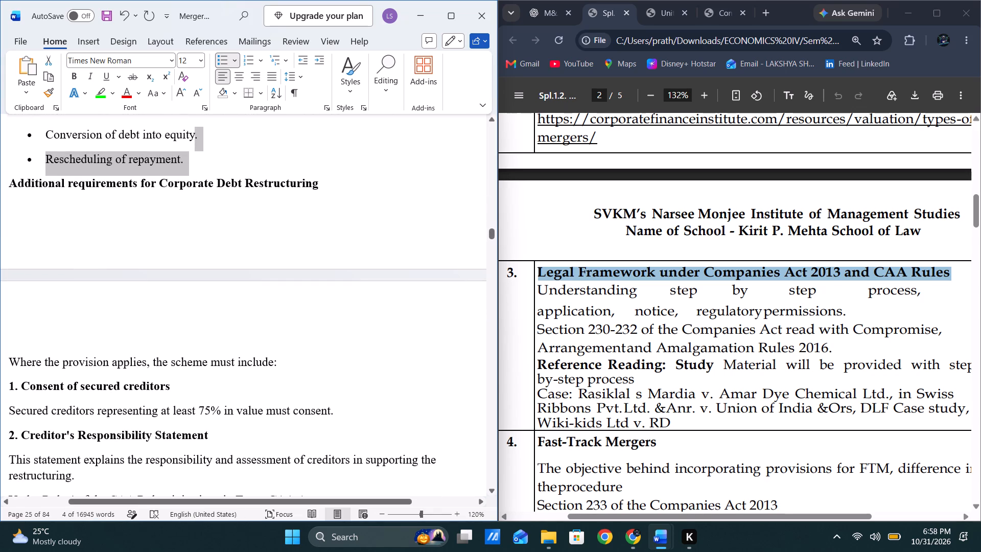
pyautogui.moveTo(9, 412); pyautogui.dragTo(319, 408)
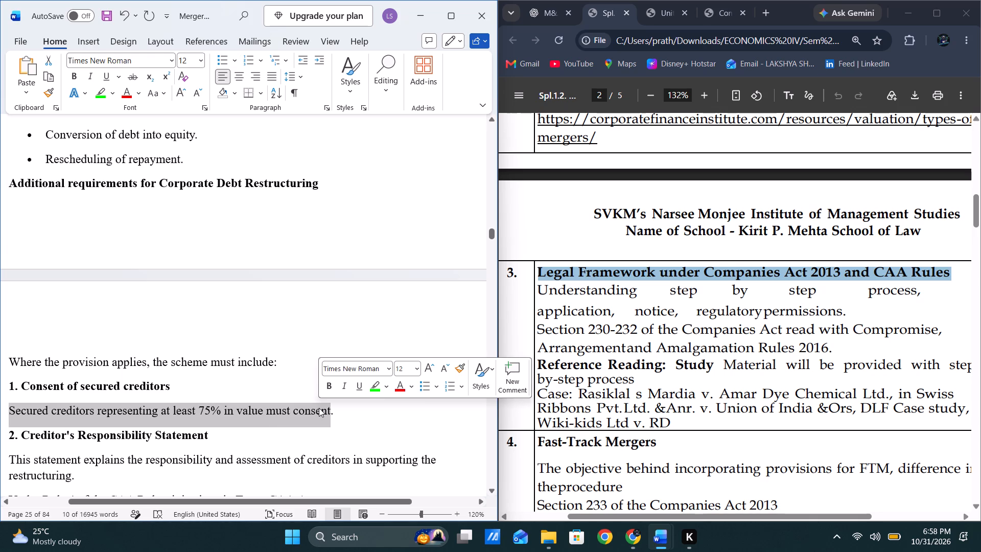
pyautogui.press('Right')
pyautogui.press('Left')
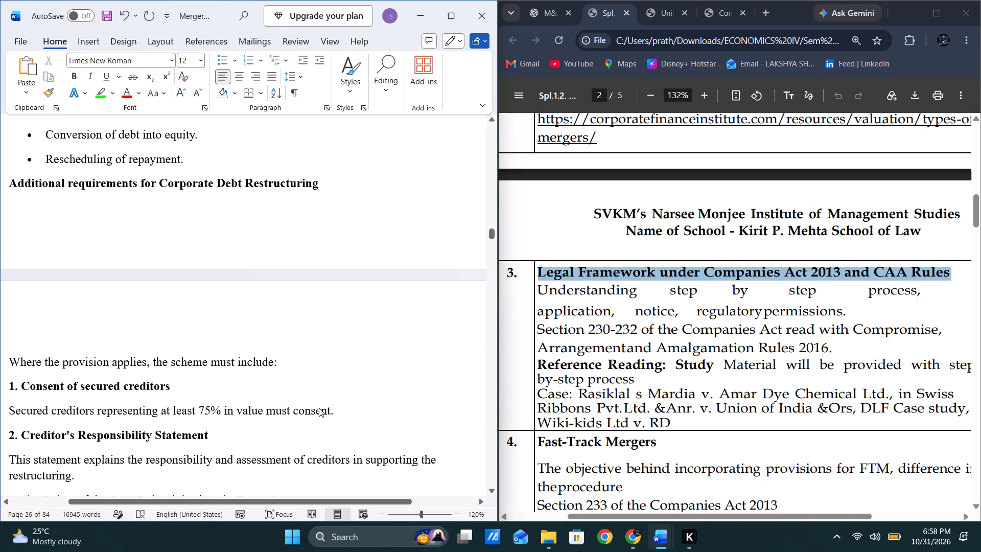
pyautogui.press('Up')
pyautogui.press('Right')
pyautogui.press('BackSpace')
pyautogui.write(':')
pyautogui.press('space')
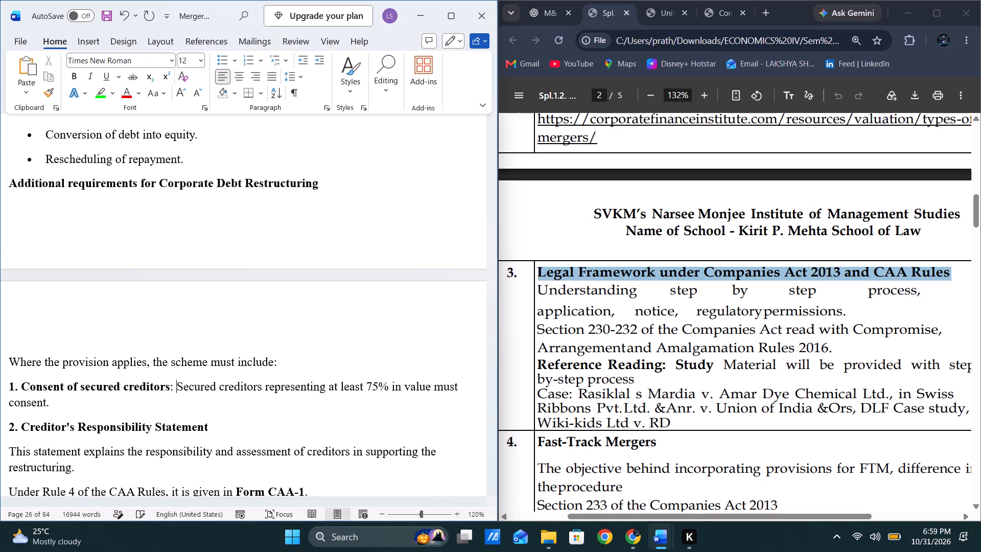
# Run the "This statement explains" and "Under Rule 4" paragraphs on after the "2. Creditor's Responsibility Statement" heading, with a colon following the heading.
pyautogui.press('Down')
pyautogui.press('Right')
pyautogui.press('Down')
pyautogui.press('BackSpace')
pyautogui.write(':')
pyautogui.press('space')
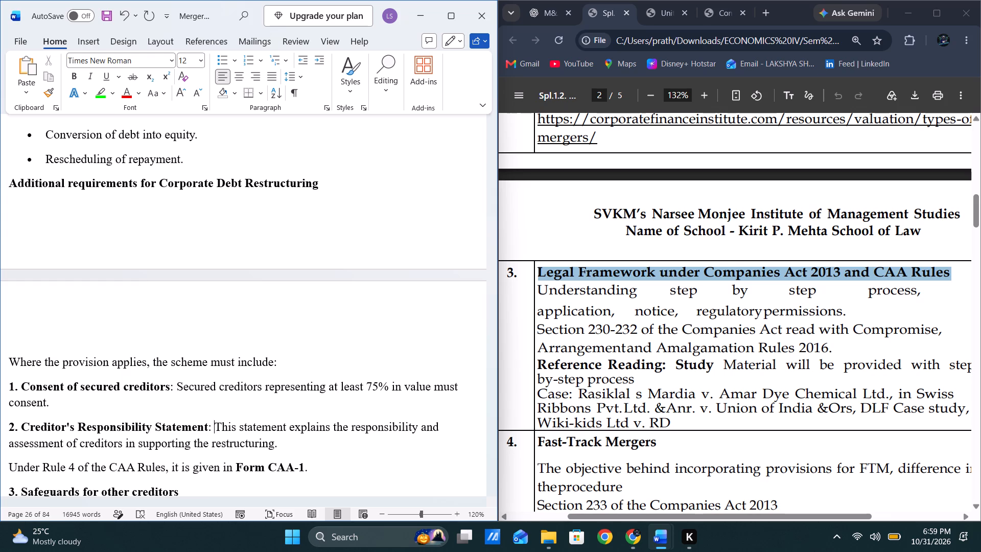
pyautogui.scroll(-1, 266, 337)
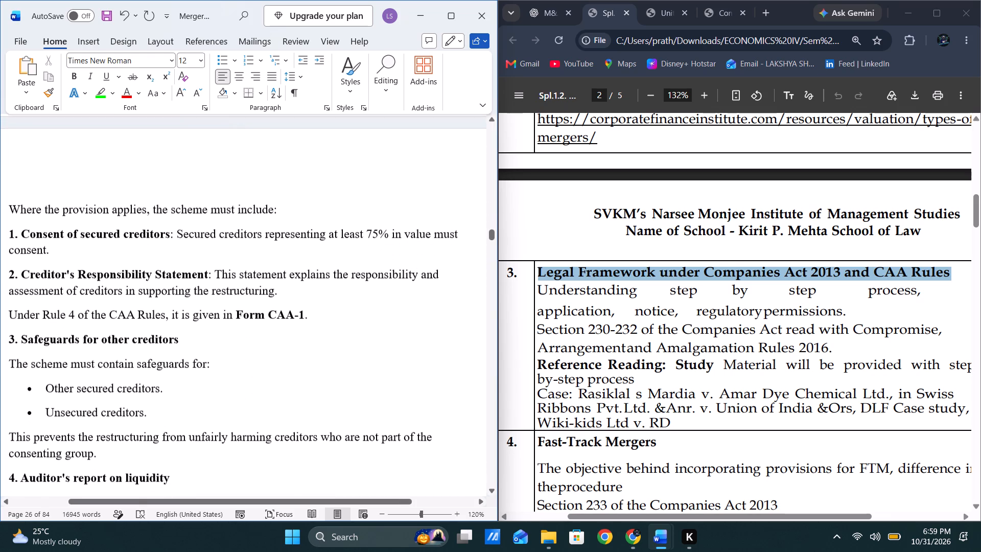
pyautogui.click(8, 318)
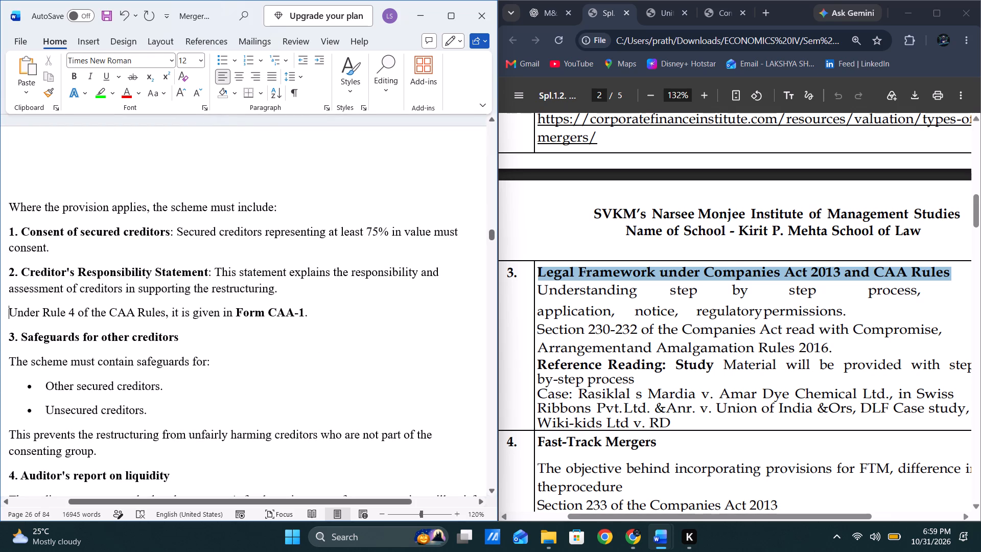
pyautogui.press('BackSpace')
pyautogui.press('space')
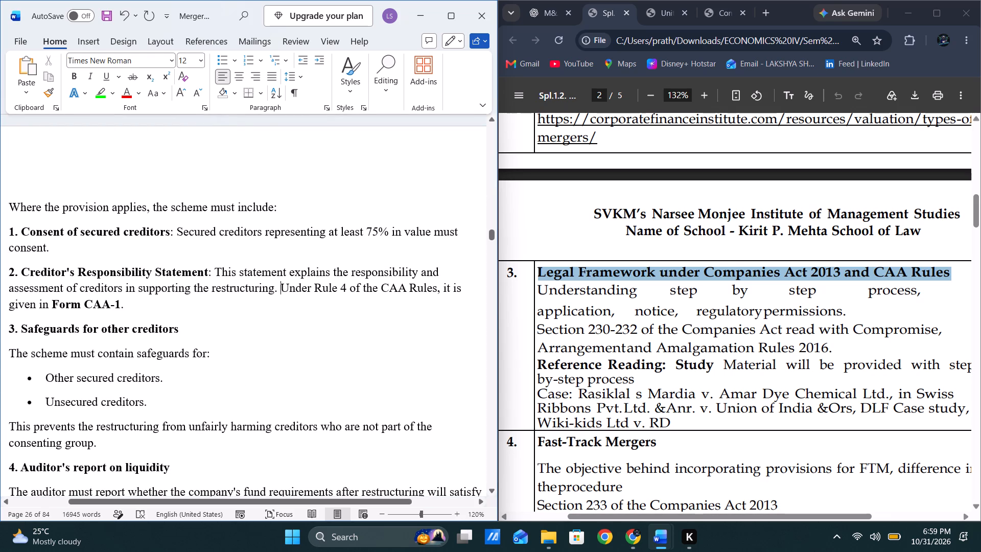
# Run "The scheme must contain safeguards for:" on after the "3. Safeguards for other creditors" heading with a colon, and delete the "This prevents the restructuring" paragraph.
pyautogui.scroll(-1, 159, 343)
pyautogui.click(8, 341)
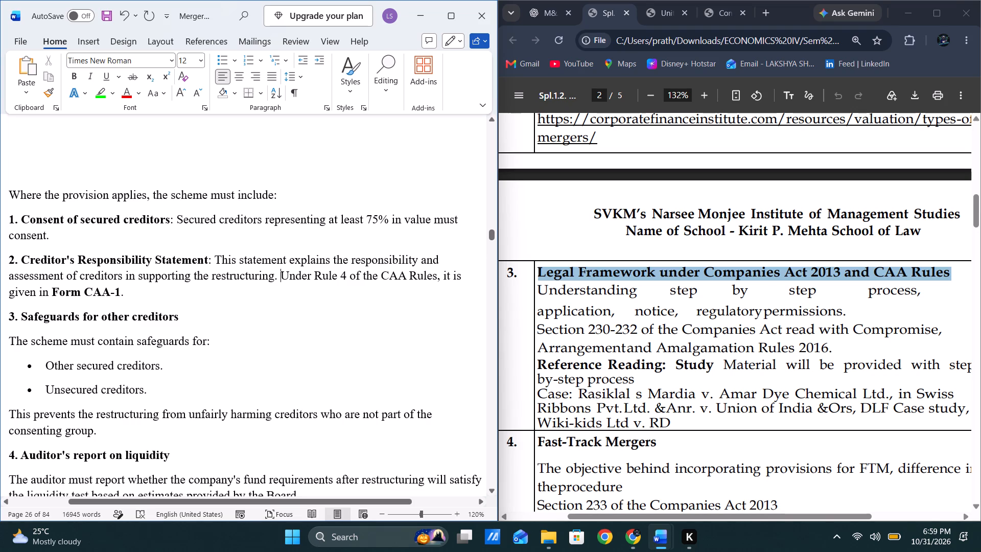
pyautogui.press('BackSpace')
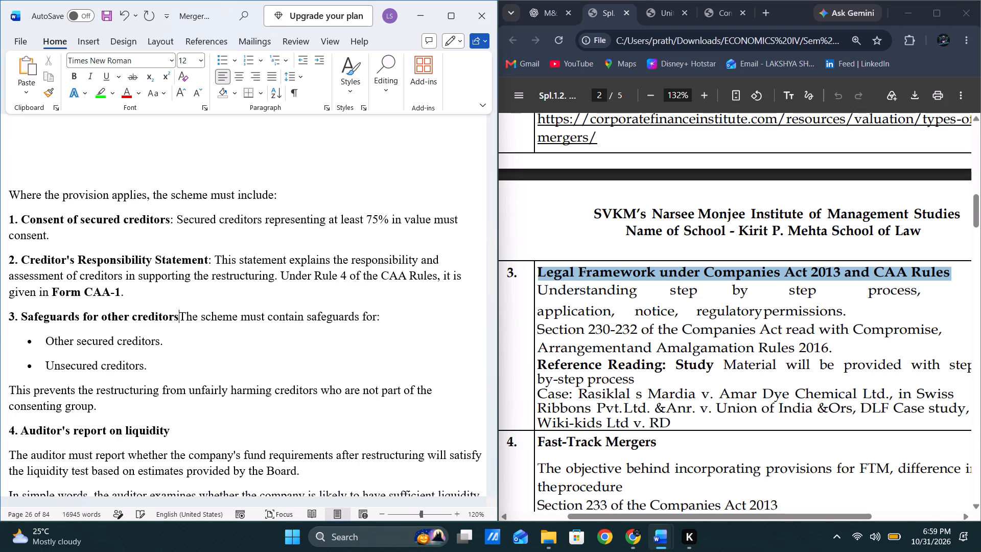
pyautogui.write(':')
pyautogui.press('space')
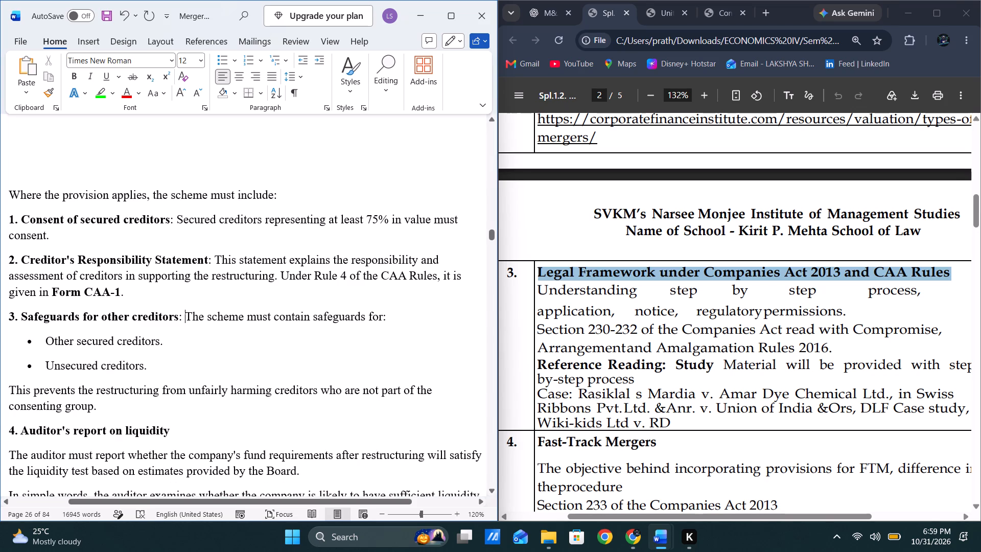
pyautogui.scroll(-1, 81, 328)
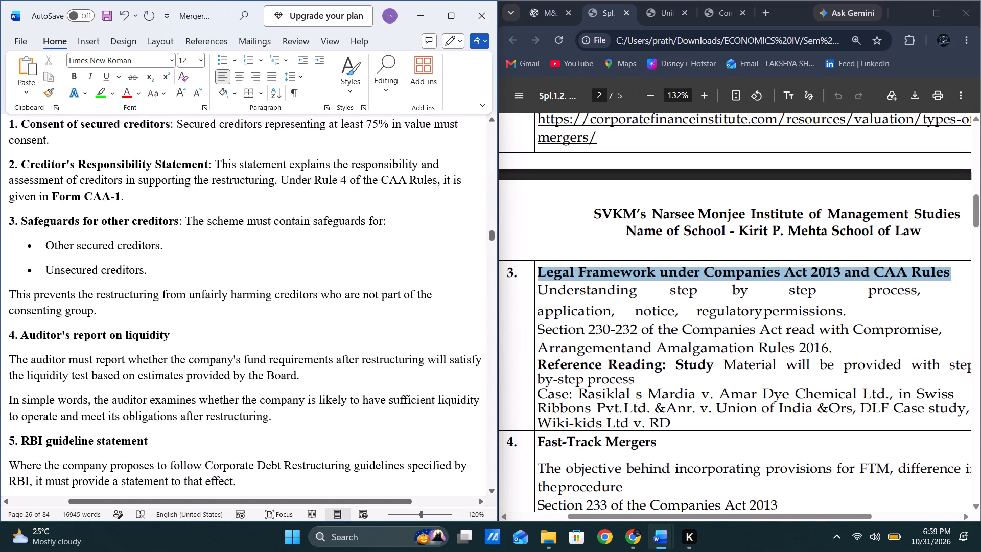
pyautogui.moveTo(7, 298); pyautogui.dragTo(101, 313)
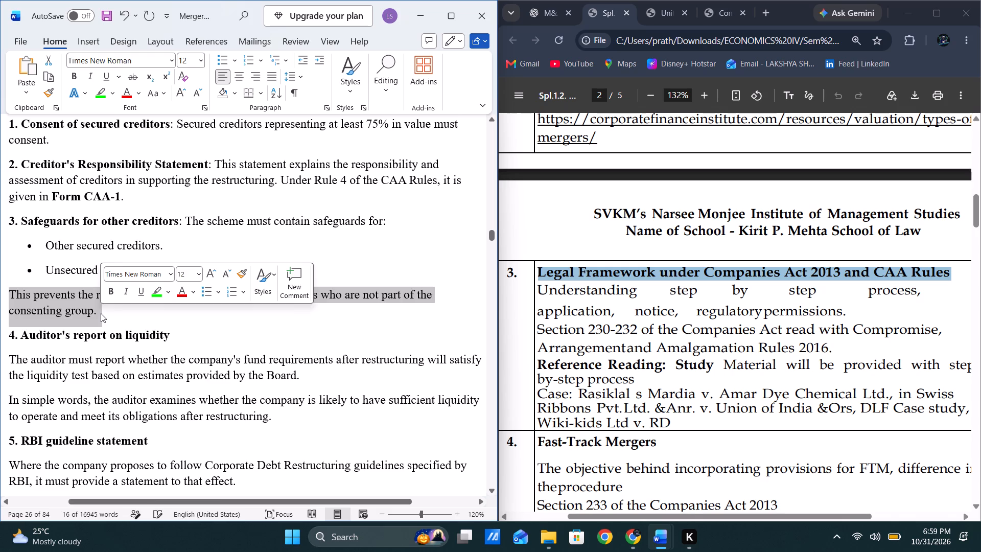
pyautogui.press('BackSpace')
# Run "The auditor must report" on after the "4. Auditor's report on liquidity" heading with a colon, and delete the "In simple words" paragraph.
pyautogui.press('Down')
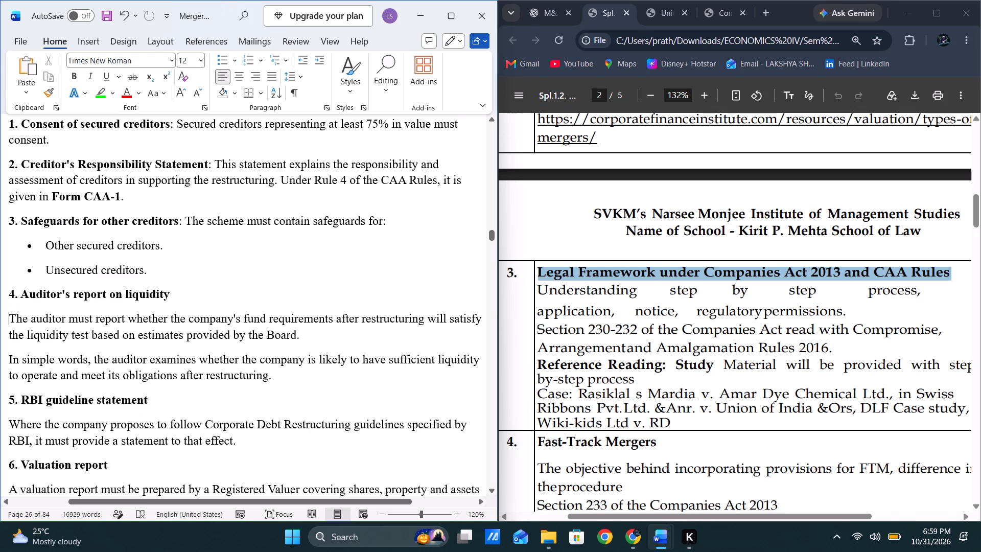
pyautogui.press('BackSpace')
pyautogui.write(':')
pyautogui.press('space')
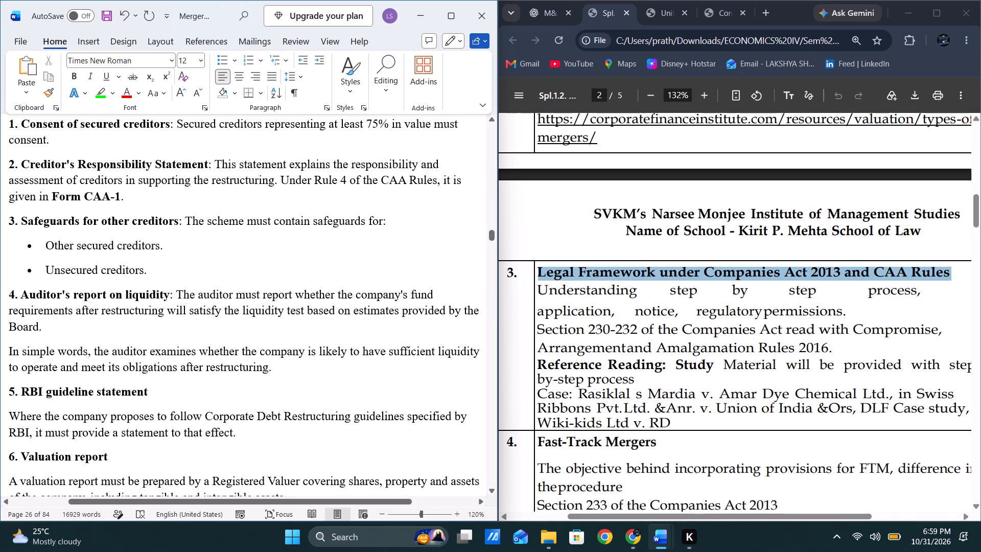
pyautogui.moveTo(294, 371); pyautogui.dragTo(2, 356)
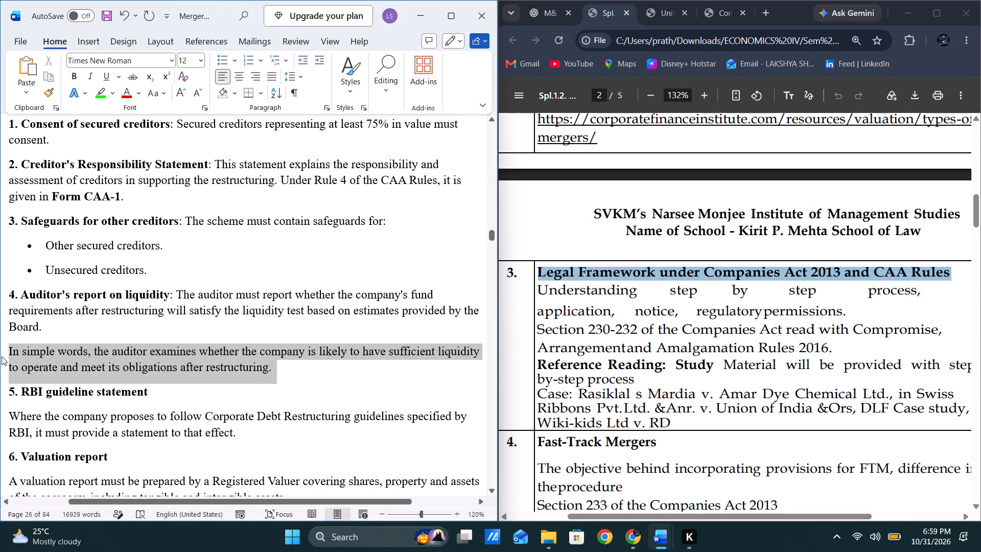
pyautogui.press('BackSpace')
# Run the explanatory paragraphs on after the "5. RBI guideline statement" and "6. Valuation report" headings, each separated by a colon.
pyautogui.press('Down')
pyautogui.press('BackSpace')
pyautogui.write(':')
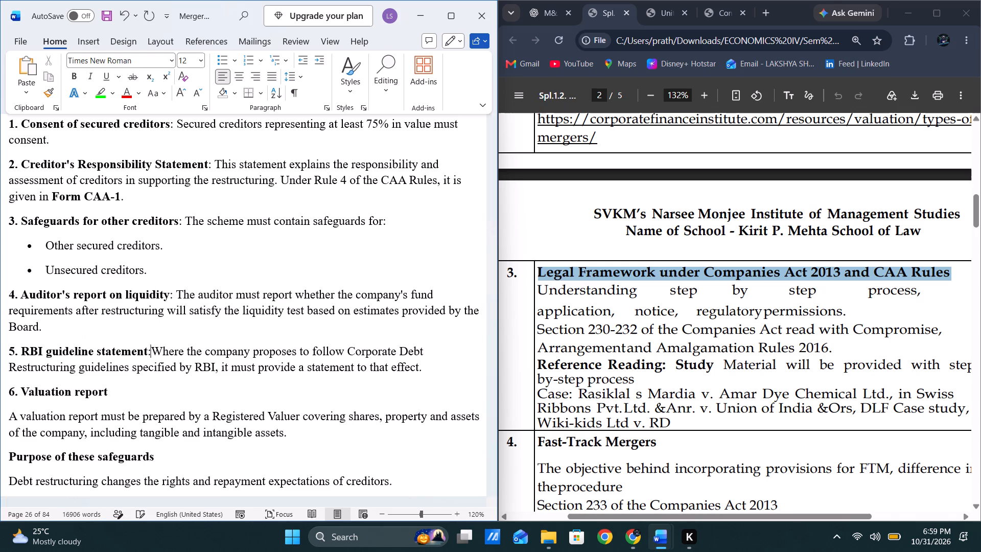
pyautogui.press('space')
pyautogui.scroll(-1, 2, 356)
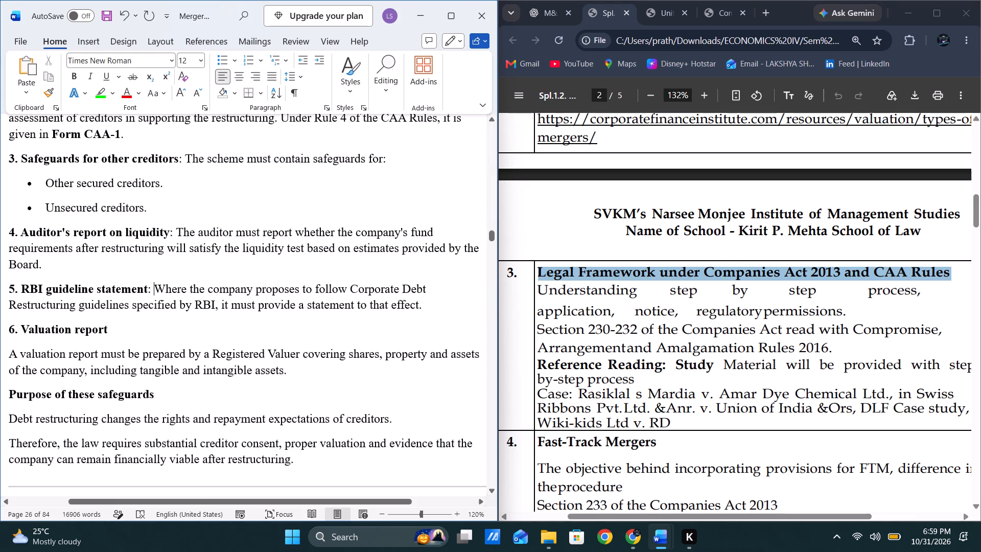
pyautogui.click(6, 354)
pyautogui.press('BackSpace')
pyautogui.write(':')
pyautogui.press('space')
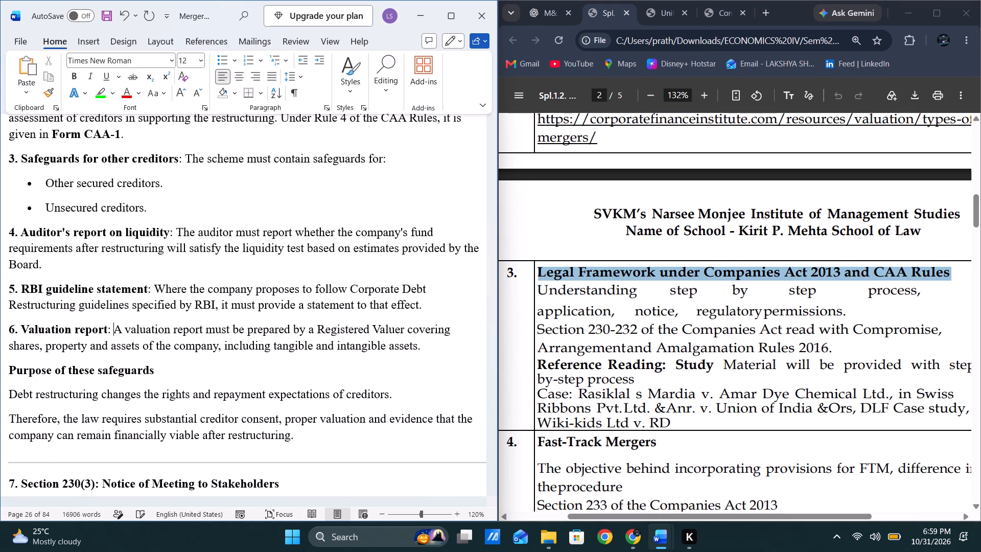
# Delete the "Purpose of these safeguards" section, the divider line and the number 7 before the "Section 230(3): Notice of Meeting to Stakeholders" heading.
pyautogui.moveTo(10, 374); pyautogui.dragTo(32, 481)
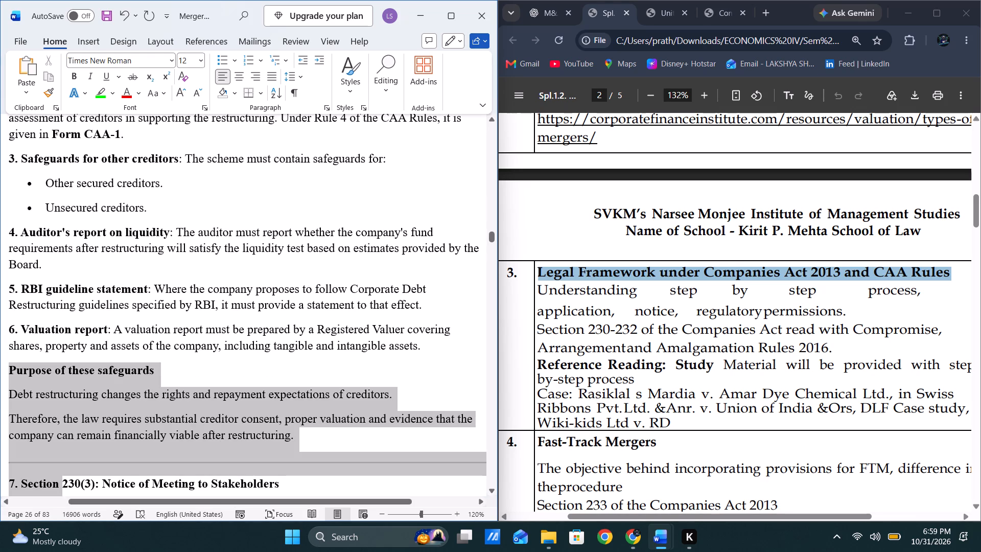
pyautogui.moveTo(32, 481); pyautogui.dragTo(20, 489)
pyautogui.press('BackSpace')
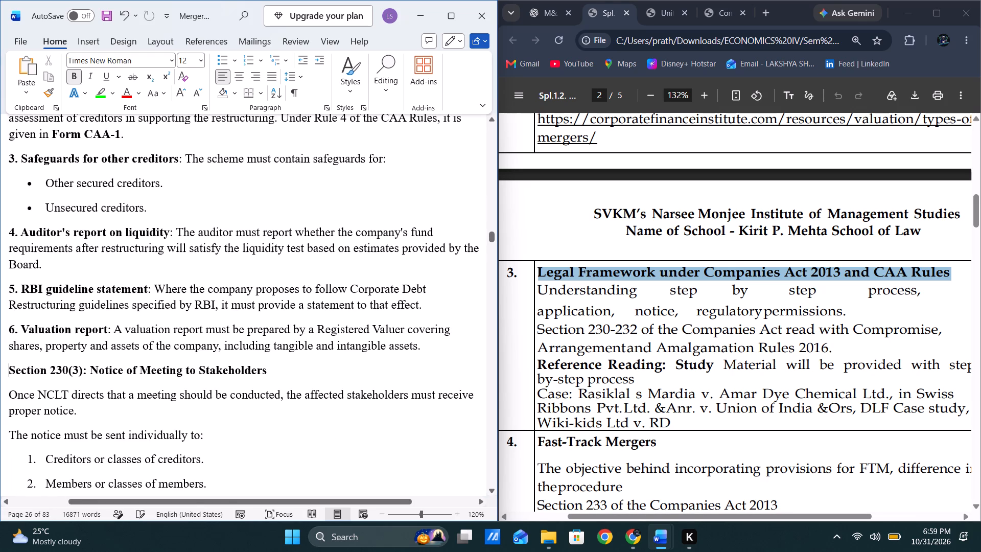
# Run the "Once NCLT directs" sentence on after the "Section 230(3): Notice of Meeting to Stakeholders" heading, separated by a colon.
pyautogui.scroll(-1, 137, 436)
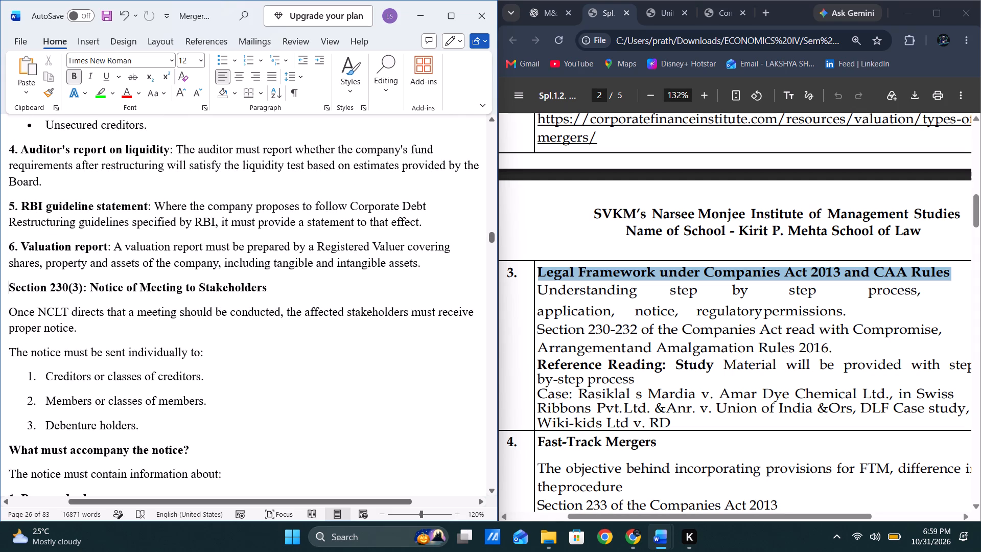
pyautogui.click(12, 315)
pyautogui.press('BackSpace')
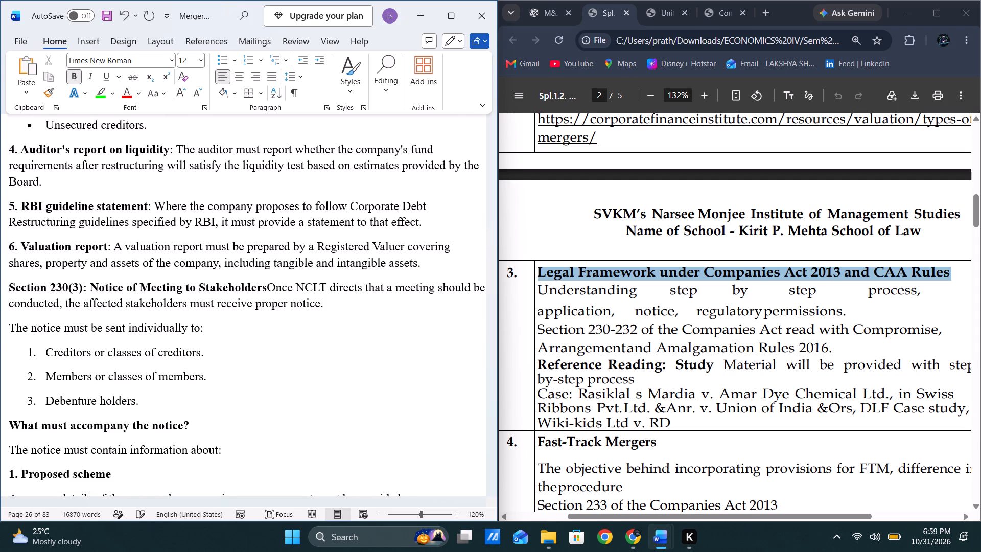
pyautogui.write(':')
pyautogui.press('space')
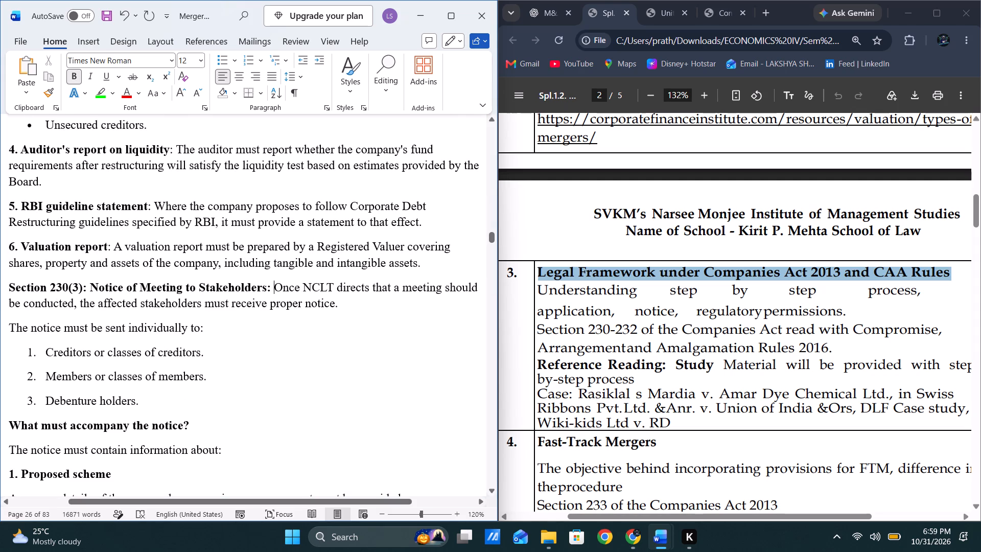
# Run "The notice must be sent individually to:" on after the "Once NCLT directs" sentence in the Section 230(3) paragraph, separated by a space.
pyautogui.scroll(-2, 172, 334)
pyautogui.scroll(-1, 124, 347)
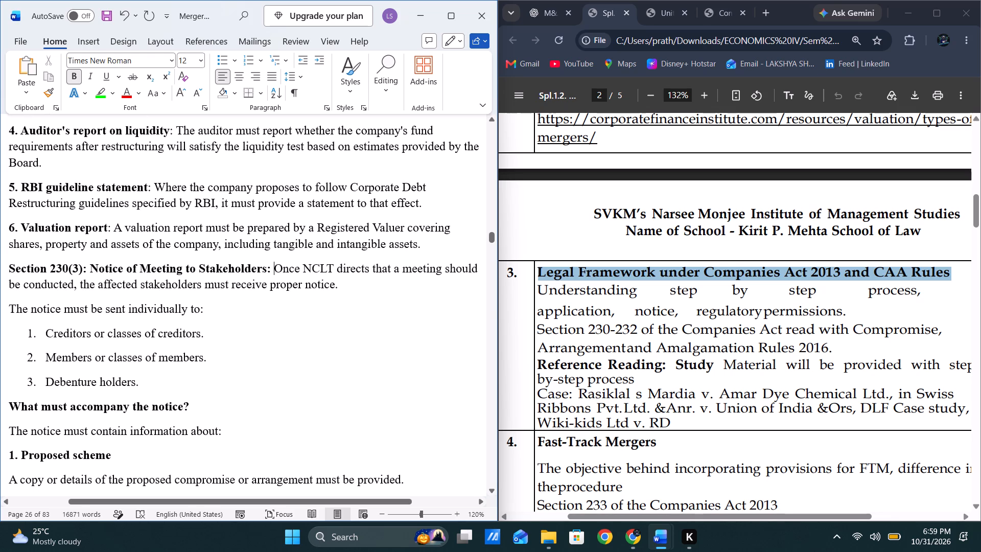
pyautogui.scroll(-2, 124, 347)
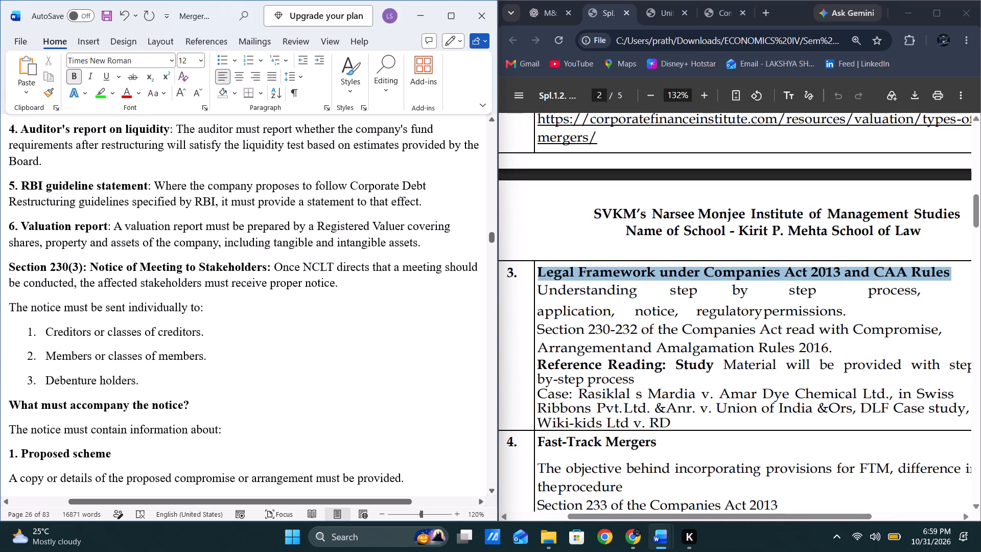
pyautogui.scroll(-5, 124, 347)
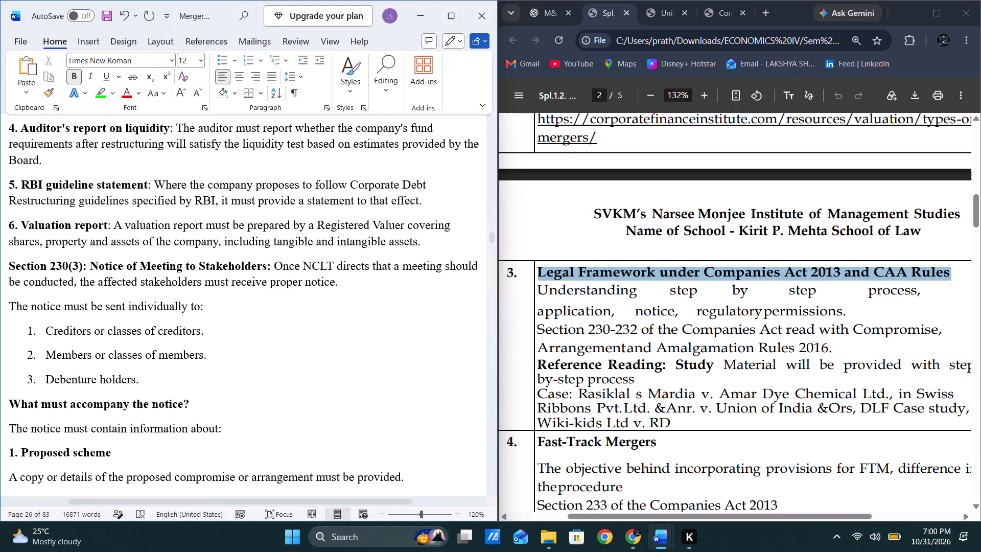
pyautogui.scroll(-2, 124, 347)
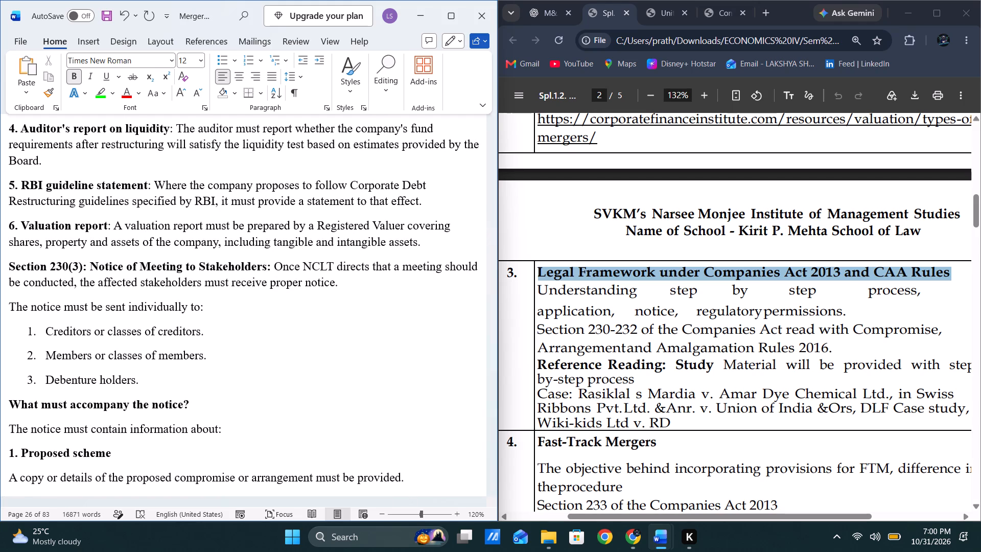
pyautogui.scroll(-2, 124, 347)
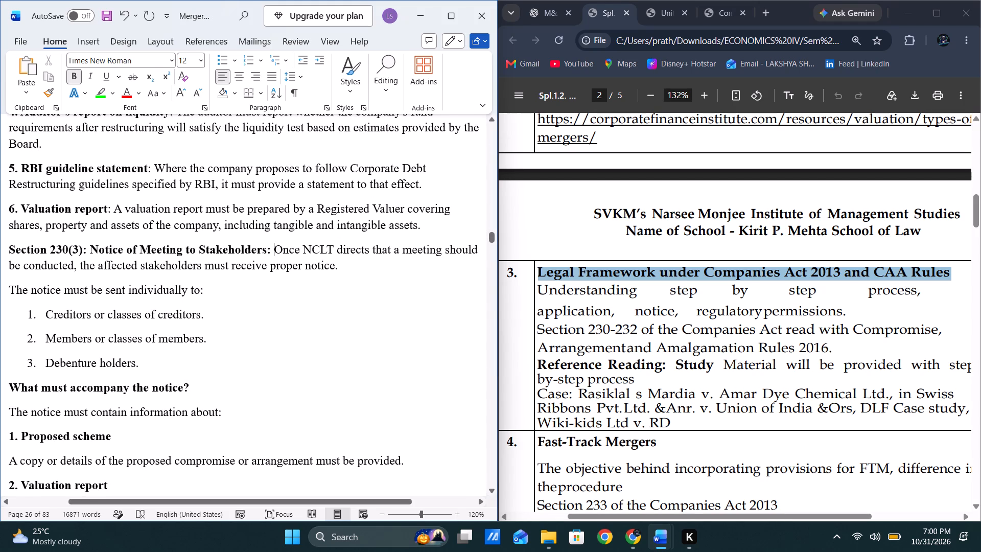
pyautogui.scroll(-1, 135, 295)
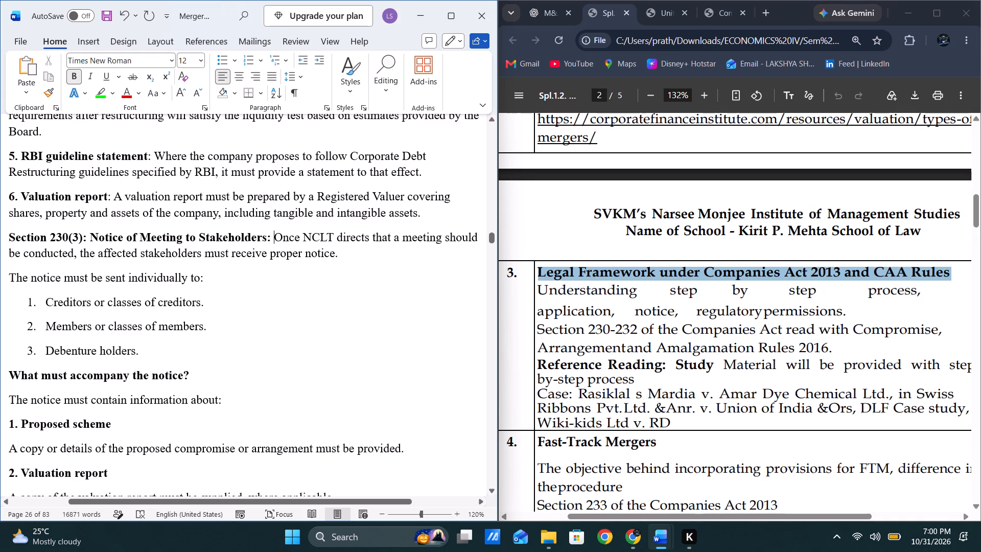
pyautogui.click(9, 280)
pyautogui.press('BackSpace')
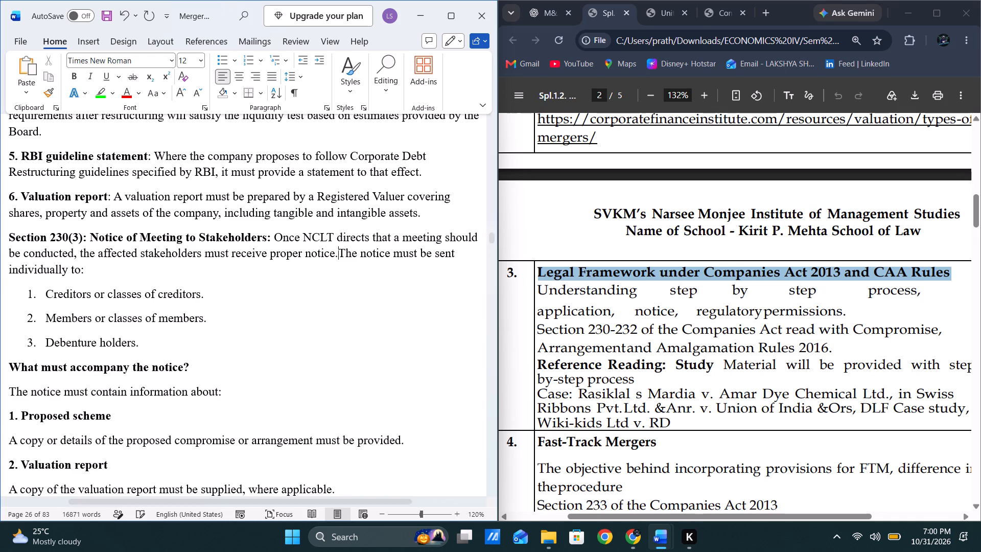
pyautogui.press('space')
# Remove the bold from the words "Proposed scheme", "Valuation report" and "Effect on creditors" in notice items 1 to 3.
pyautogui.scroll(-1, 71, 302)
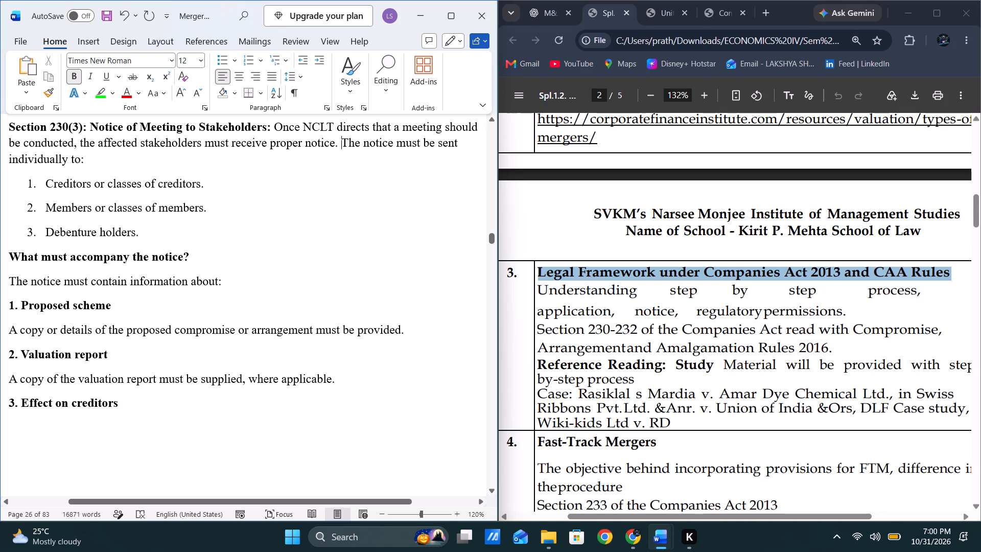
pyautogui.moveTo(123, 305); pyautogui.dragTo(37, 311)
pyautogui.click(45, 294)
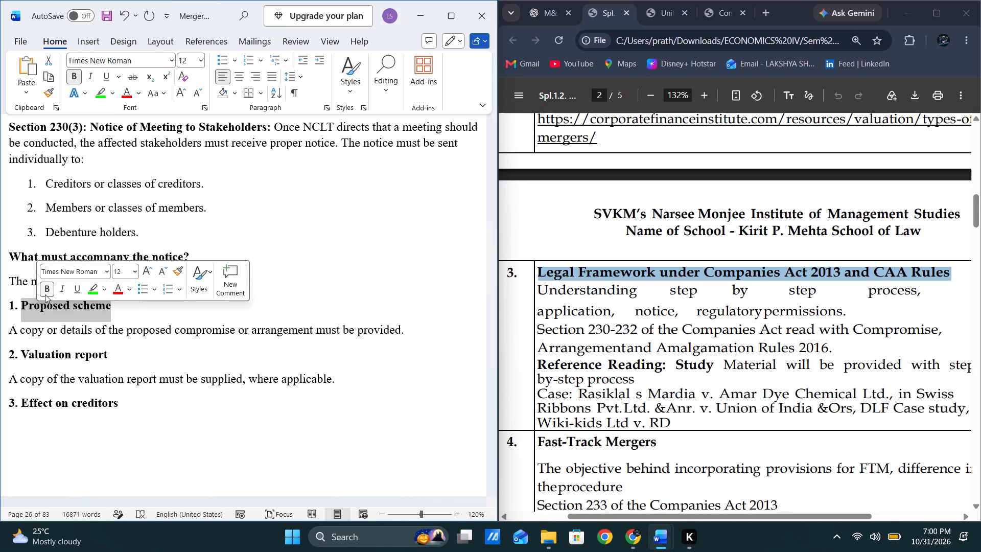
pyautogui.moveTo(119, 354); pyautogui.dragTo(36, 356)
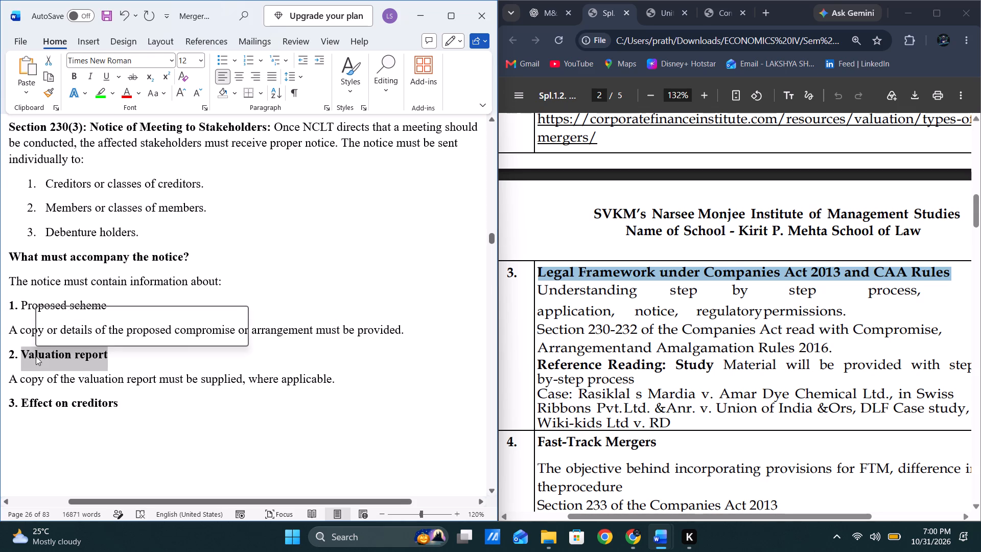
pyautogui.click(43, 331)
pyautogui.moveTo(131, 407); pyautogui.dragTo(32, 406)
pyautogui.click(42, 385)
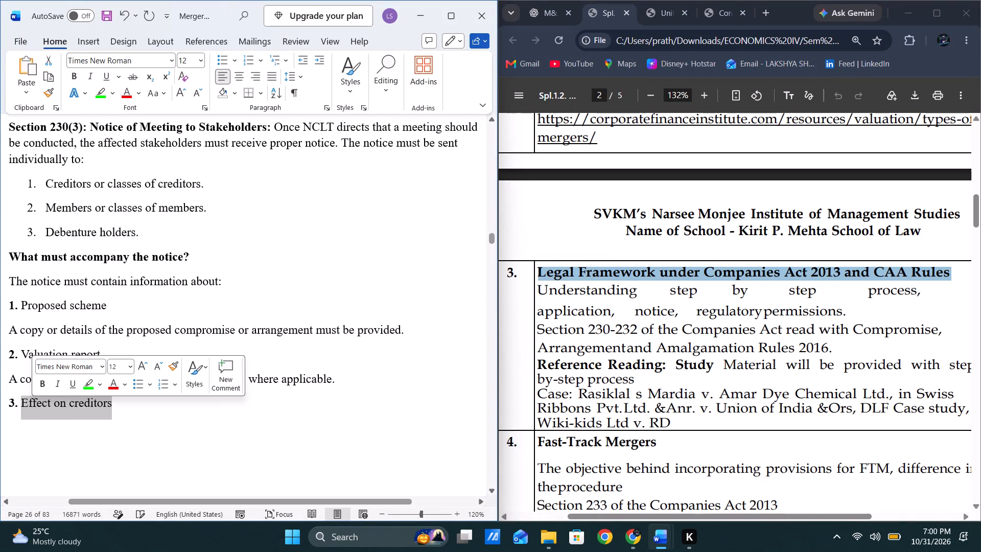
# Delete the explanatory paragraphs under items 1 to 3 of the "What must accompany the notice?" section.
pyautogui.moveTo(424, 333); pyautogui.dragTo(13, 337)
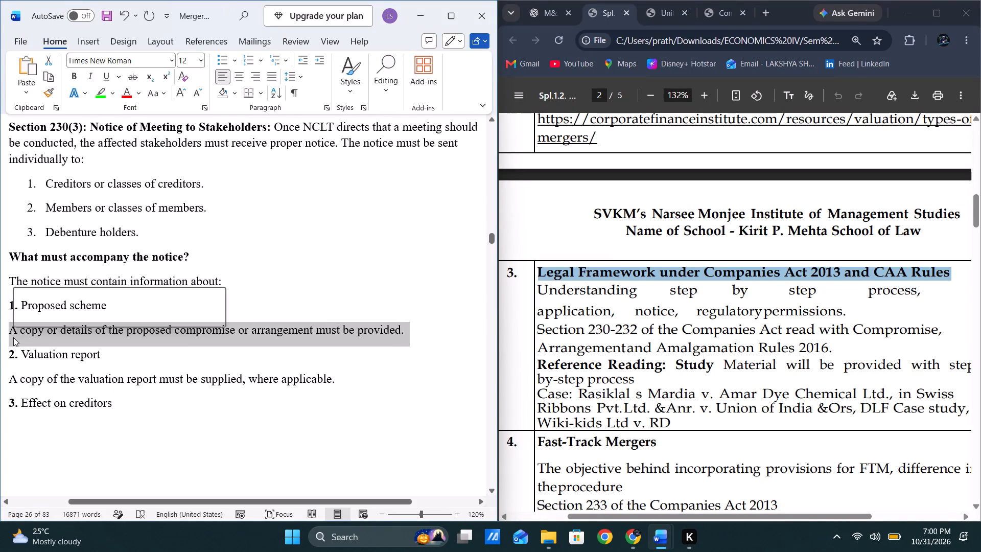
pyautogui.press('BackSpace')
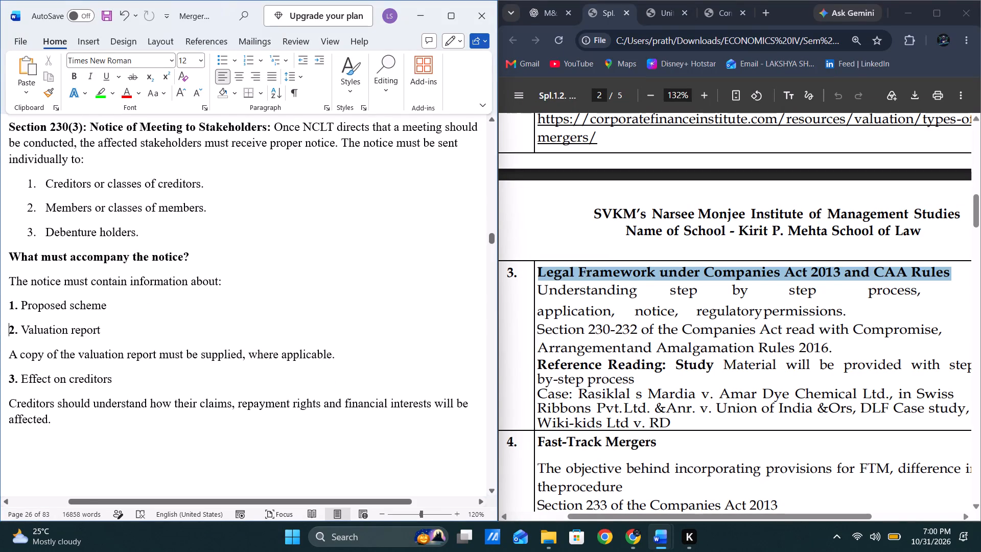
pyautogui.moveTo(347, 353); pyautogui.dragTo(17, 356)
pyautogui.press('BackSpace')
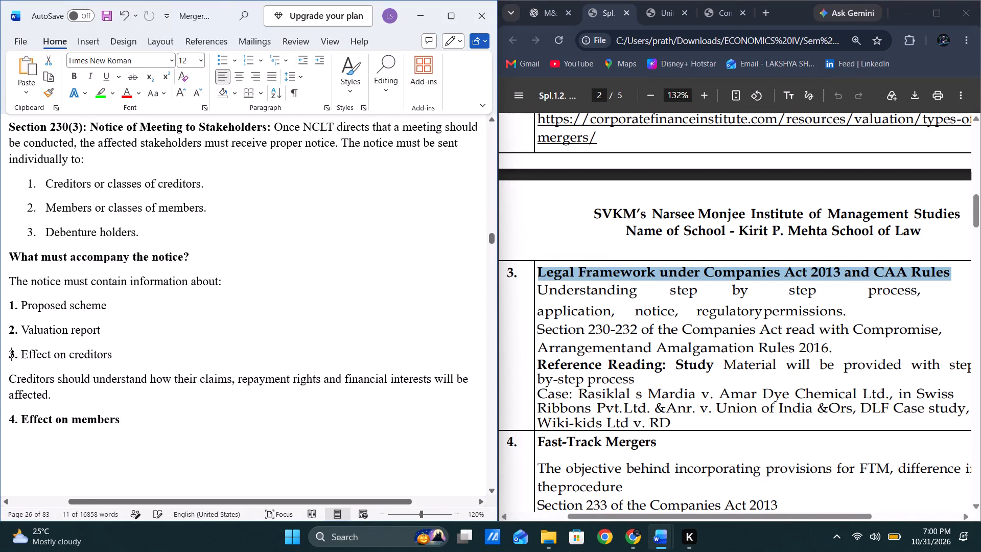
pyautogui.moveTo(56, 402); pyautogui.dragTo(12, 385)
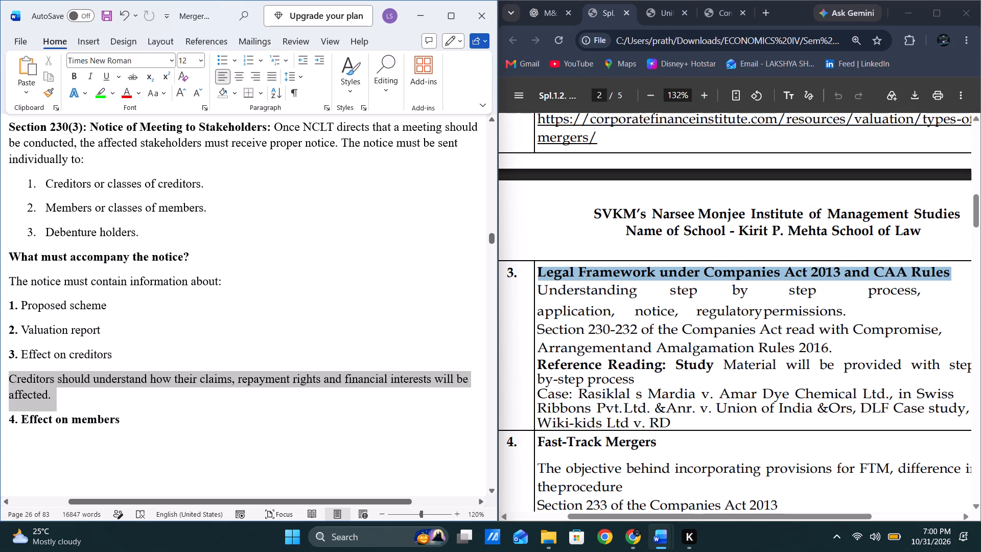
pyautogui.moveTo(12, 385); pyautogui.dragTo(12, 383)
pyautogui.press('BackSpace')
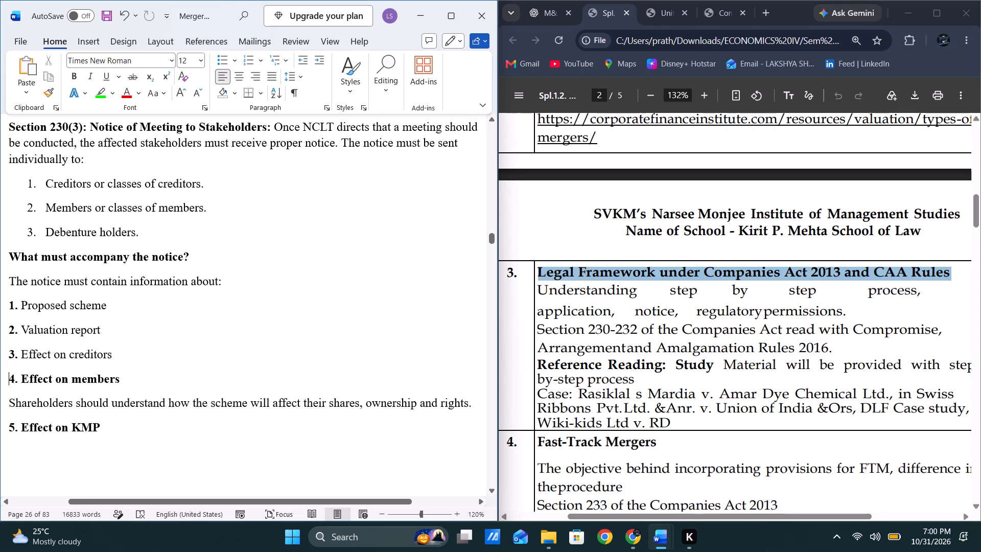
# Remove the bold from the words "Effect on members" in item 4 and delete the "Shareholders should understand" paragraph below it.
pyautogui.moveTo(137, 381); pyautogui.dragTo(30, 384)
pyautogui.click(38, 366)
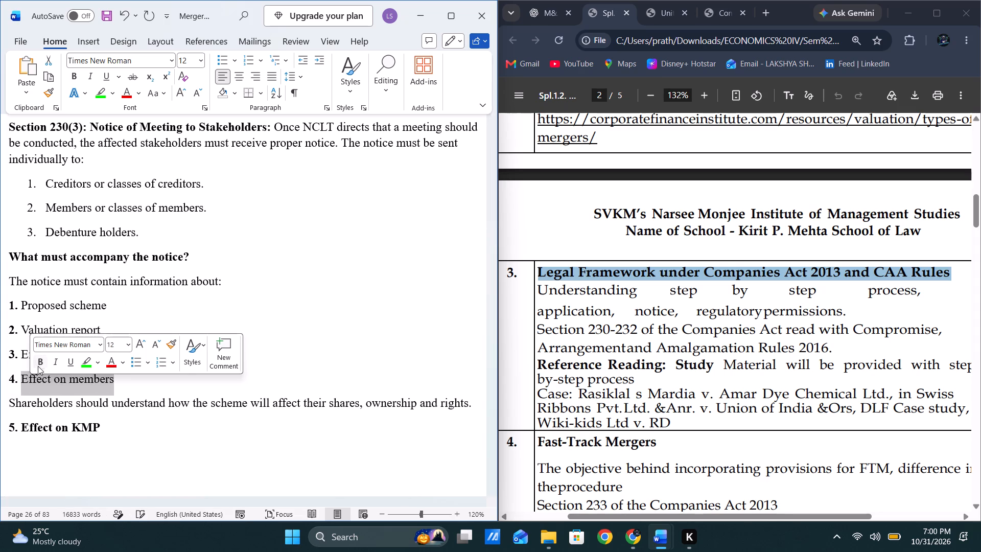
pyautogui.moveTo(478, 405); pyautogui.dragTo(113, 426)
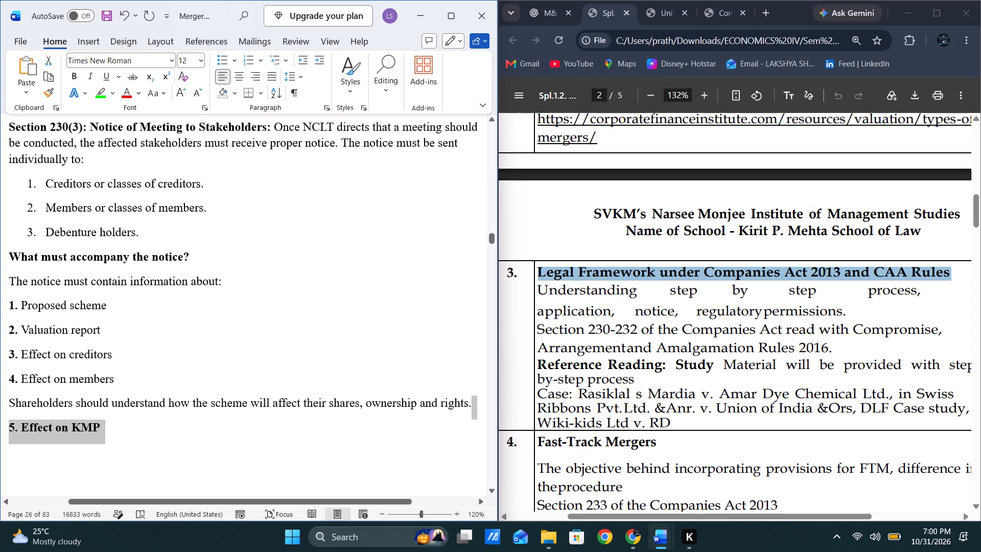
pyautogui.moveTo(113, 426); pyautogui.dragTo(17, 402)
pyautogui.press('BackSpace')
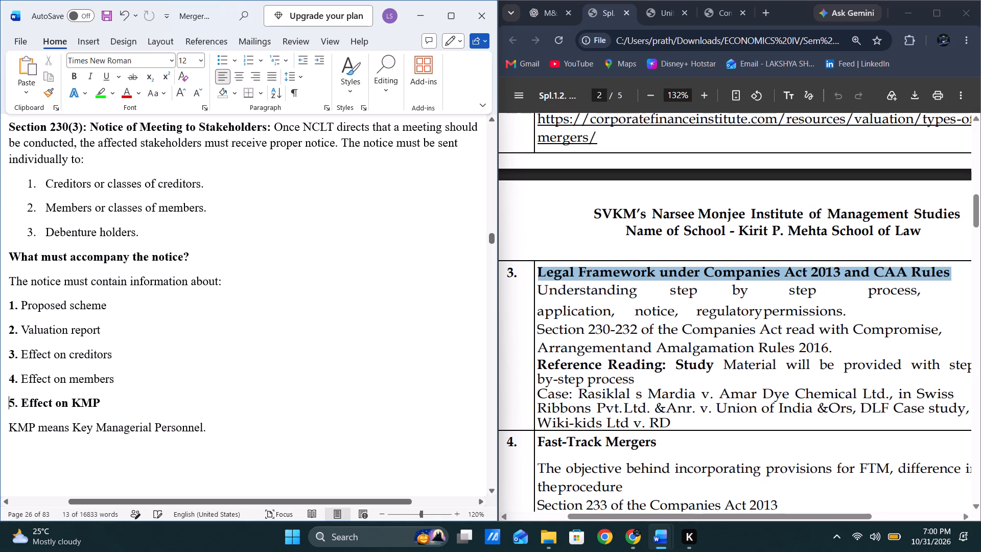
# Delete the explanatory paragraphs under "5. Effect on KMP" and "6. Effect on promoters and non-promoter members".
pyautogui.moveTo(229, 429); pyautogui.dragTo(0, 443)
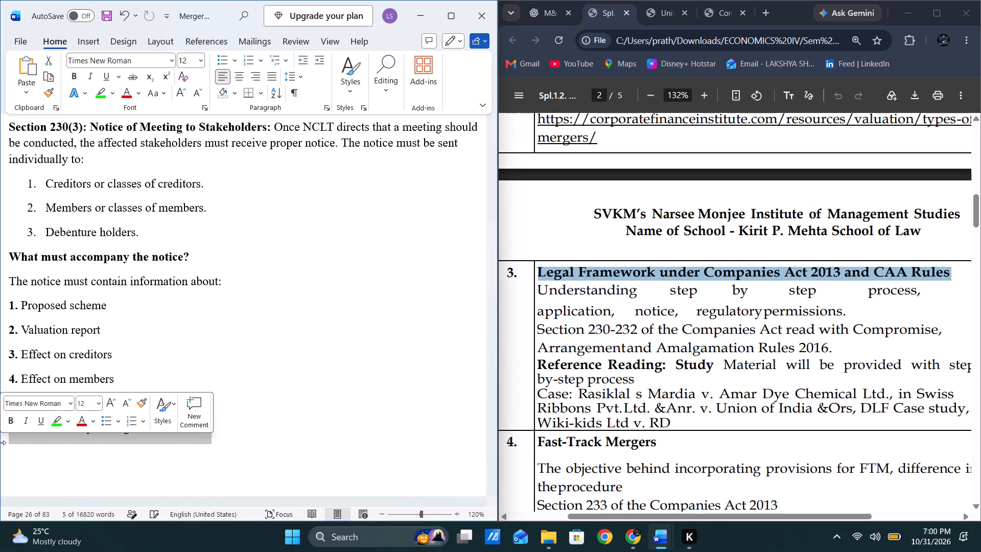
pyautogui.press('BackSpace')
pyautogui.scroll(-1, 324, 433)
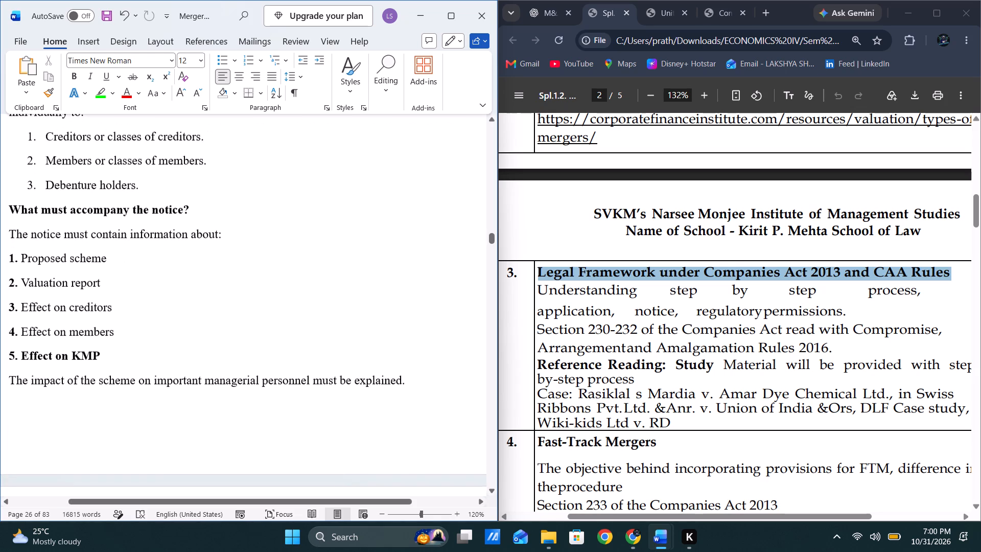
pyautogui.scroll(-1, 372, 391)
pyautogui.scroll(-1, 425, 313)
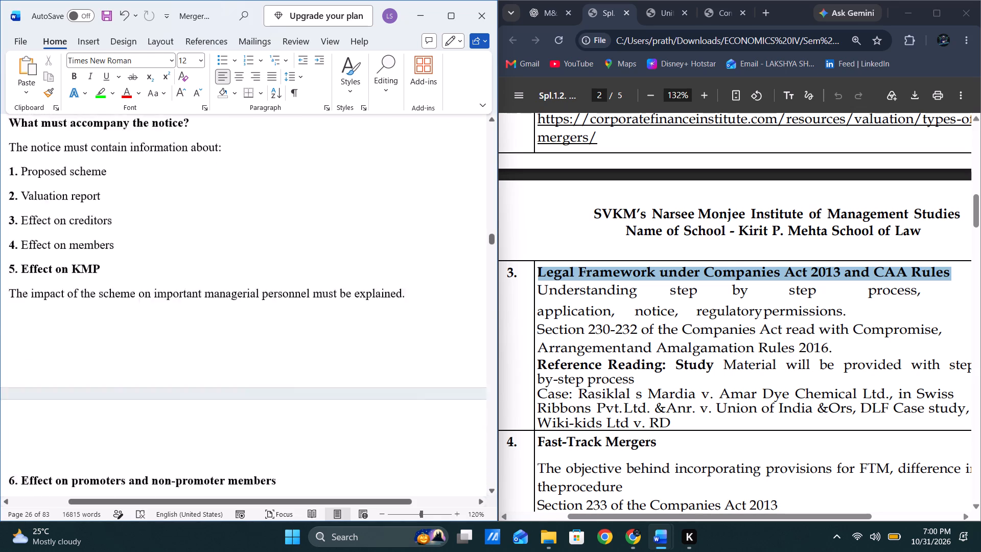
pyautogui.scroll(-1, 425, 313)
pyautogui.moveTo(423, 205); pyautogui.dragTo(25, 219)
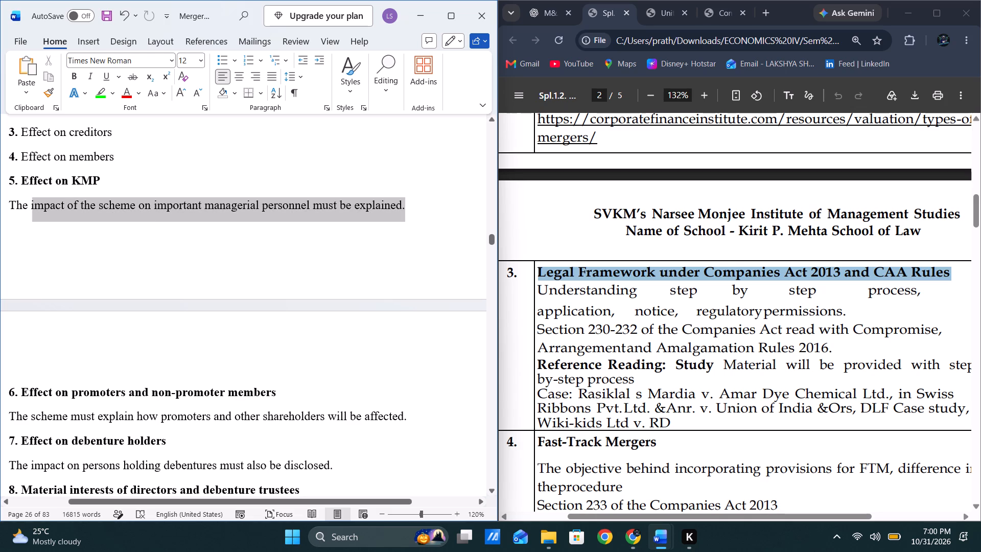
pyautogui.moveTo(25, 219); pyautogui.dragTo(14, 216)
pyautogui.press('BackSpace')
pyautogui.scroll(1, 14, 216)
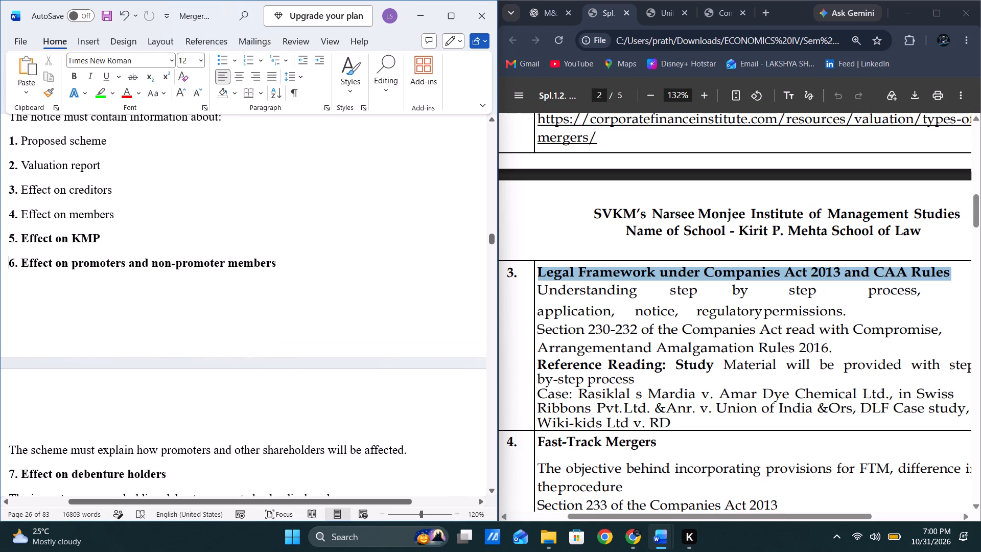
pyautogui.scroll(-1, 84, 337)
pyautogui.moveTo(420, 348); pyautogui.dragTo(16, 335)
pyautogui.press('BackSpace')
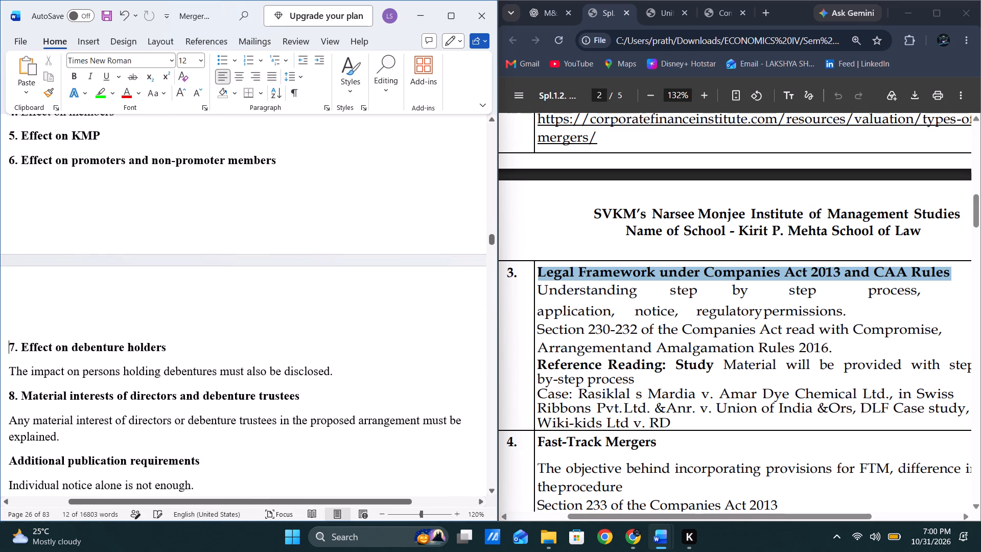
# Remove the bold from the words "Effect on KMP" and "Effect on promoters and non-promoter members" in items 5 and 6.
pyautogui.scroll(1, 92, 268)
pyautogui.moveTo(111, 330); pyautogui.dragTo(75, 345)
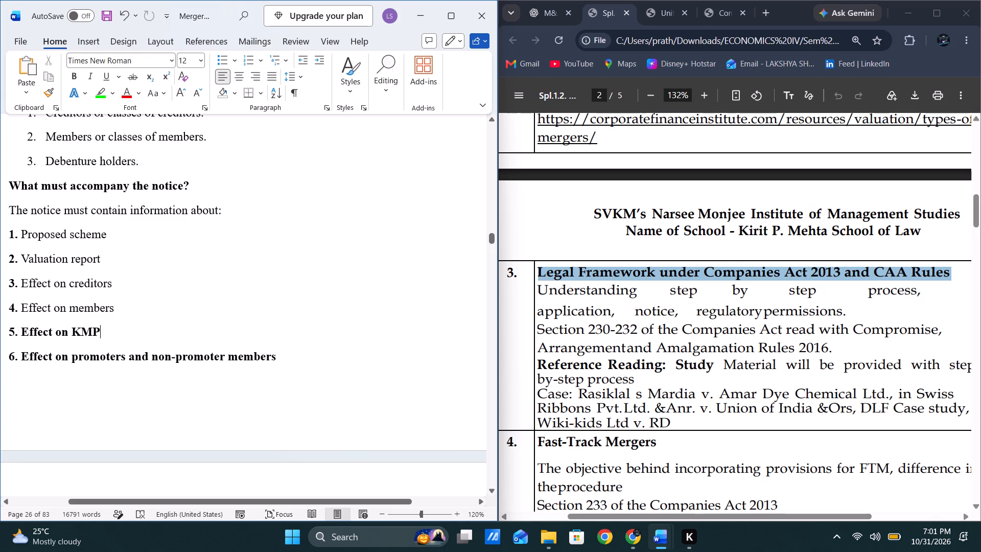
pyautogui.moveTo(75, 345); pyautogui.dragTo(35, 338)
pyautogui.click(43, 320)
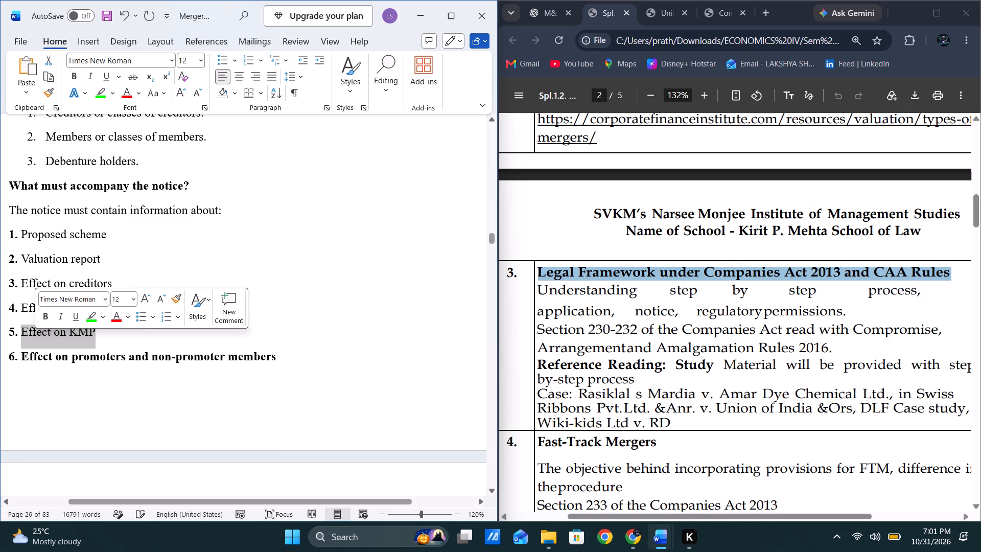
pyautogui.moveTo(289, 355); pyautogui.dragTo(40, 364)
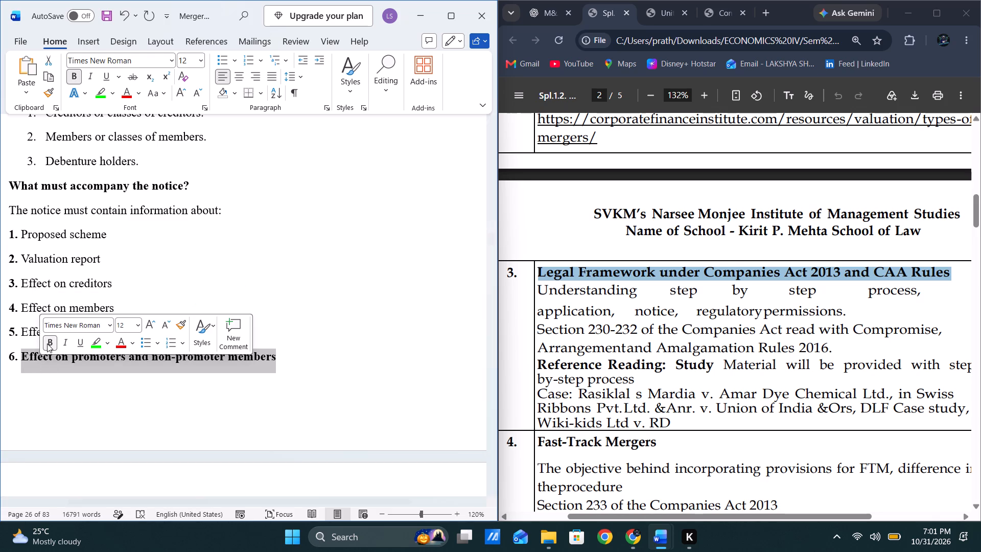
pyautogui.click(47, 343)
# Remove the bold from the words "Effect on debenture holders" in item 7 and delete the explanatory paragraph below it.
pyautogui.scroll(-1, 82, 378)
pyautogui.click(163, 440)
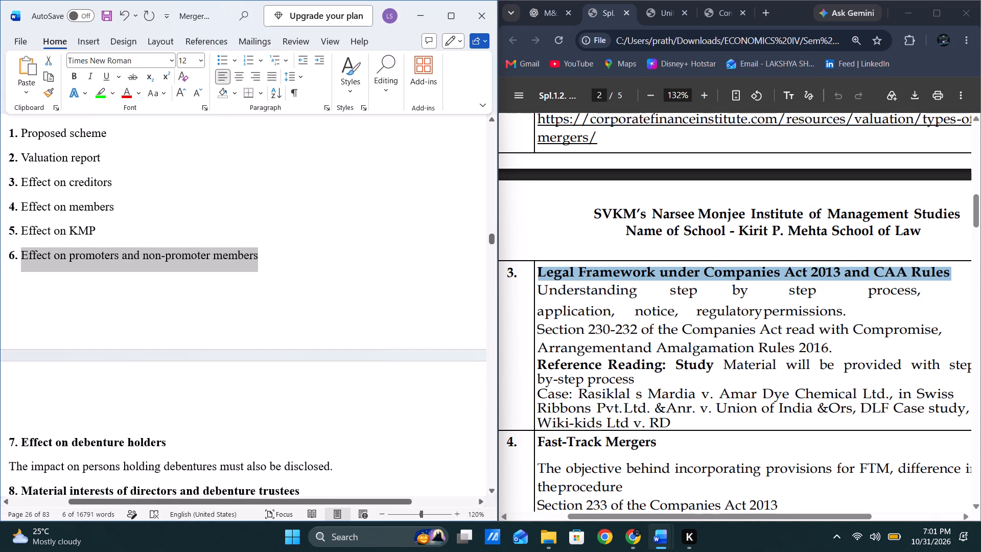
pyautogui.click(167, 440)
pyautogui.moveTo(167, 440); pyautogui.dragTo(137, 440)
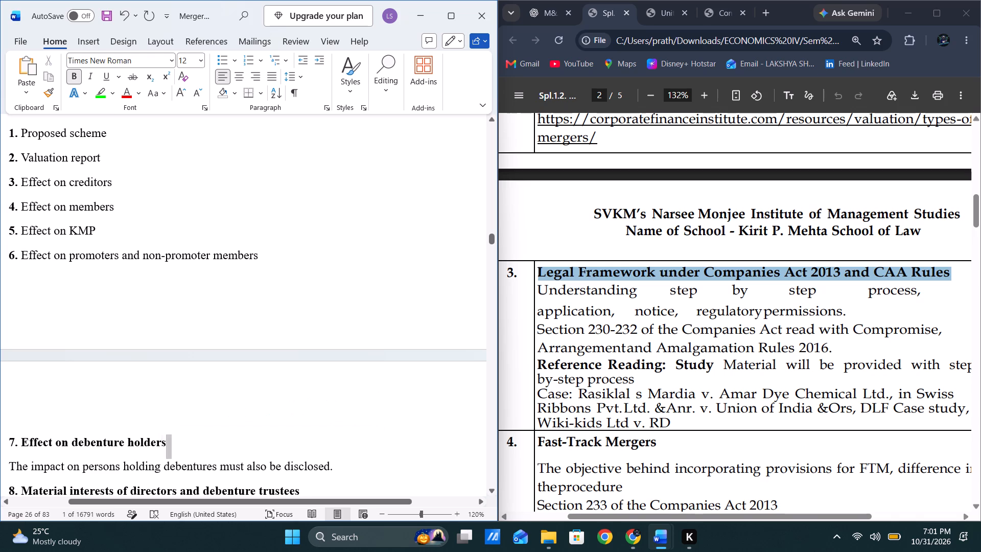
pyautogui.moveTo(137, 440); pyautogui.dragTo(37, 445)
pyautogui.click(48, 425)
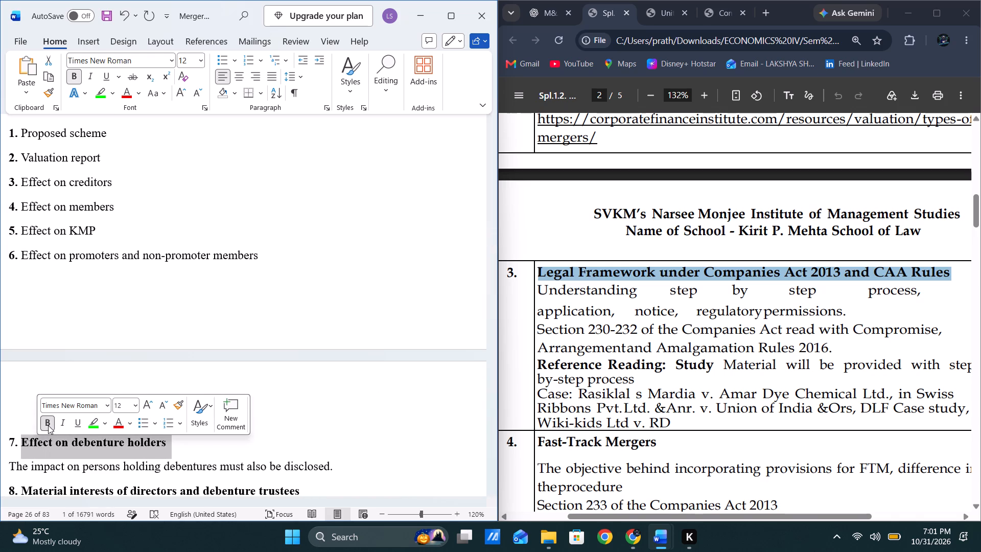
pyautogui.scroll(-1, 86, 446)
pyautogui.moveTo(344, 321); pyautogui.dragTo(8, 337)
pyautogui.press('BackSpace')
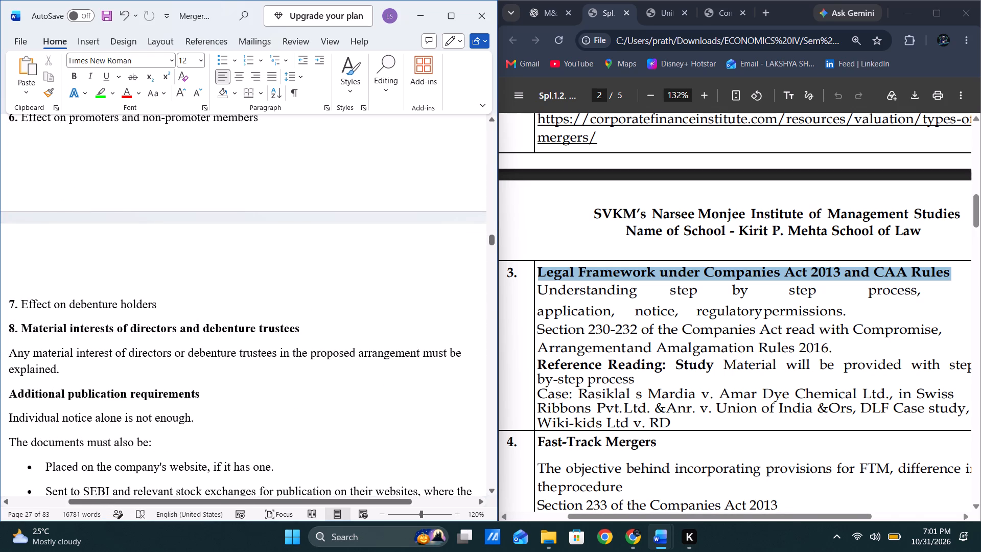
# Remove the bold from the words "Material interests of directors and debenture trustees" in item 8 and delete the explanatory paragraph below it.
pyautogui.click(69, 369)
pyautogui.moveTo(329, 330); pyautogui.dragTo(25, 328)
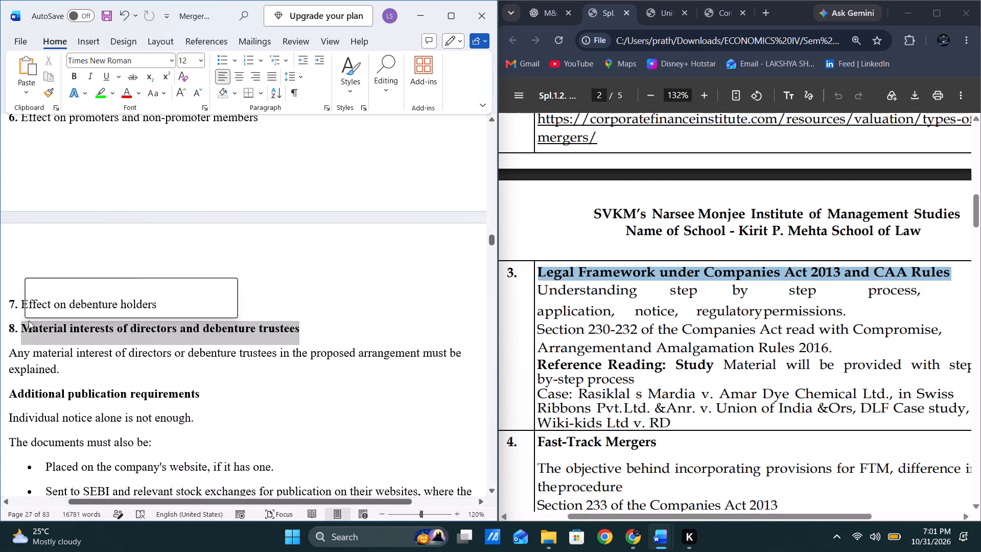
pyautogui.click(36, 309)
pyautogui.moveTo(63, 364); pyautogui.dragTo(13, 354)
pyautogui.click(20, 340)
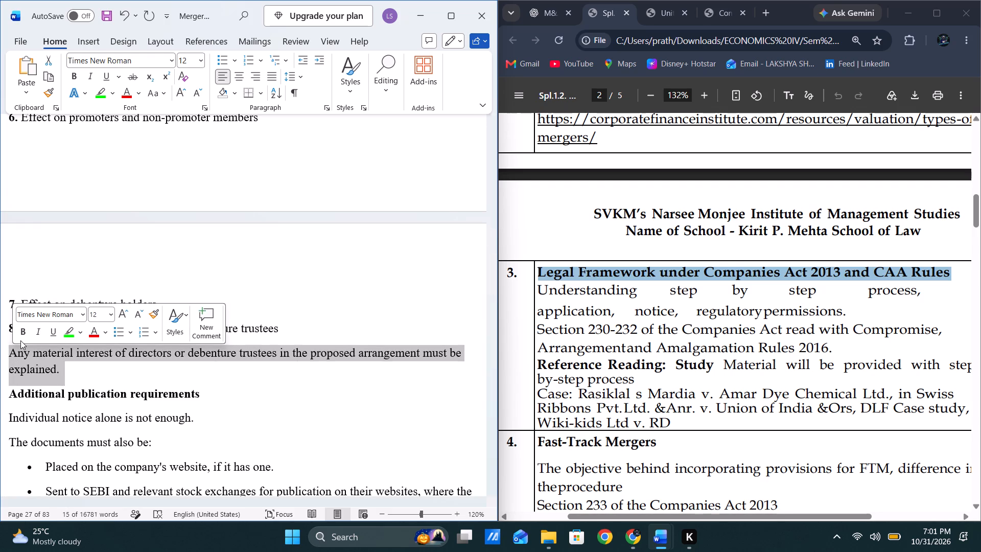
pyautogui.press('BackSpace')
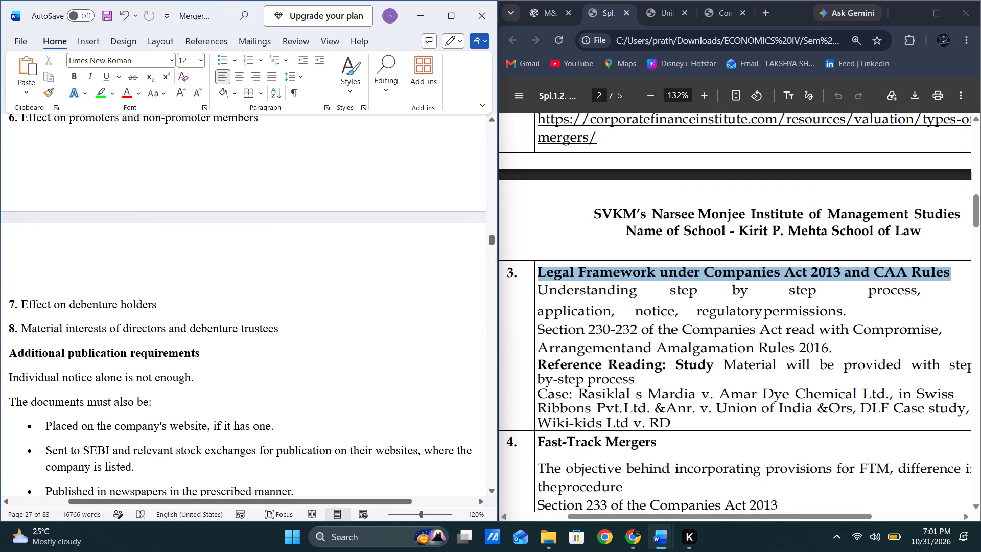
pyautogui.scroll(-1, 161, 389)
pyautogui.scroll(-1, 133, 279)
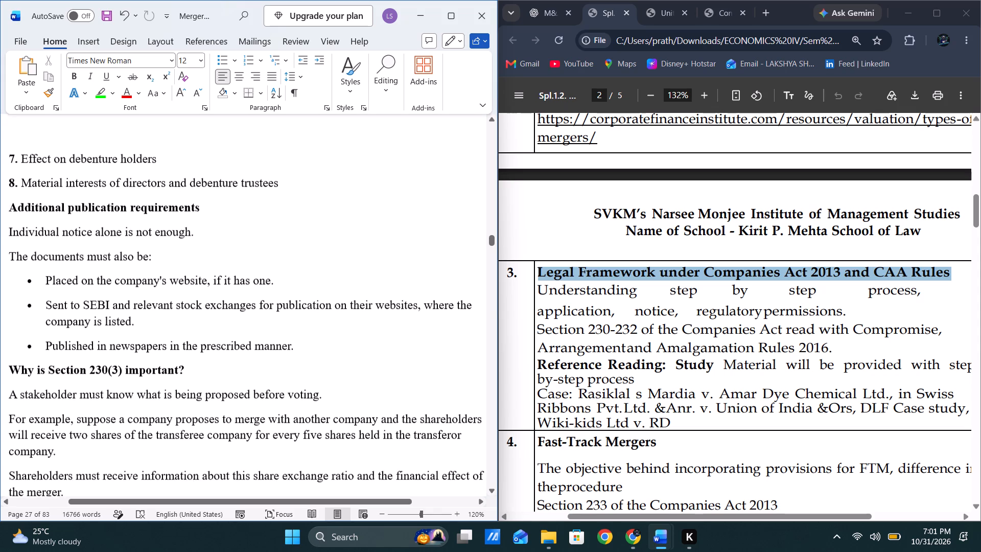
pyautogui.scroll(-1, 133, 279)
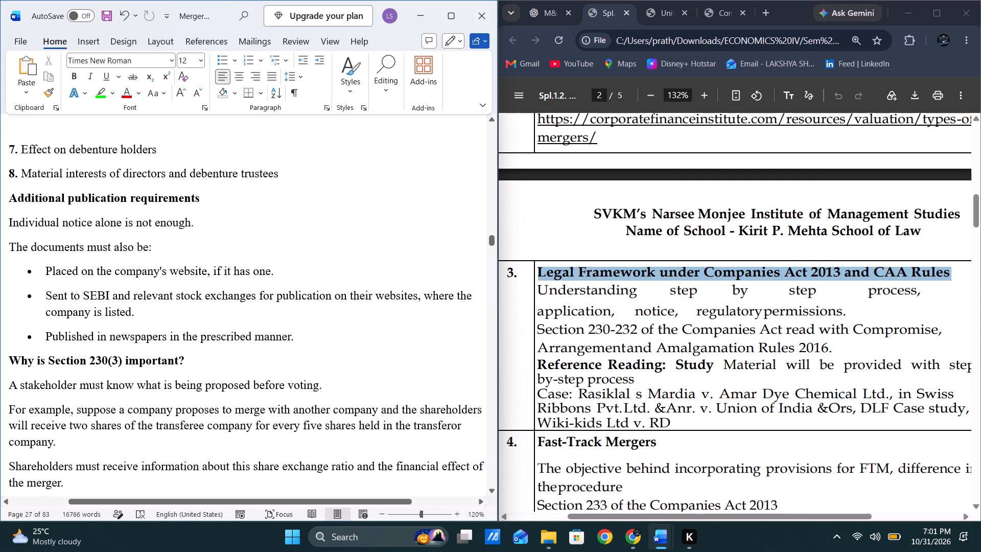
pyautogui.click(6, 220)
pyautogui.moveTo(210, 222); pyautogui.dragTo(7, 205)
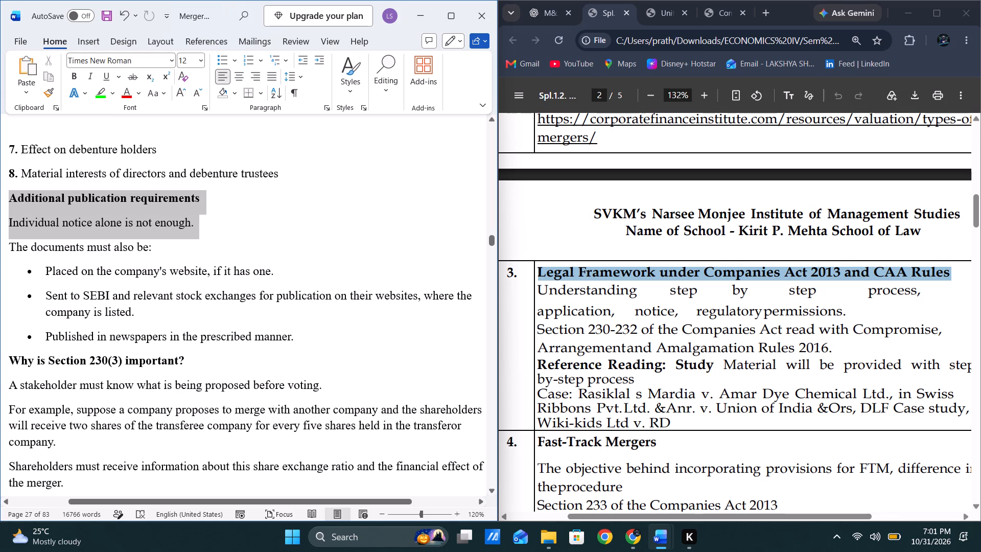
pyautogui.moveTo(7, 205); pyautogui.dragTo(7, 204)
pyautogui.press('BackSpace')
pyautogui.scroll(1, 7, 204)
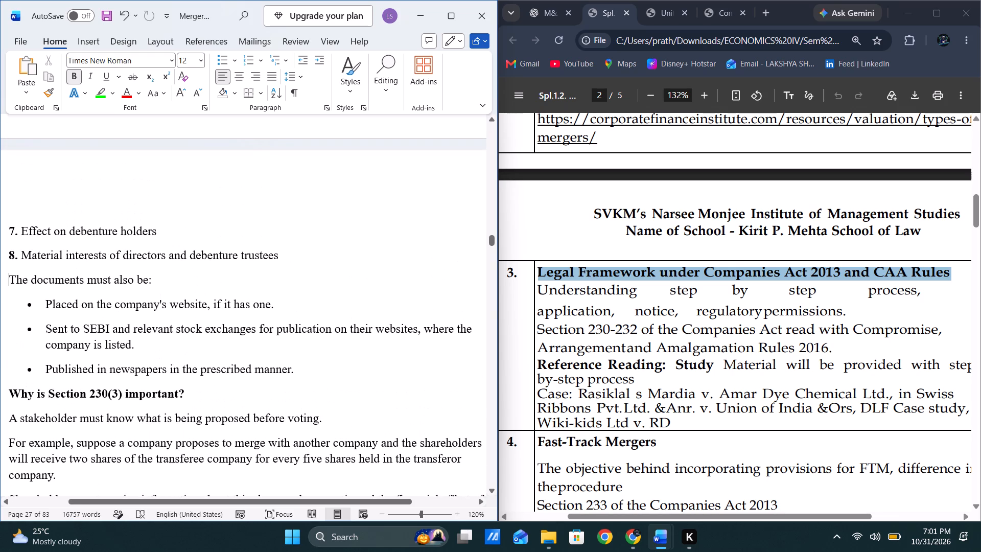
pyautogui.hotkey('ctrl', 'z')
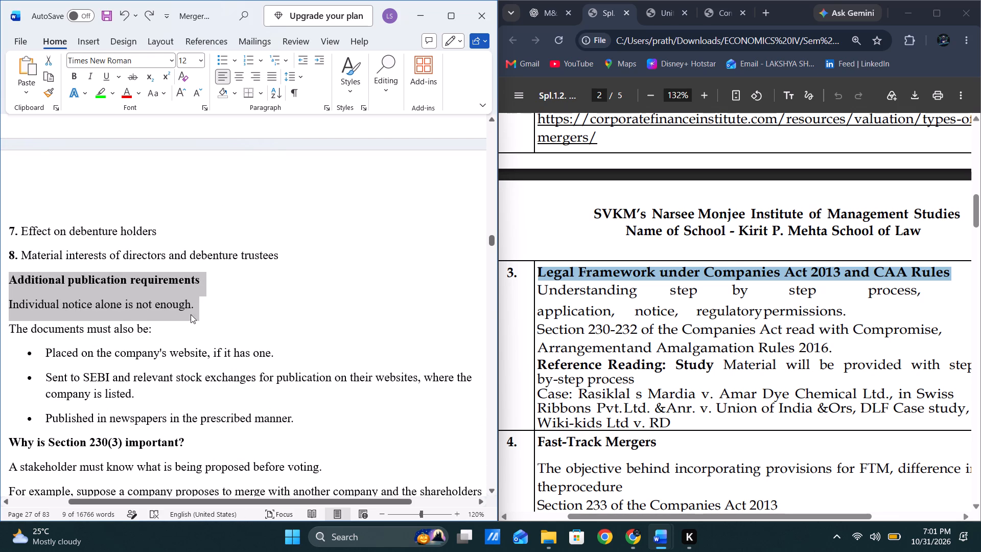
# Delete "Individual notice alone is not enough." and join "The documents must also be:" to the "Additional publication requirements" heading with a colon.
pyautogui.click(206, 311)
pyautogui.click(209, 310)
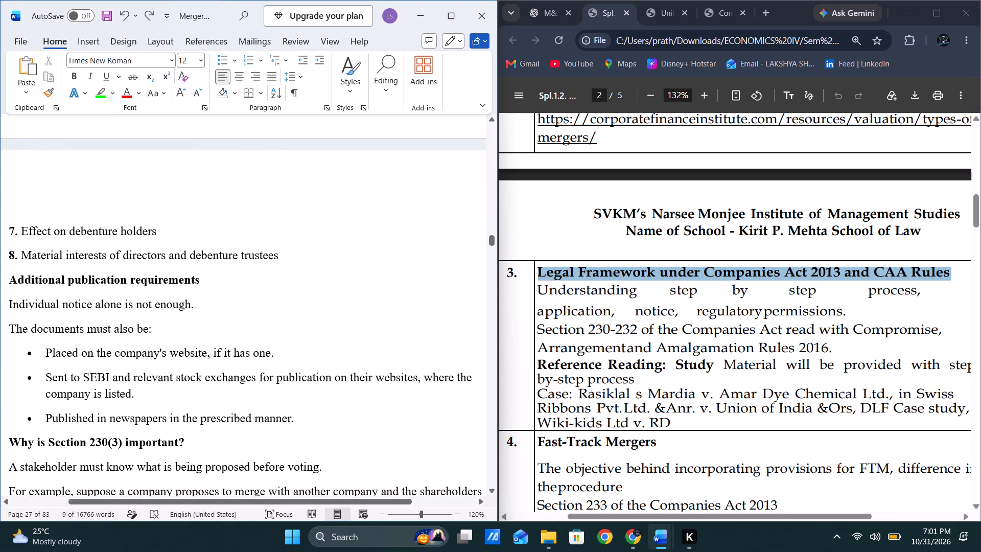
pyautogui.moveTo(209, 310); pyautogui.dragTo(12, 311)
pyautogui.press('BackSpace')
pyautogui.press('BackSpace')
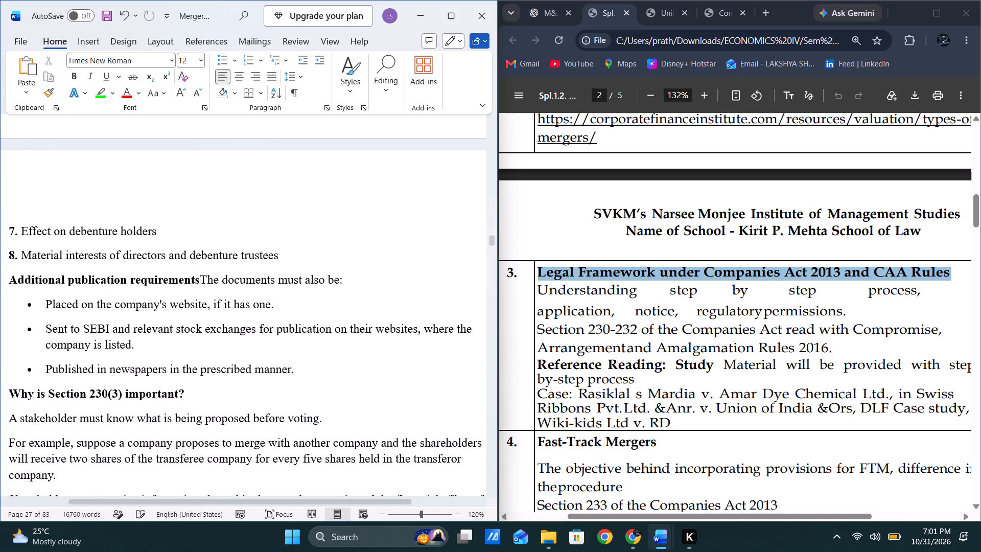
pyautogui.write(':')
pyautogui.press('space')
# Delete the whole "Why is Section 230(3) important?" passage together with the divider and the number "8." of the Section 230(4) heading.
pyautogui.scroll(-1, 28, 322)
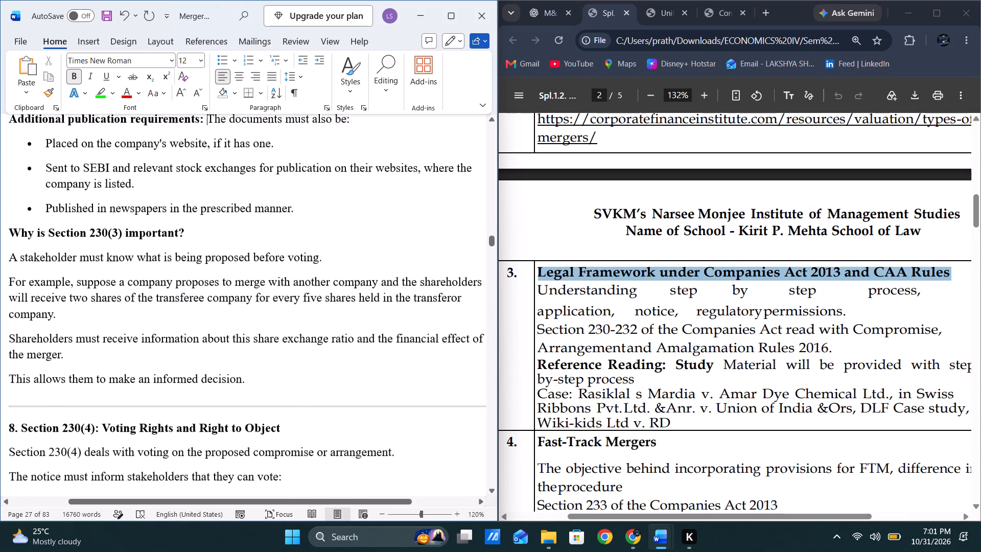
pyautogui.moveTo(17, 430); pyautogui.dragTo(13, 241)
pyautogui.press('BackSpace')
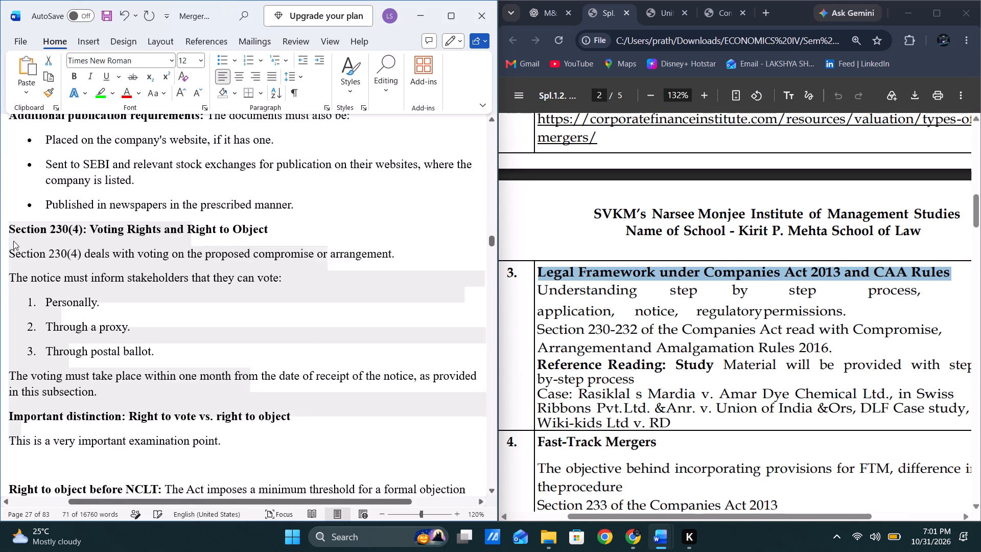
pyautogui.press('Return')
pyautogui.press('BackSpace')
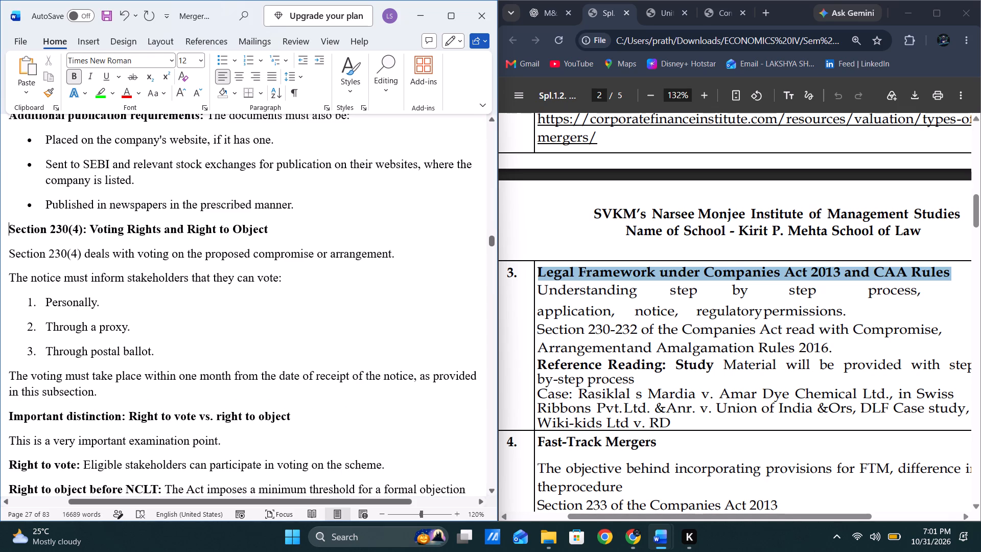
# Delete the "Section 230(4) deals with voting" sentence and join "The notice must inform stakeholders" to the Section 230(4) heading with a colon.
pyautogui.moveTo(9, 255); pyautogui.dragTo(421, 261)
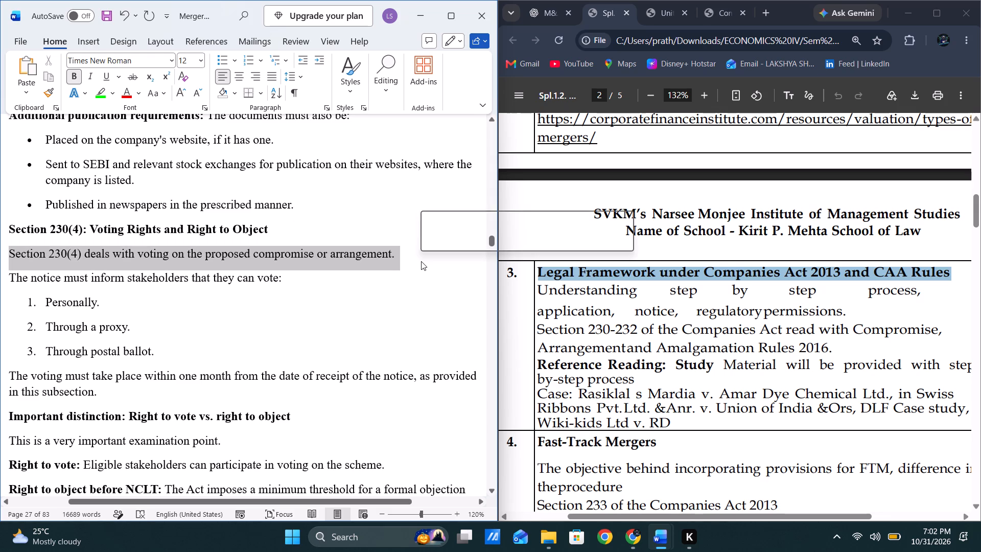
pyautogui.press('BackSpace')
pyautogui.press('BackSpace')
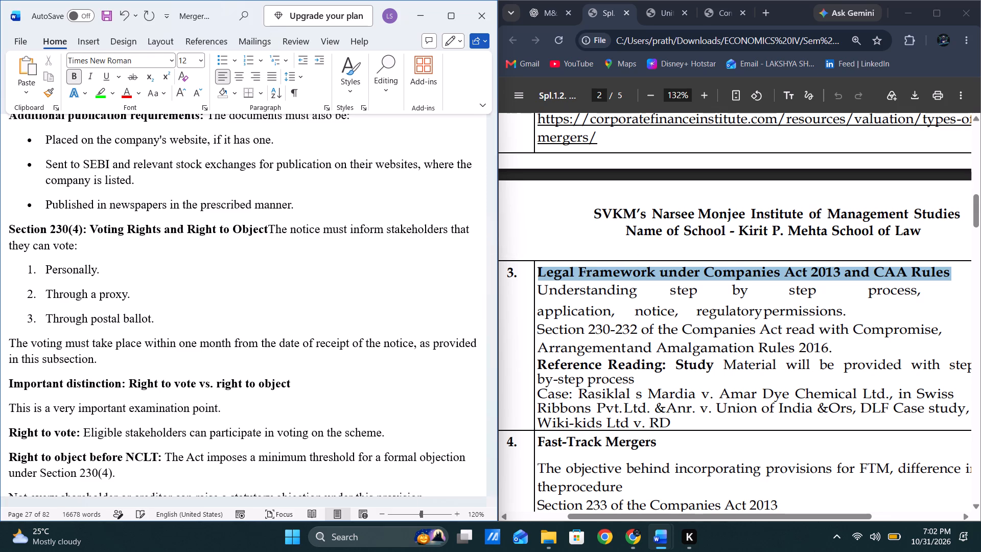
pyautogui.write(':')
pyautogui.press('space')
# Delete the heading "Important distinction: Right to vote vs. right to object" and the line "This is a very important examination point.".
pyautogui.scroll(-1, 212, 298)
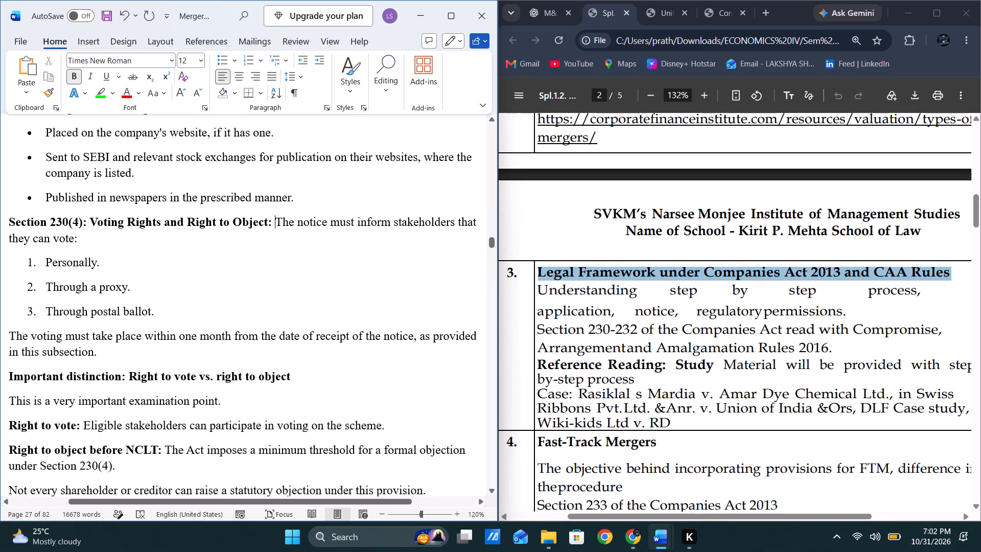
pyautogui.scroll(-1, 212, 298)
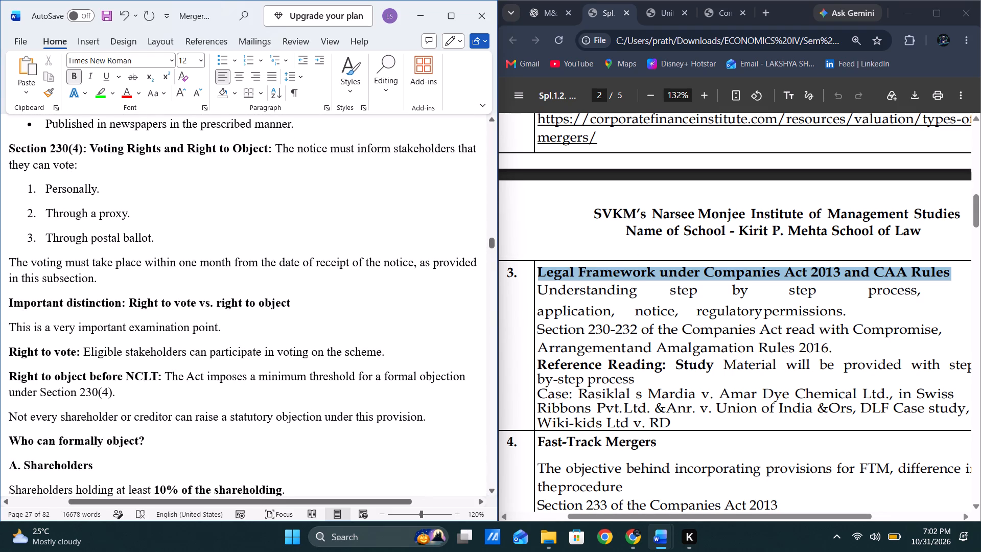
pyautogui.scroll(-1, 166, 303)
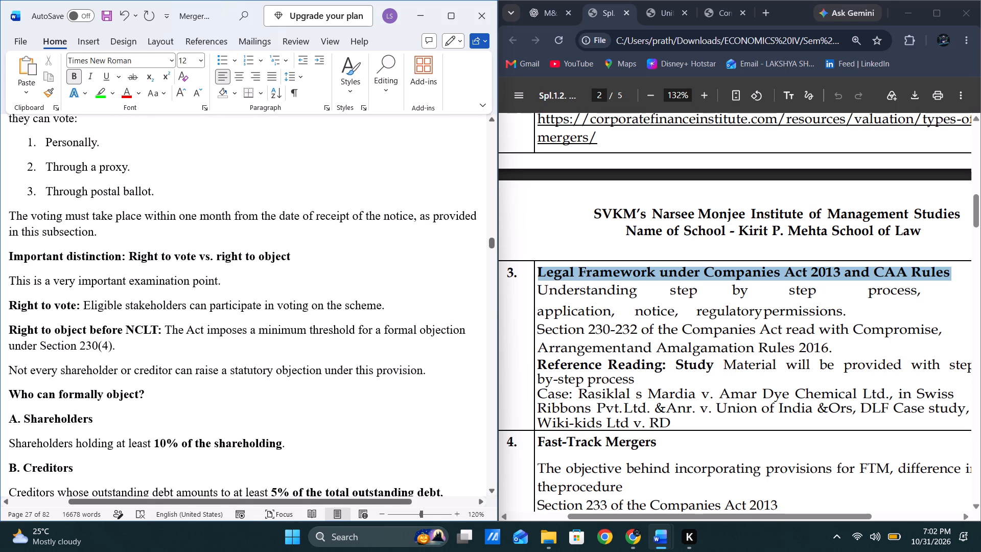
pyautogui.scroll(-1, 95, 349)
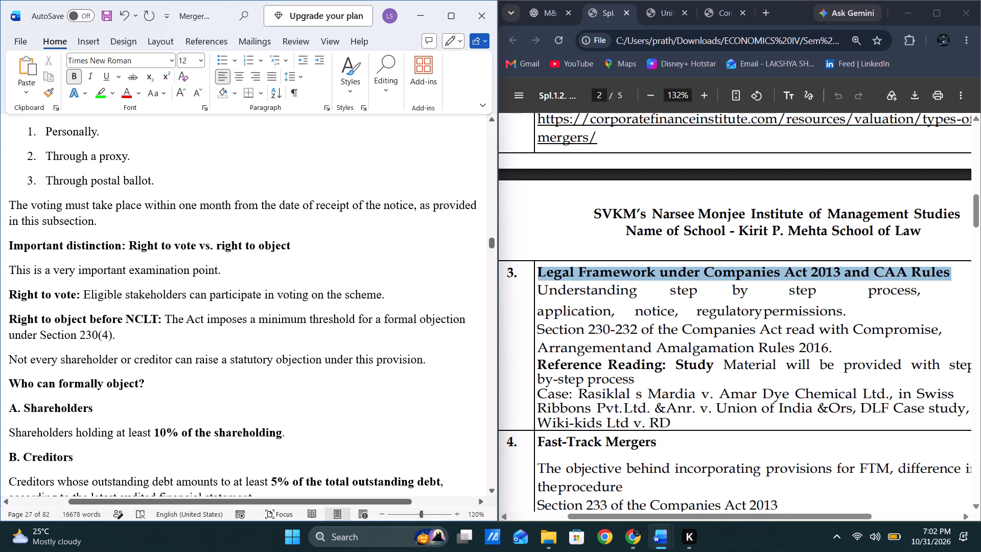
pyautogui.moveTo(6, 249); pyautogui.dragTo(436, 362)
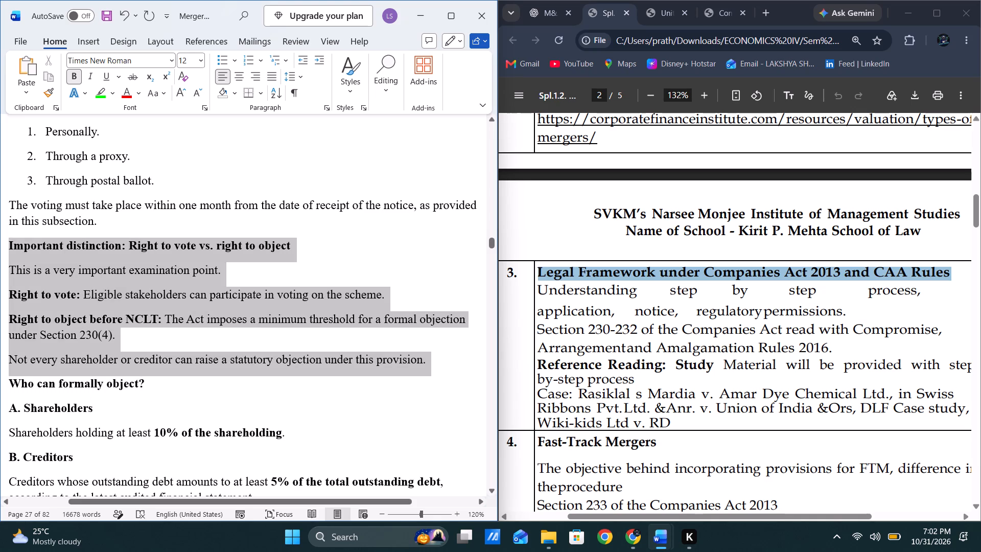
pyautogui.moveTo(436, 362); pyautogui.dragTo(407, 304)
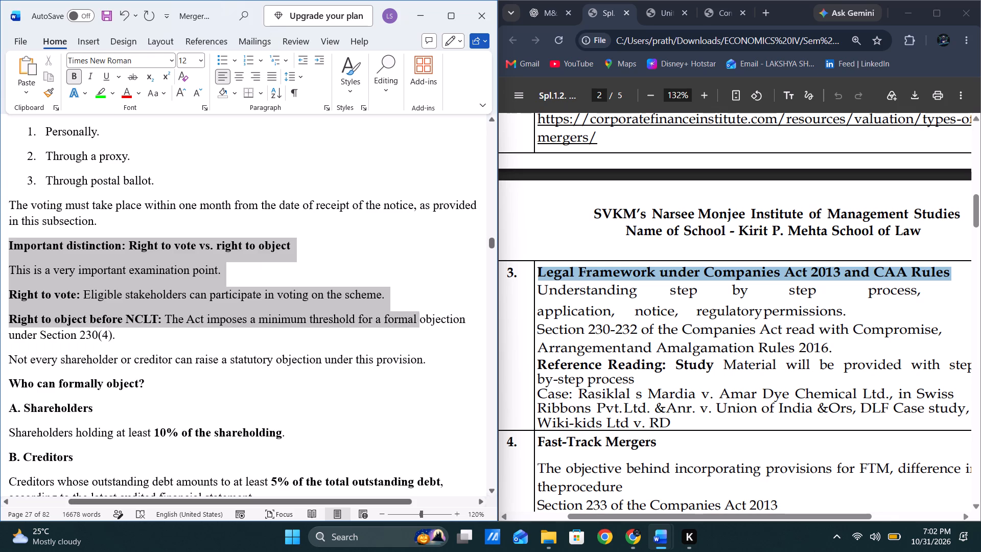
pyautogui.moveTo(407, 304); pyautogui.dragTo(302, 269)
pyautogui.press('BackSpace')
# Merge the "Not every shareholder or creditor" sentence into the end of the "Right to object before NCLT" paragraph.
pyautogui.press('Down')
pyautogui.press('Down')
pyautogui.press('Down')
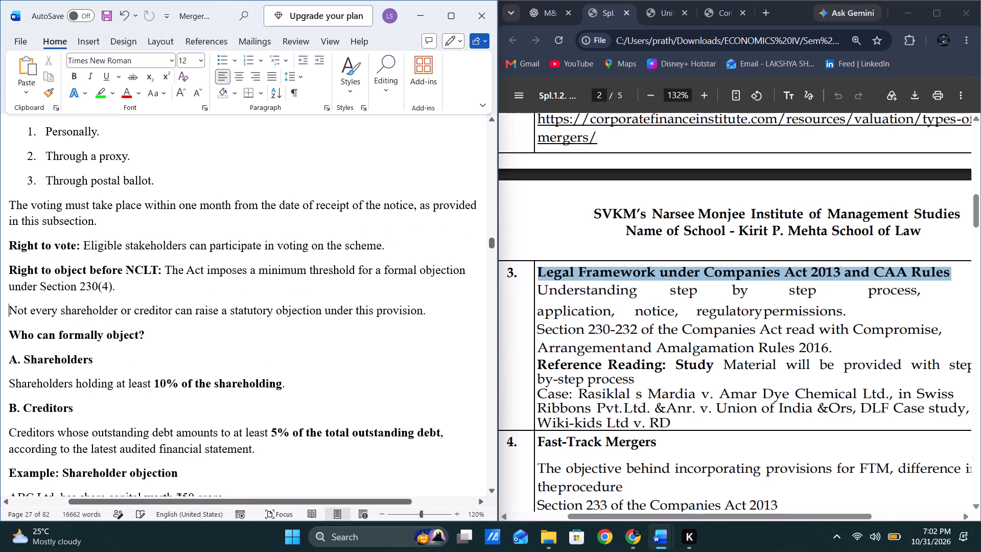
pyautogui.press('BackSpace')
pyautogui.press('space')
# Join the "A. Shareholders" and "B. Creditors" headings to the threshold text below each, separated by a colon and a space.
pyautogui.scroll(-1, 358, 325)
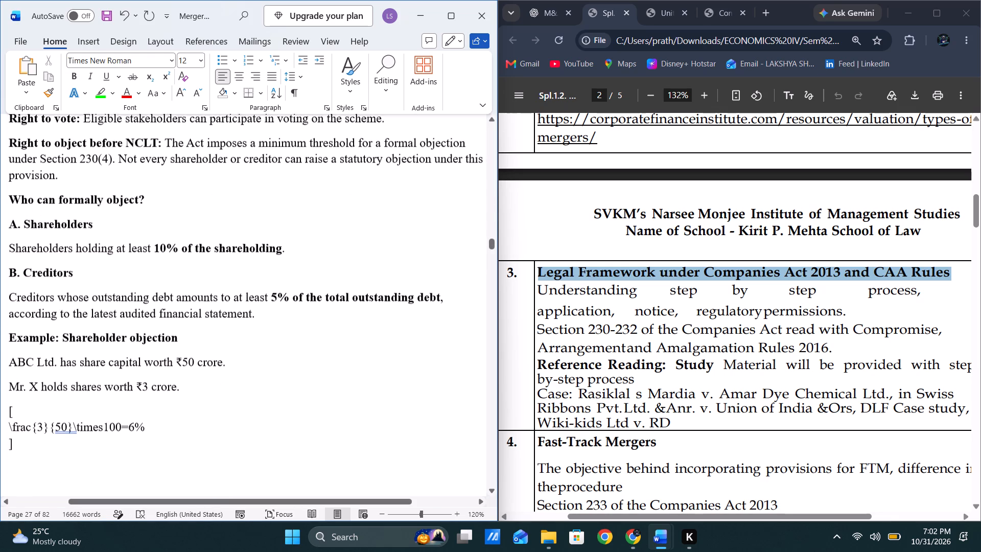
pyautogui.moveTo(4, 247); pyautogui.dragTo(17, 245)
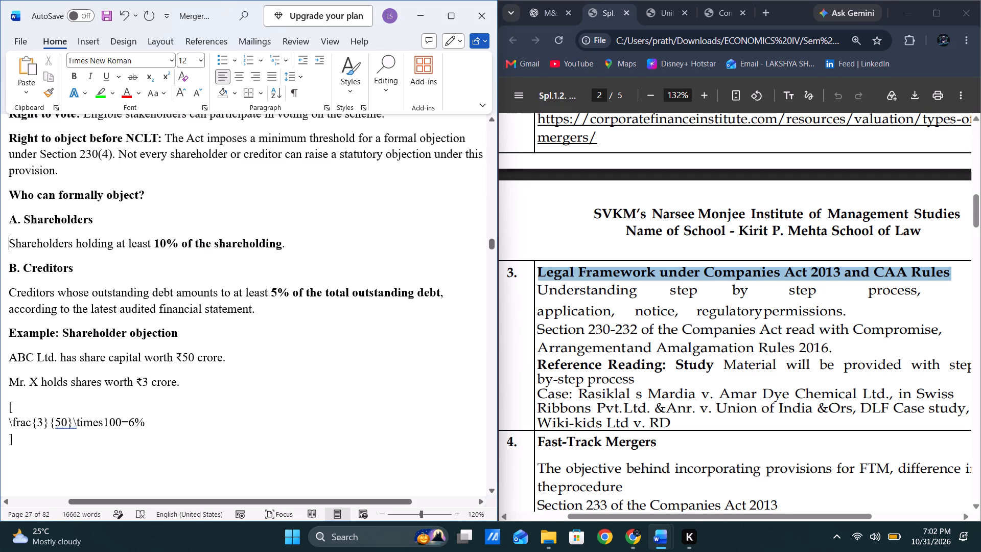
pyautogui.moveTo(17, 245); pyautogui.dragTo(10, 246)
pyautogui.click(10, 246)
pyautogui.press('BackSpace')
pyautogui.write(':')
pyautogui.press('space')
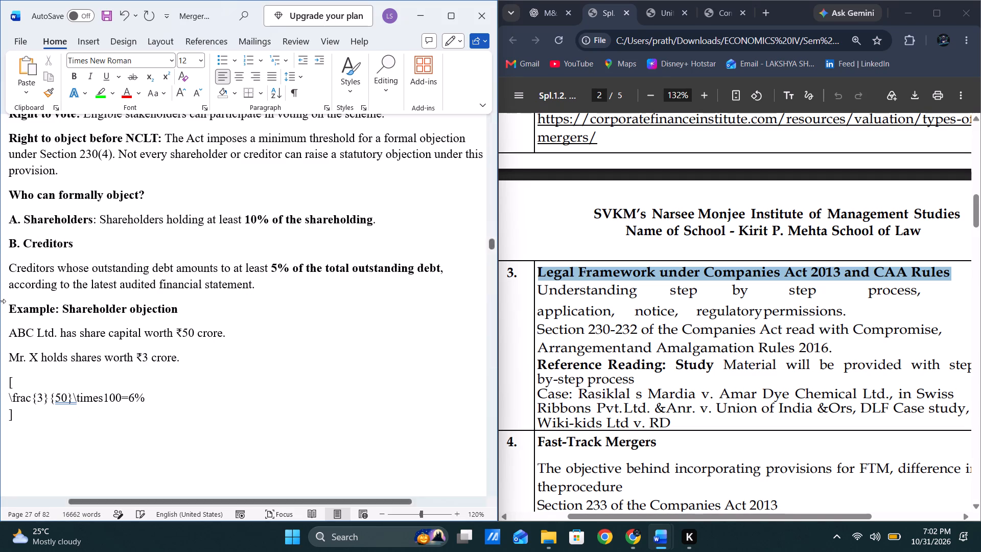
pyautogui.click(9, 273)
pyautogui.press('BackSpace')
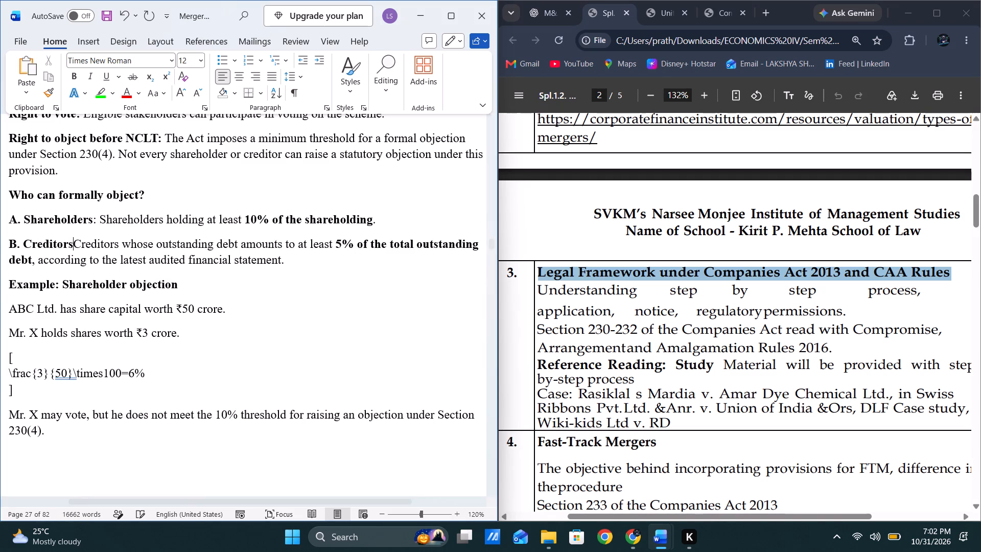
pyautogui.write(':')
pyautogui.press('space')
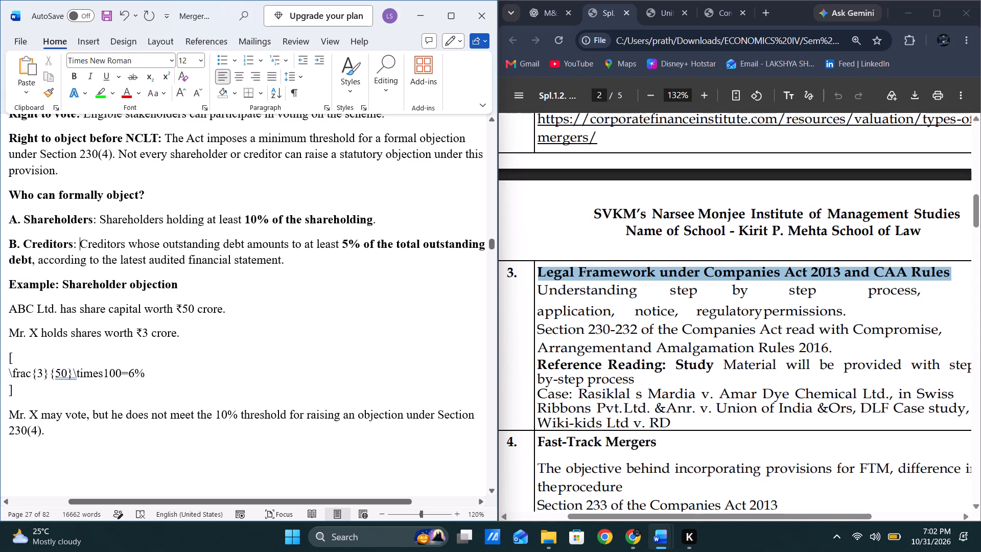
# Delete everything from "Example: Shareholder objection" through the "Remember" paragraph and divider, including the number "9." of the Section 230(5) heading.
pyautogui.moveTo(5, 293); pyautogui.dragTo(110, 551)
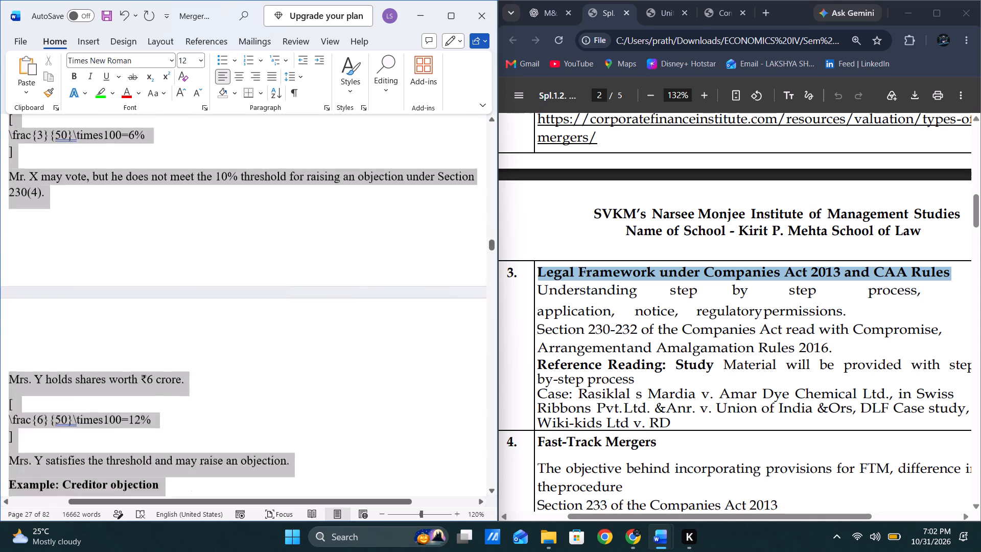
pyautogui.moveTo(110, 551); pyautogui.dragTo(54, 108)
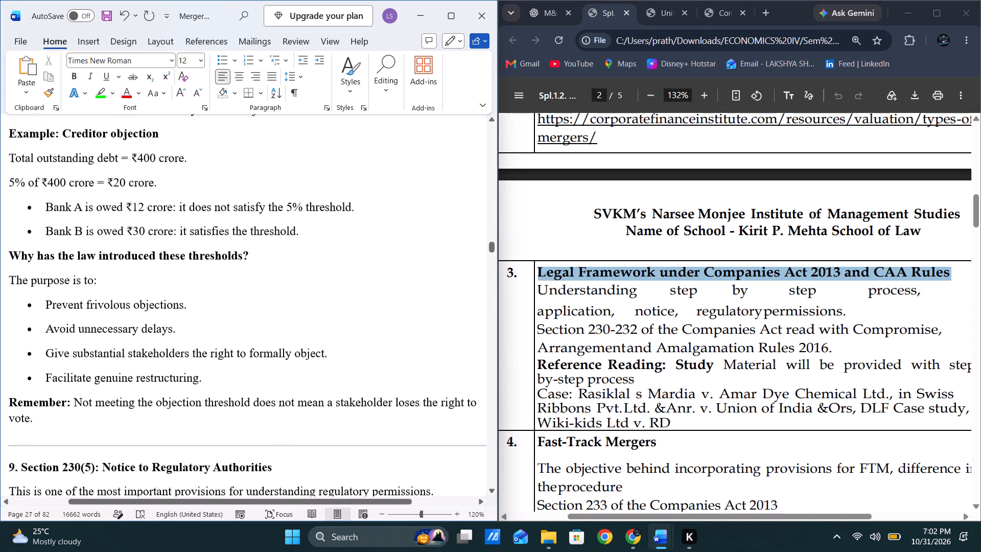
pyautogui.moveTo(54, 108); pyautogui.dragTo(69, 344)
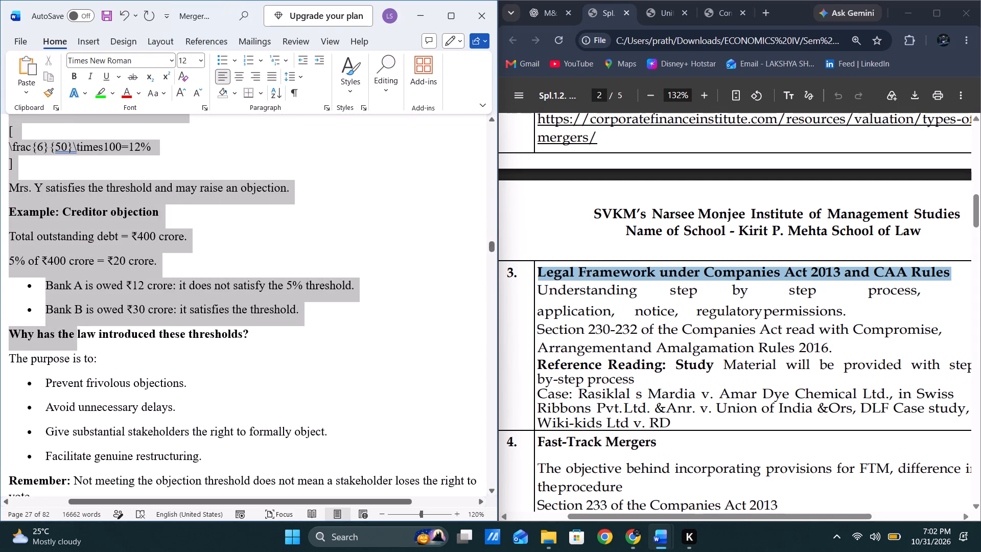
pyautogui.moveTo(69, 344); pyautogui.dragTo(38, 261)
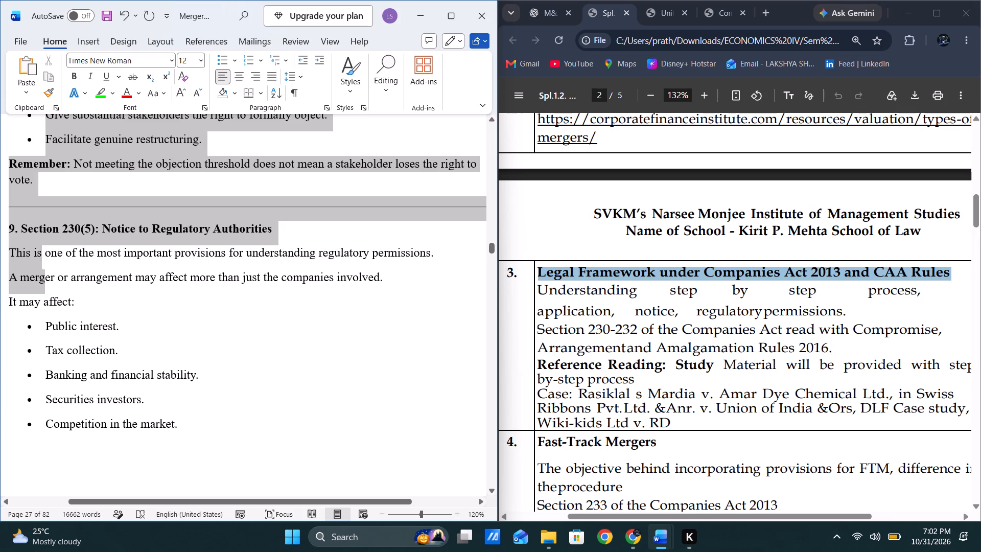
pyautogui.moveTo(38, 261); pyautogui.dragTo(22, 235)
pyautogui.press('BackSpace')
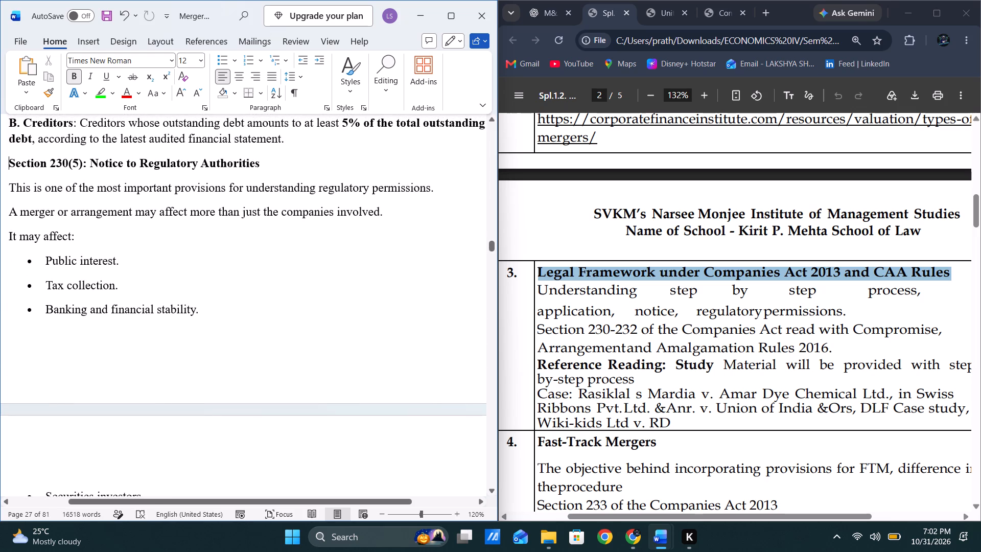
# Delete the "This is one of the most important provisions" line and join the Section 230(5) heading to the paragraph below with a colon and space.
pyautogui.moveTo(445, 188); pyautogui.dragTo(48, 186)
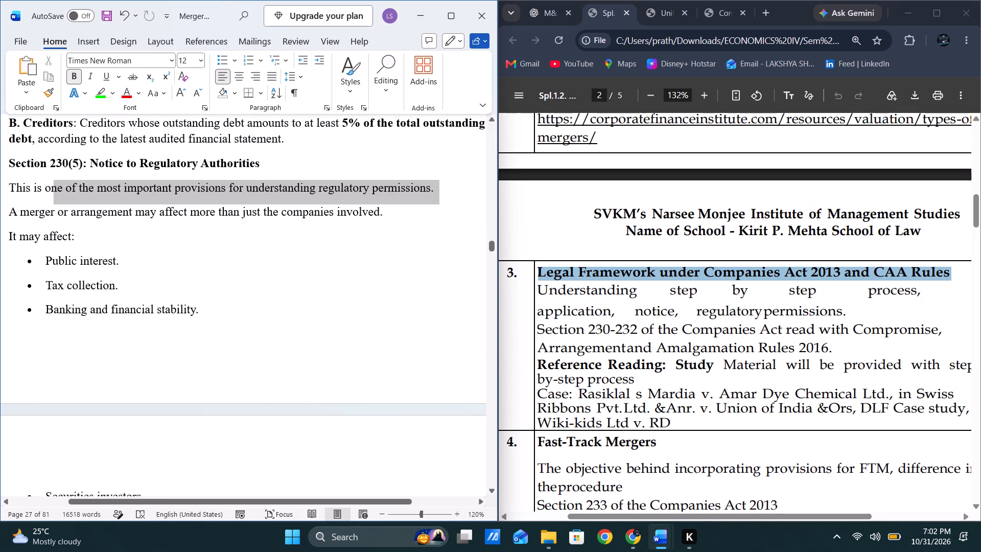
pyautogui.moveTo(48, 186); pyautogui.dragTo(10, 182)
pyautogui.press('BackSpace')
pyautogui.press('BackSpace')
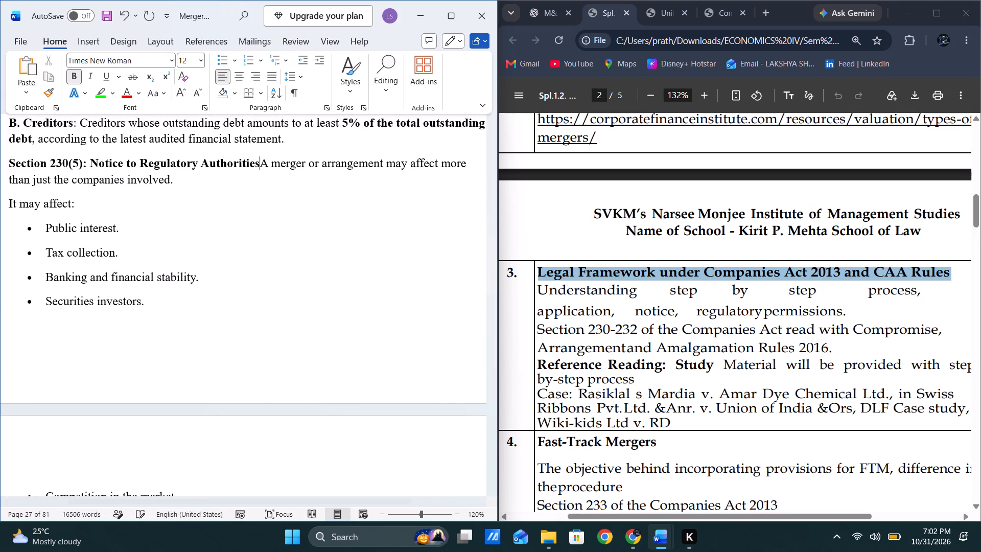
pyautogui.write(':')
pyautogui.press('space')
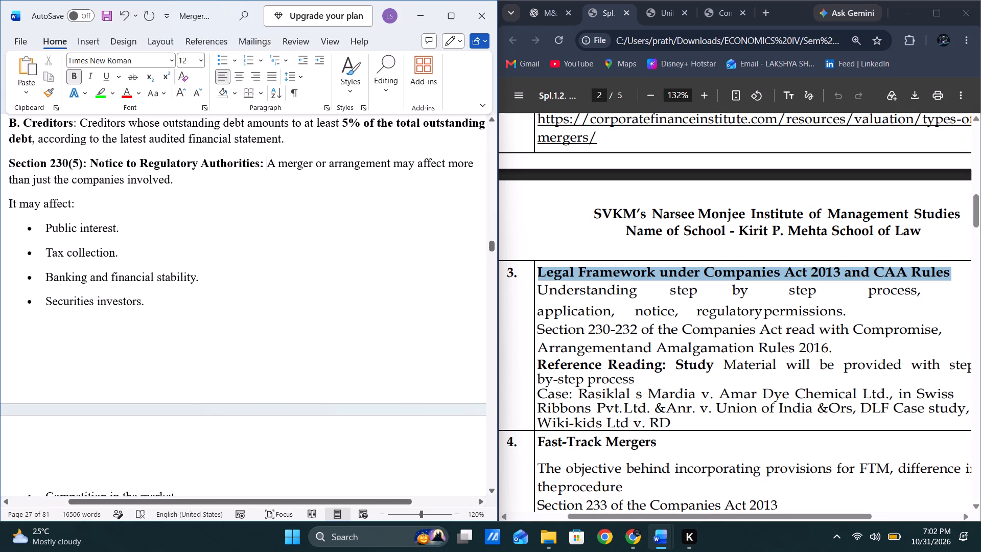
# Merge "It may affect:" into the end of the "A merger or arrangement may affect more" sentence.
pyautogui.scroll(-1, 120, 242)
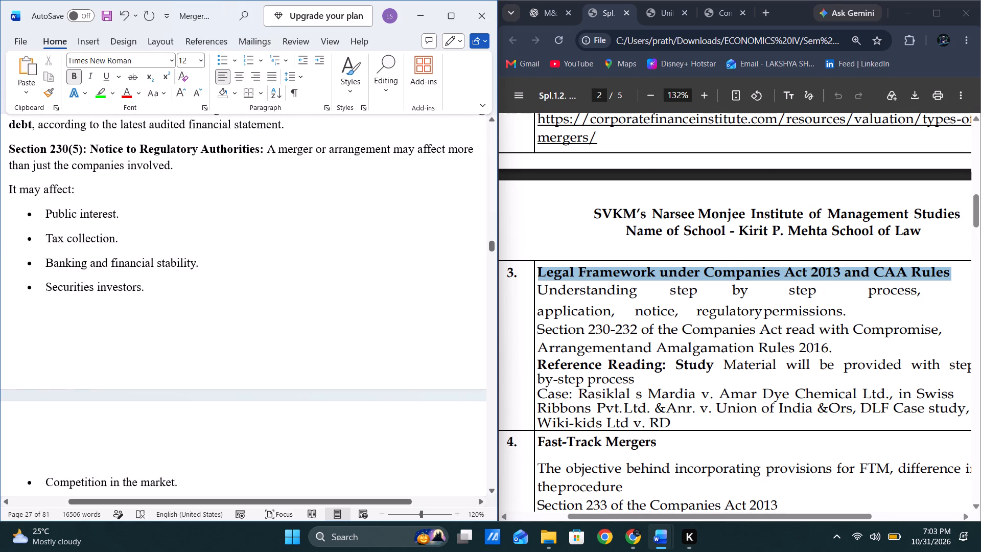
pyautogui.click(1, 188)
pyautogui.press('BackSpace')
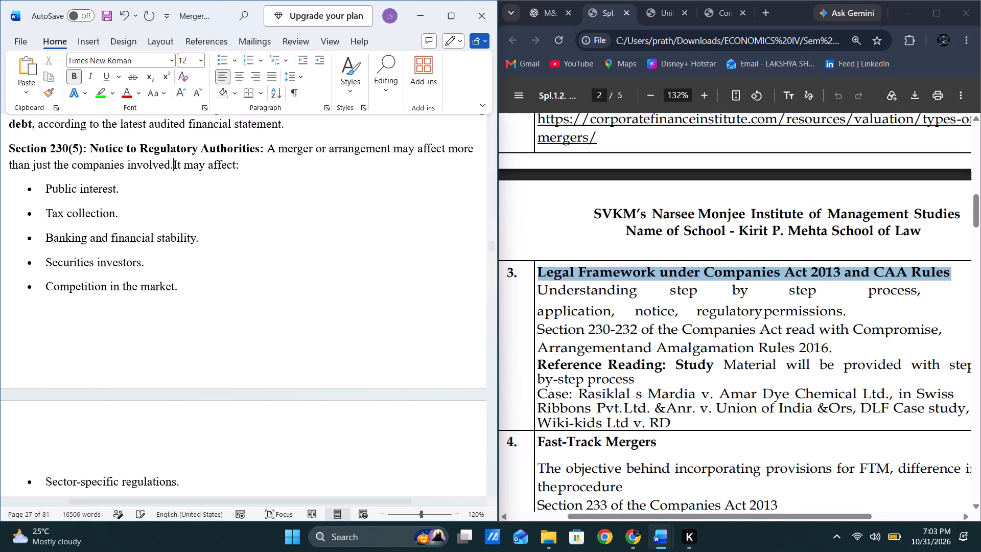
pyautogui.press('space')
# Delete everything after the Section 230(5) heading, from "A merger or arrangement" through "relevant government authorities and regulators.".
pyautogui.scroll(-1, 6, 212)
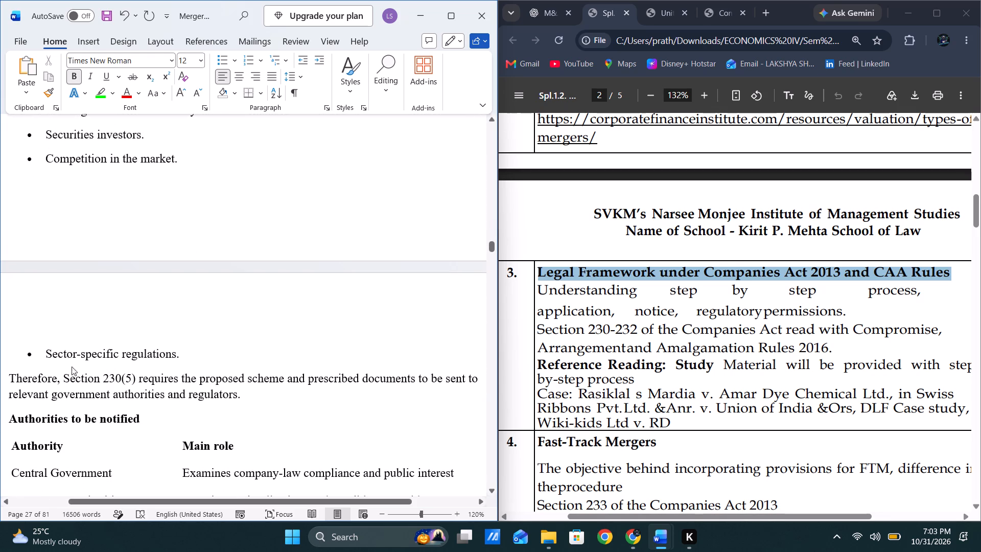
pyautogui.scroll(-1, 71, 362)
pyautogui.scroll(-1, 261, 313)
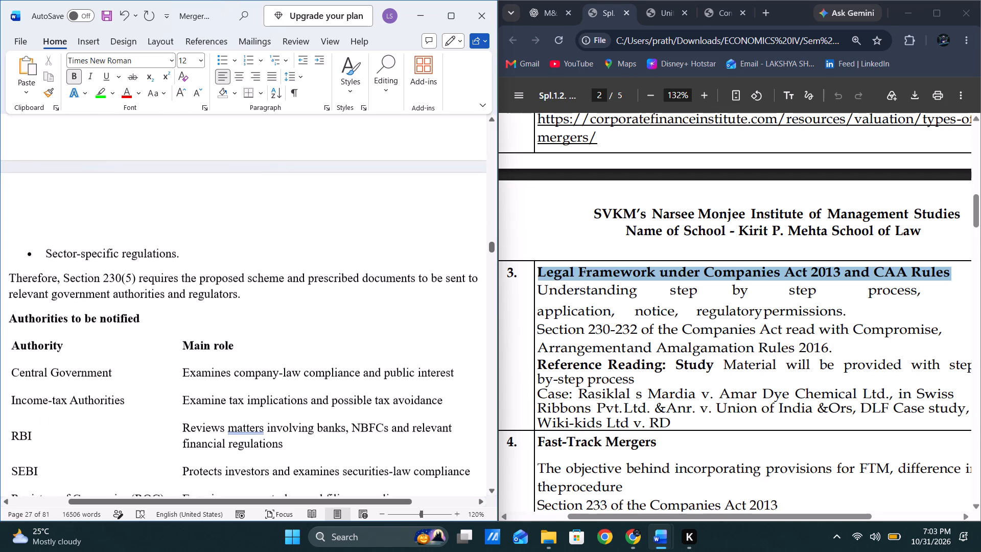
pyautogui.scroll(-1, 261, 313)
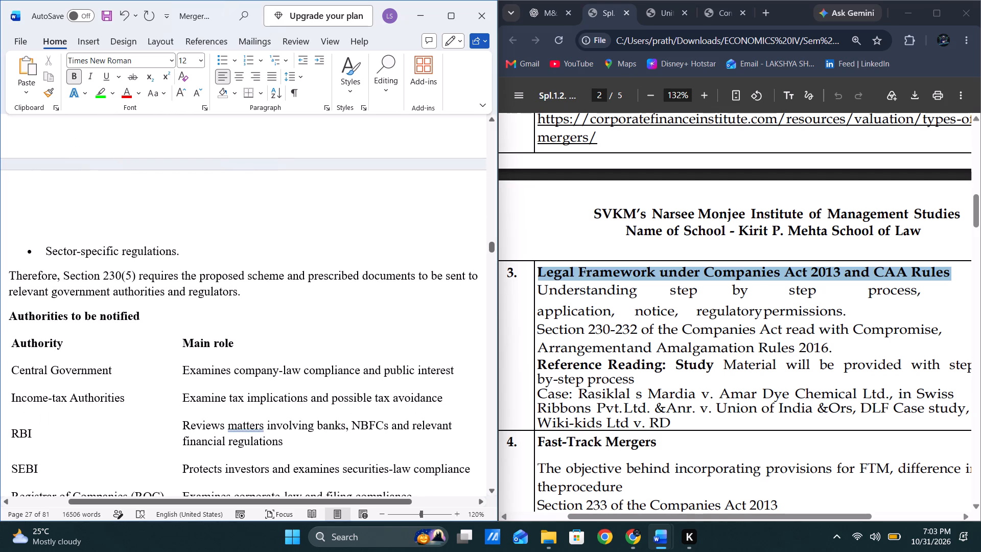
pyautogui.scroll(1, 251, 296)
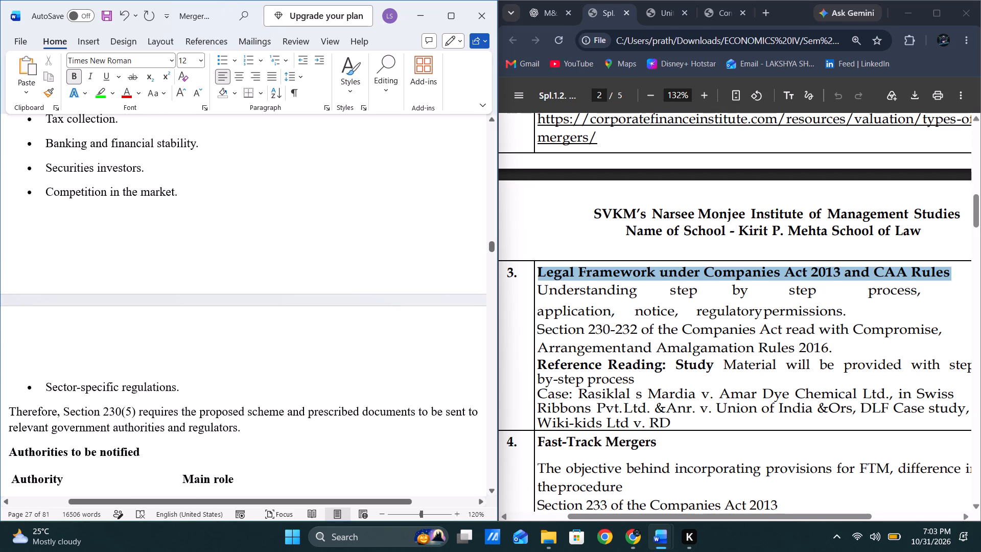
pyautogui.moveTo(244, 433); pyautogui.dragTo(123, 485)
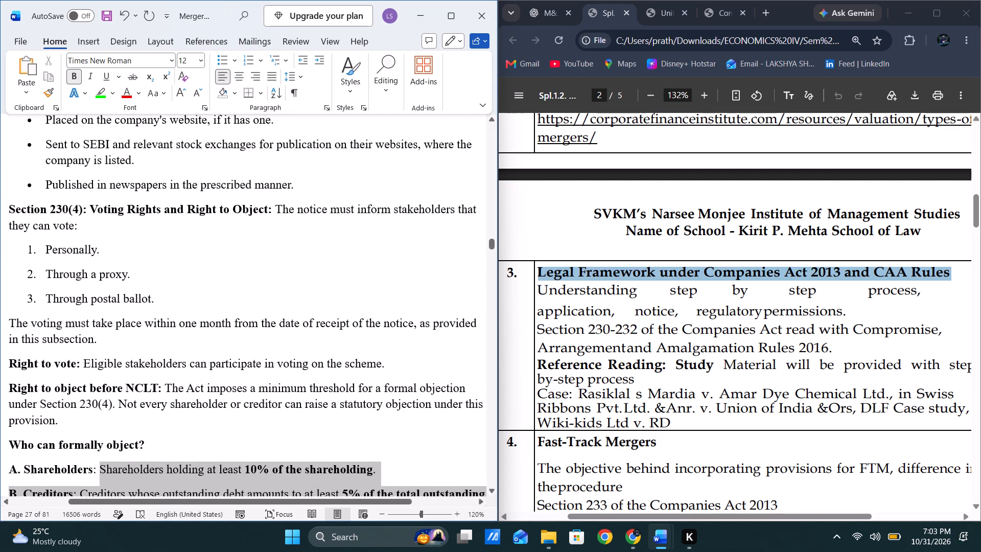
pyautogui.moveTo(123, 485); pyautogui.dragTo(120, 464)
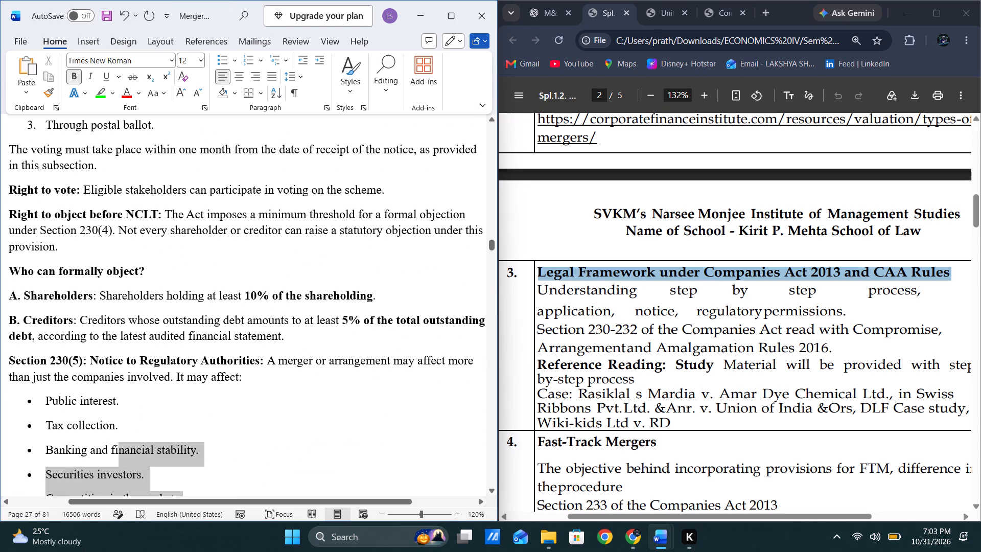
pyautogui.moveTo(120, 464); pyautogui.dragTo(121, 439)
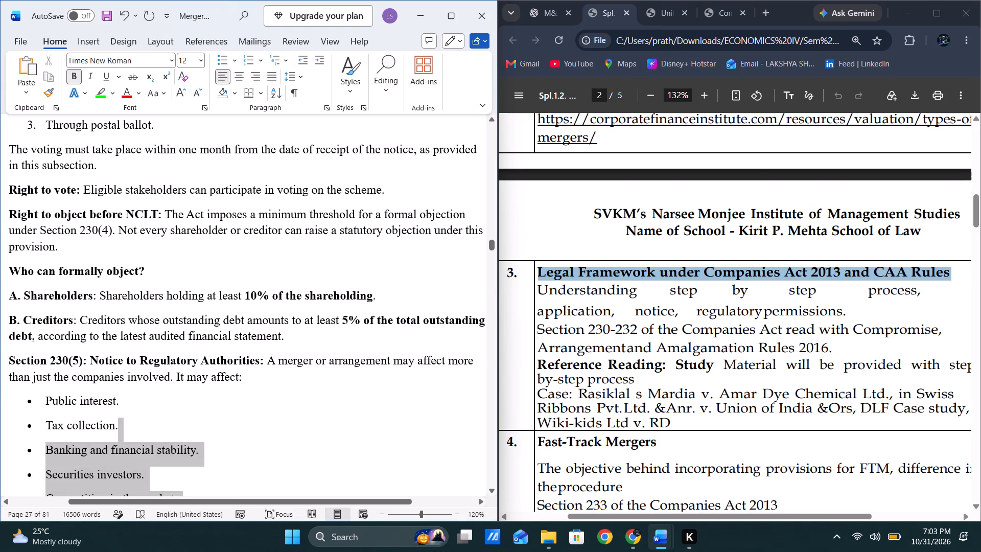
pyautogui.moveTo(121, 439); pyautogui.dragTo(263, 362)
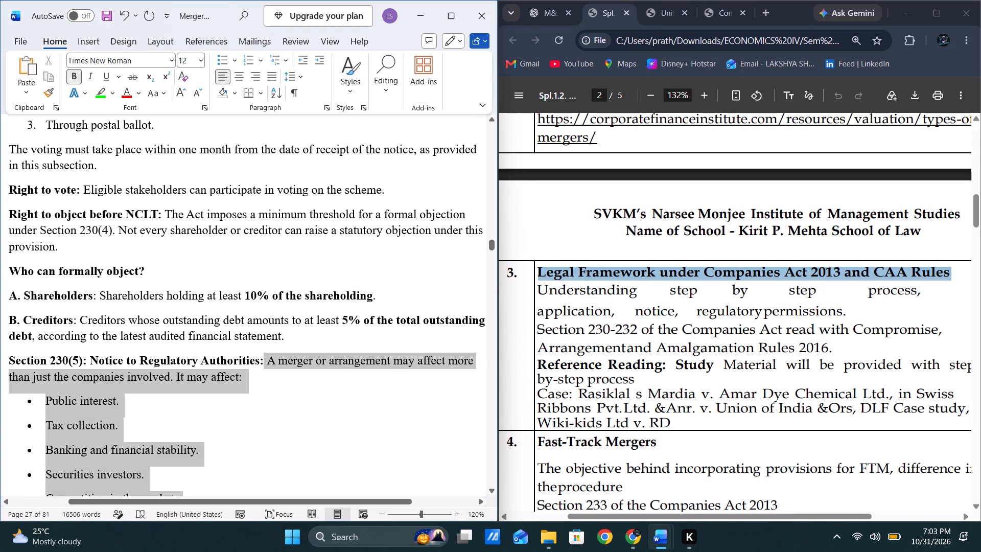
pyautogui.moveTo(263, 362); pyautogui.dragTo(264, 364)
pyautogui.press('BackSpace')
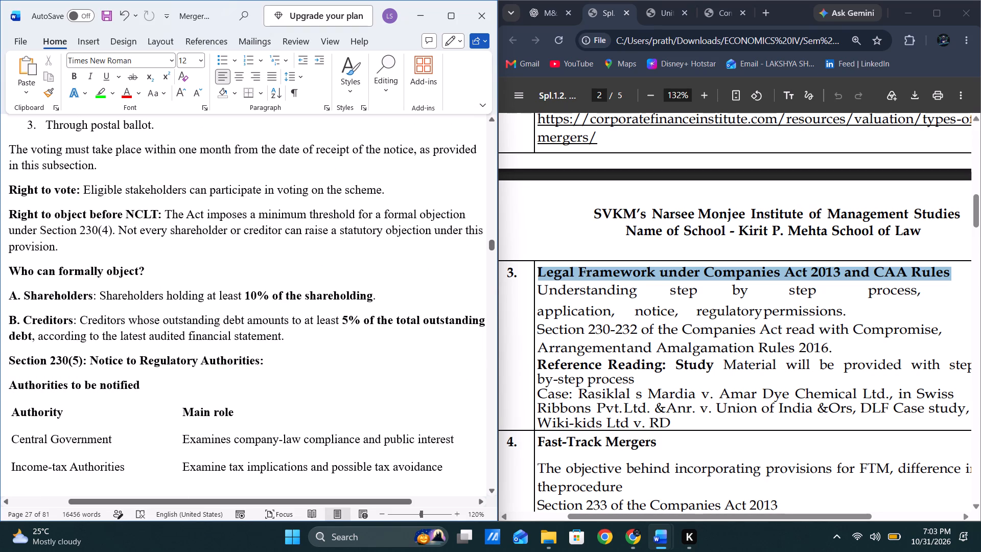
# Combine the two headings into "Section 230(5): Authorities to be notified", removing "Notice to Regulatory Authorities:".
pyautogui.press('Right')
pyautogui.press('BackSpace')
pyautogui.press('BackSpace')
pyautogui.press('BackSpace')
pyautogui.press('BackSpace')
pyautogui.press('BackSpace')
pyautogui.press('BackSpace')
pyautogui.press('BackSpace')
pyautogui.press('BackSpace')
pyautogui.press('BackSpace')
pyautogui.press('BackSpace')
pyautogui.press('BackSpace')
pyautogui.press('BackSpace')
pyautogui.press('BackSpace')
pyautogui.press('BackSpace')
pyautogui.press('BackSpace')
pyautogui.press('BackSpace')
pyautogui.press('BackSpace')
pyautogui.press('BackSpace')
pyautogui.press('BackSpace')
pyautogui.press('BackSpace')
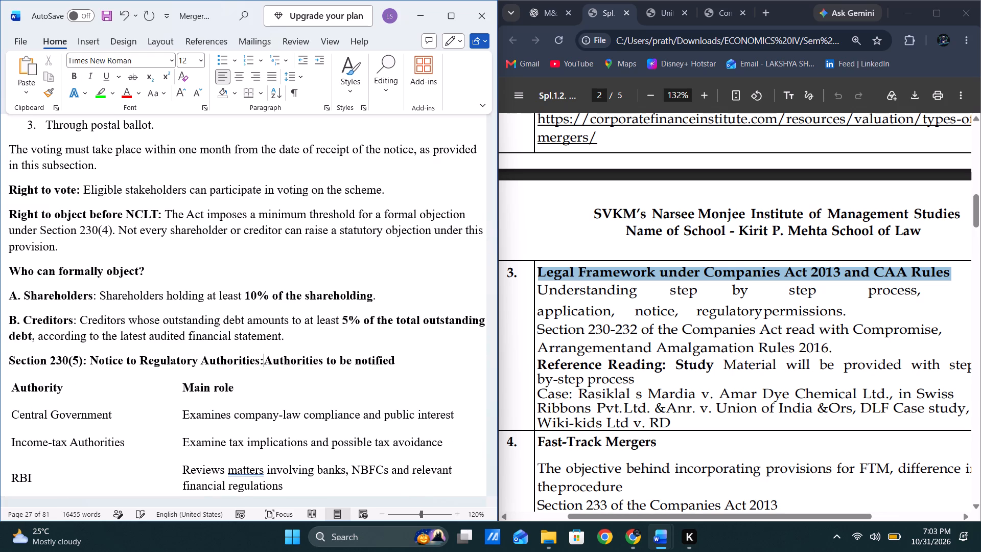
pyautogui.press('BackSpace')
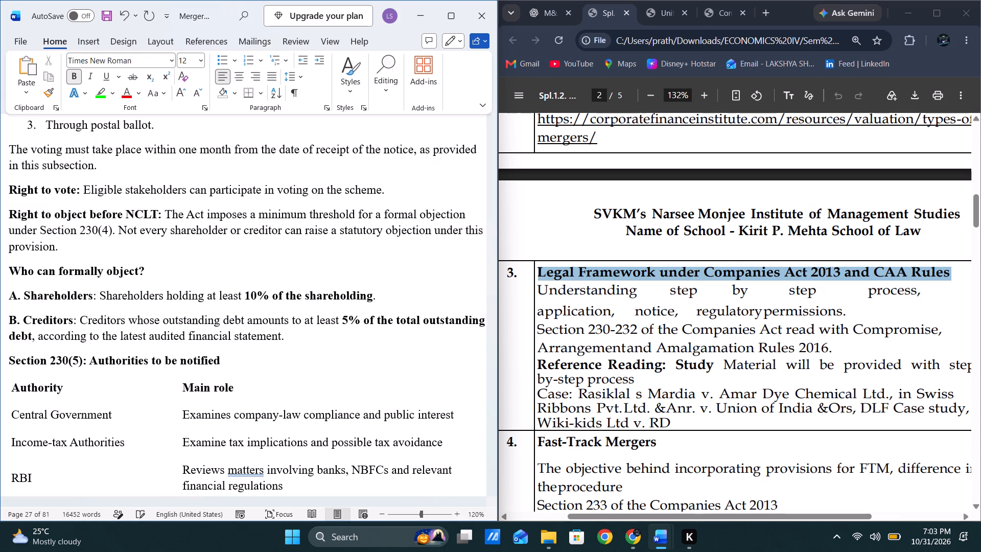
# Merge the "No." line with the "The authorities must be notified" sentence below it, separated by a space.
pyautogui.scroll(-1, 344, 380)
pyautogui.scroll(-1, 155, 346)
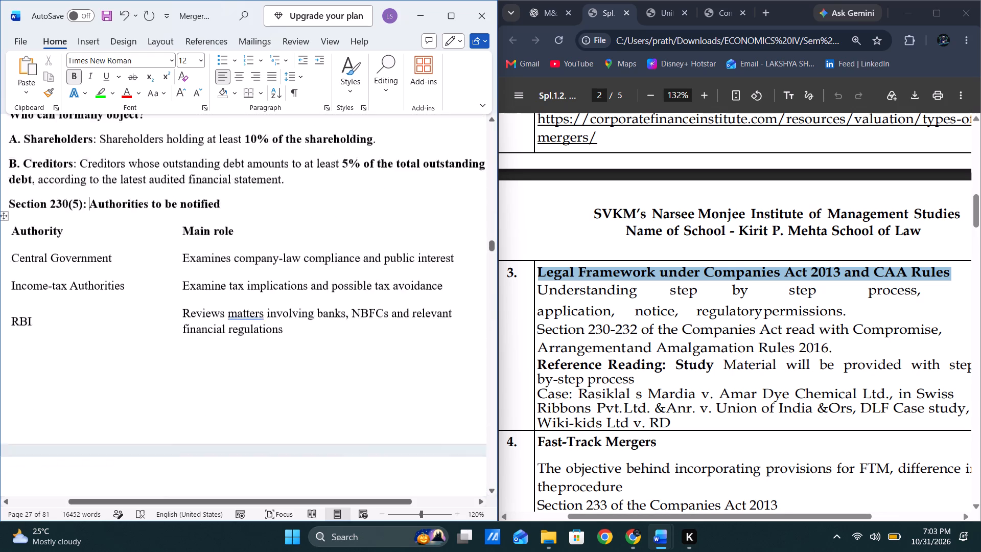
pyautogui.scroll(-2, 155, 346)
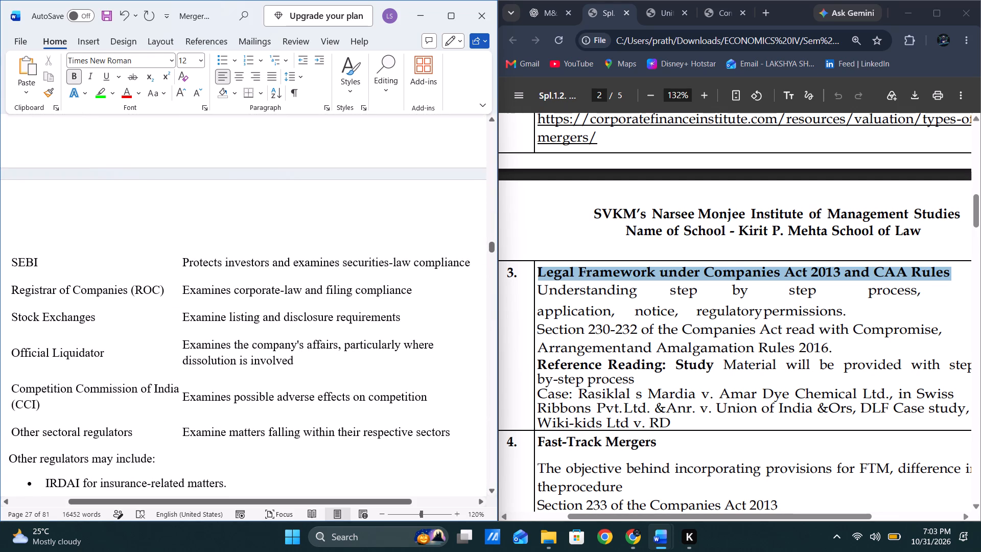
pyautogui.scroll(-2, 151, 333)
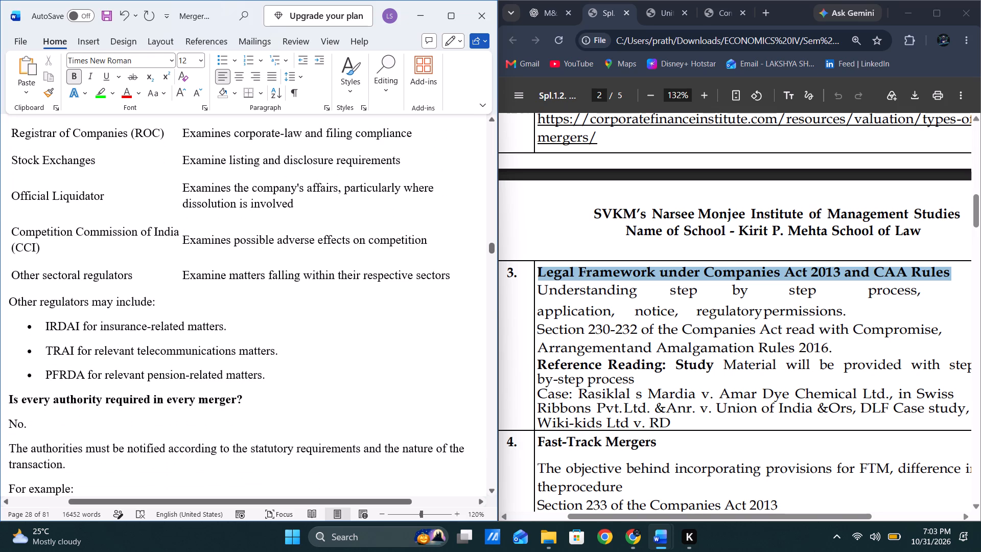
pyautogui.scroll(-1, 105, 333)
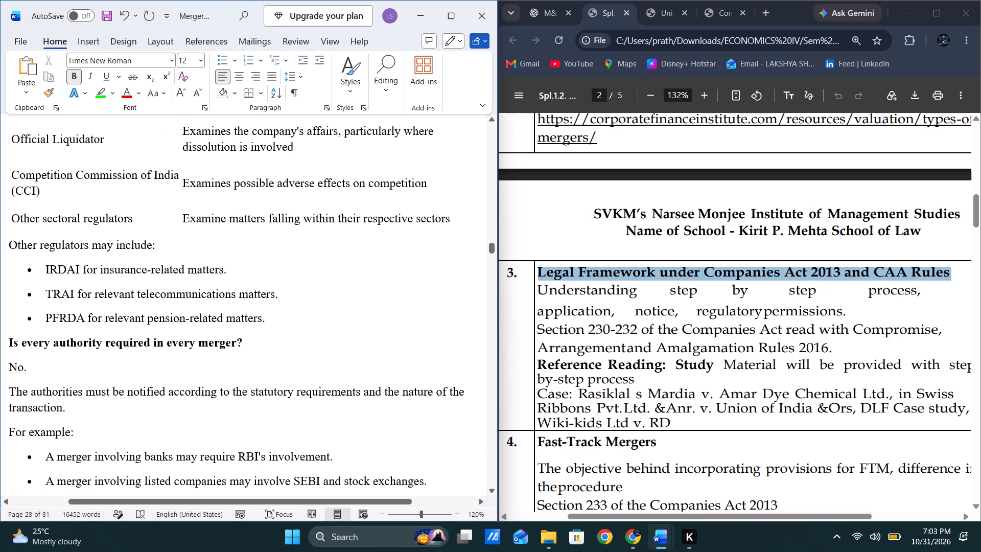
pyautogui.scroll(-1, 145, 353)
pyautogui.scroll(-1, 202, 321)
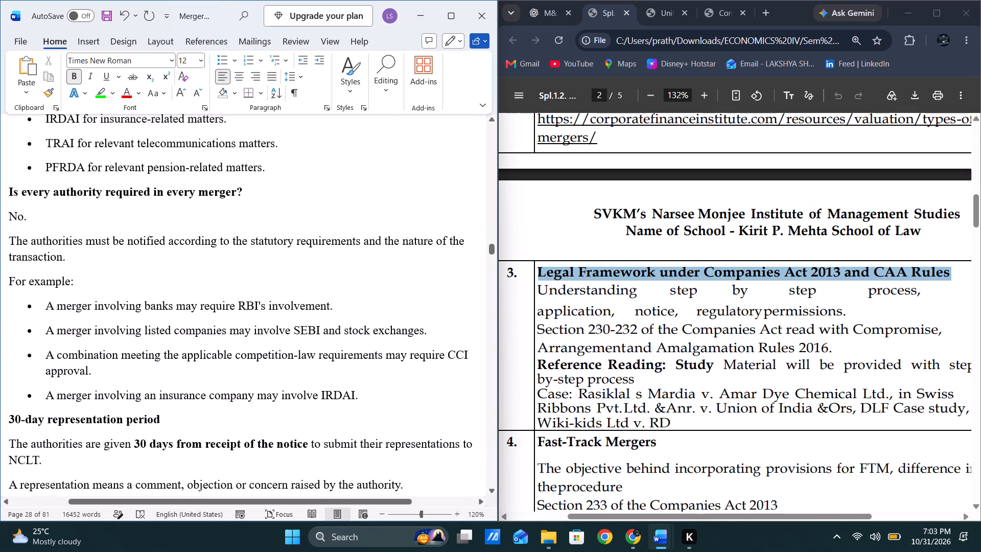
pyautogui.click(200, 219)
pyautogui.press('Right')
pyautogui.press('BackSpace')
pyautogui.press('space')
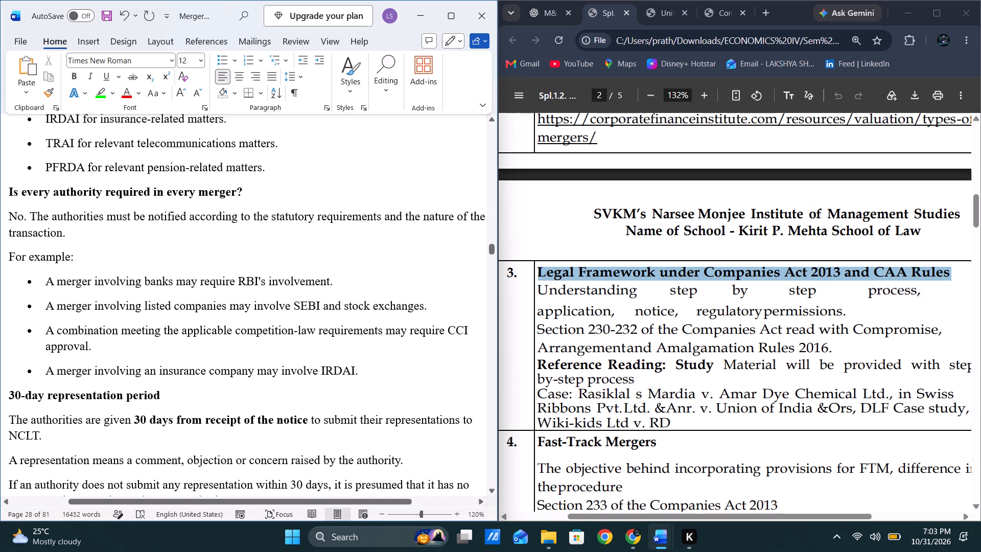
# Join the heading "Is every authority required in every merger" to the answer below, replacing its question mark with a colon and space.
pyautogui.click(8, 217)
pyautogui.press('BackSpace')
pyautogui.press('BackSpace')
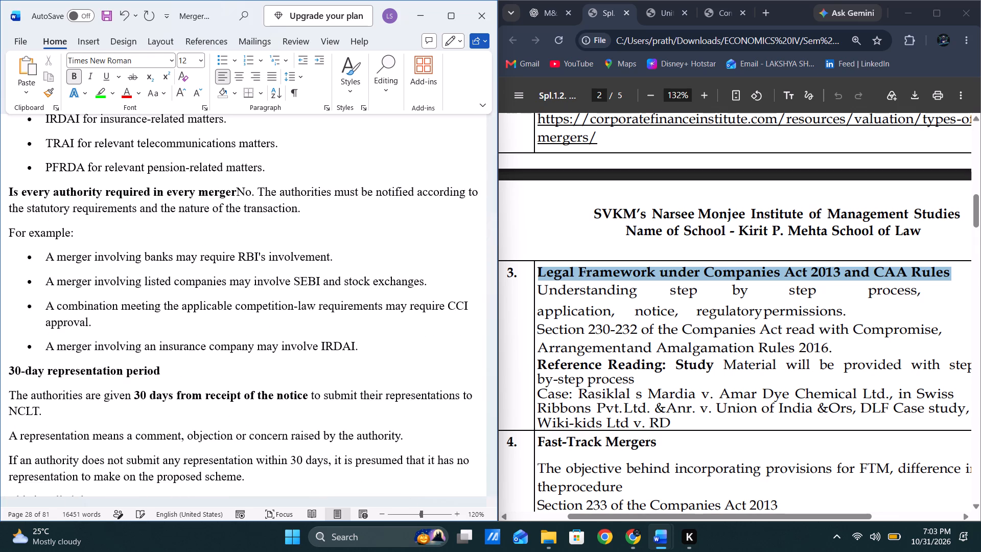
pyautogui.write(':')
pyautogui.press('space')
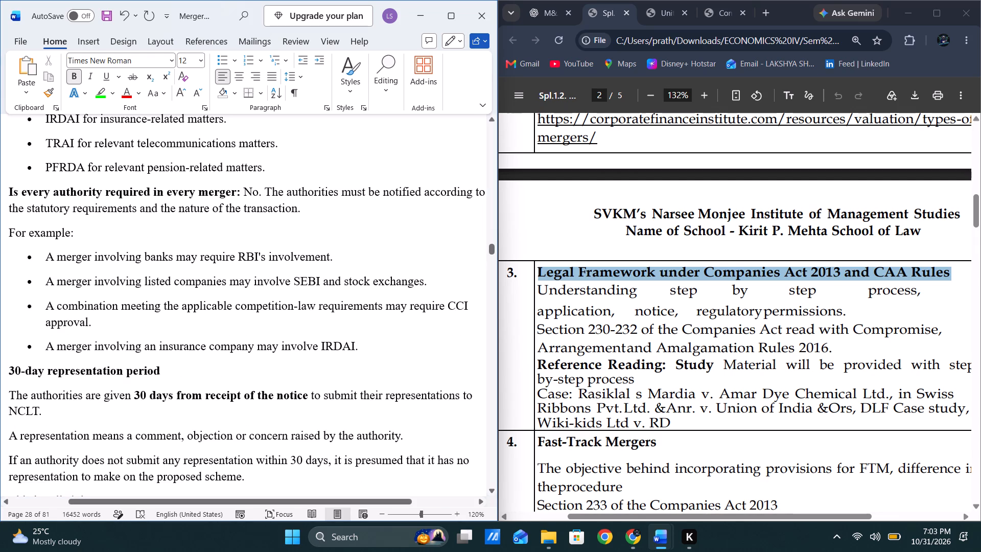
# Delete "For example:" and its four bullets, from the banks merger through the insurance company merger.
pyautogui.moveTo(4, 234); pyautogui.dragTo(250, 357)
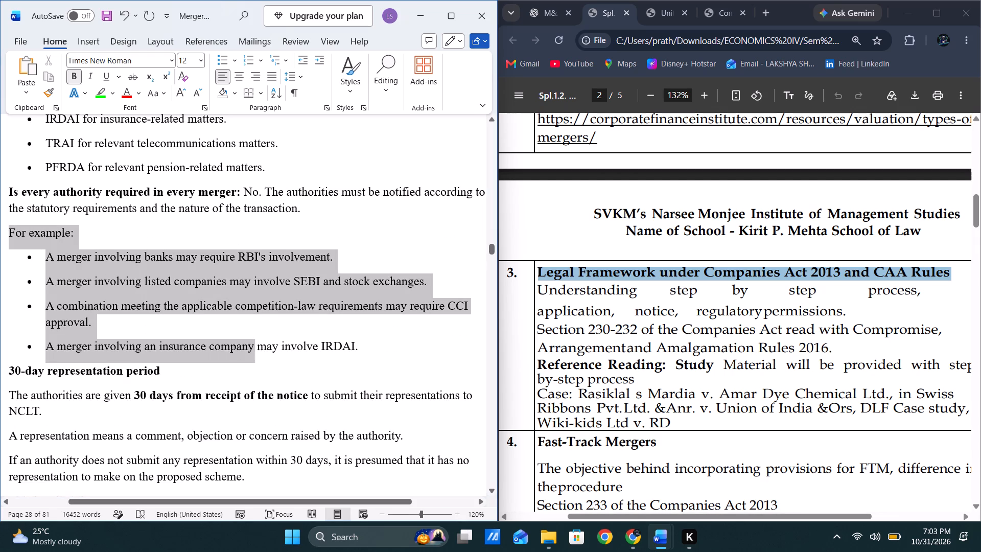
pyautogui.moveTo(250, 357); pyautogui.dragTo(365, 353)
pyautogui.press('BackSpace')
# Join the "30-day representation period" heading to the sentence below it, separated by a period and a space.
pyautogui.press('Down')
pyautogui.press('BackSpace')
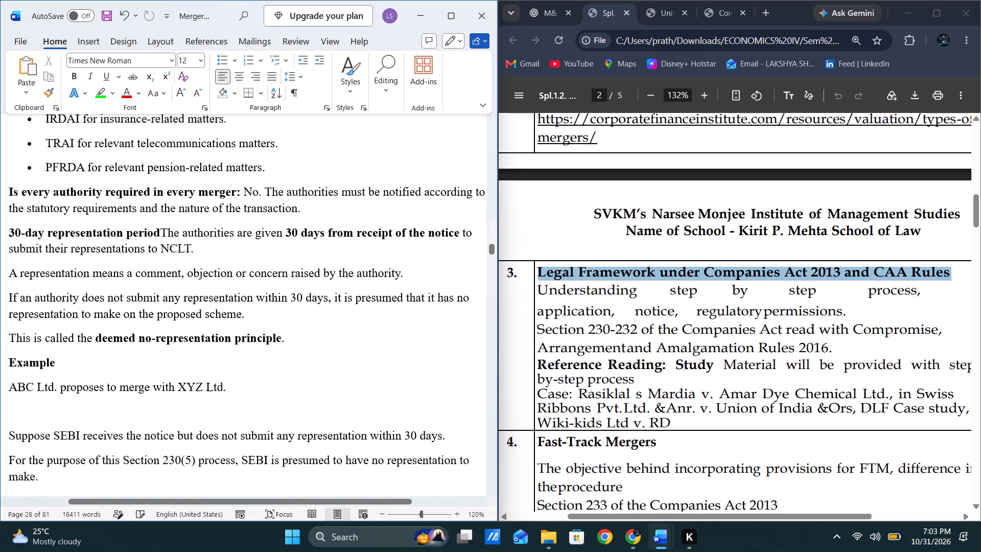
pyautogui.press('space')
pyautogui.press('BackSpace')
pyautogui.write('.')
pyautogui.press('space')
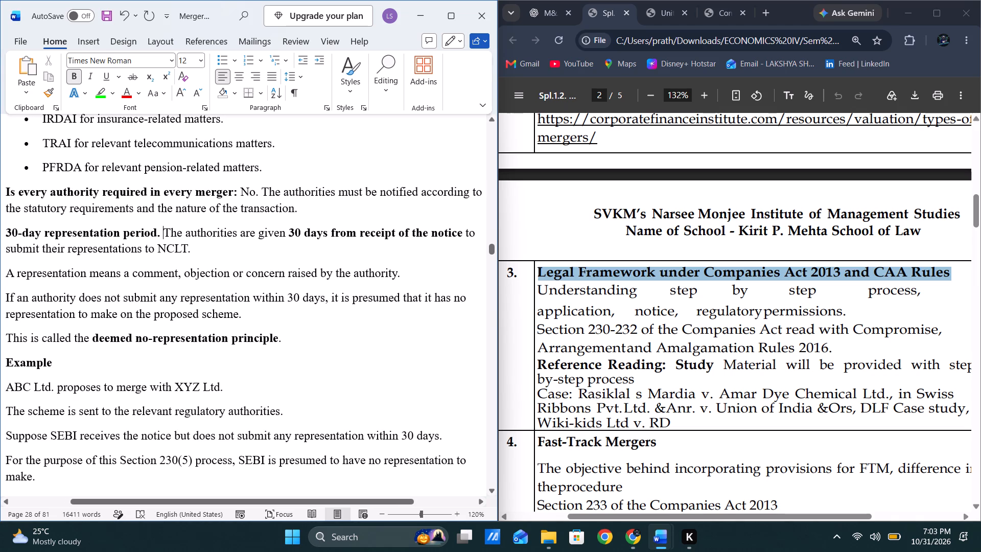
# Delete the bold words "30-day representation period." before "The authorities are given 30 days".
pyautogui.moveTo(164, 238); pyautogui.dragTo(11, 239)
pyautogui.press('BackSpace')
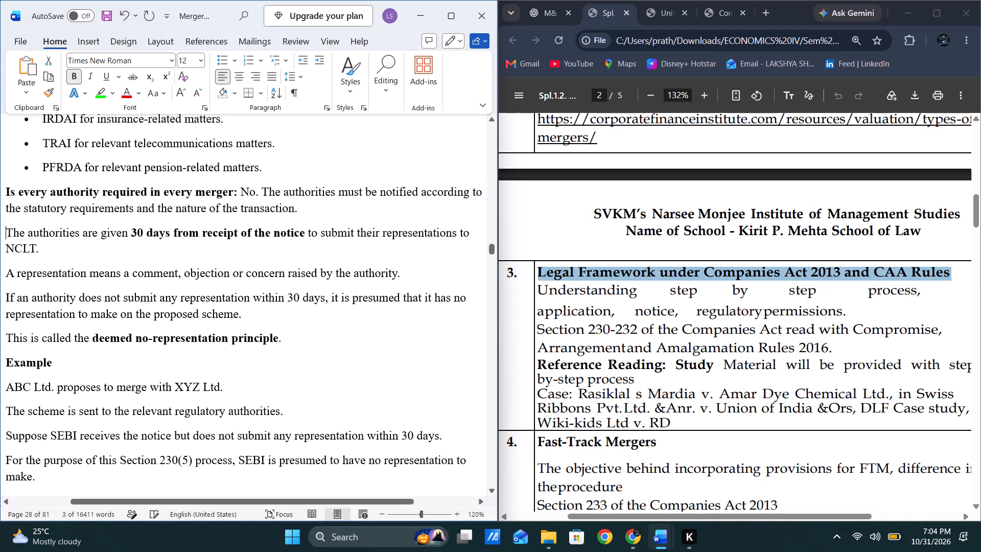
# Merge the "A representation means a comment, objection or concern" sentence into the end of the preceding paragraph about the 30 days.
pyautogui.press('Down')
pyautogui.press('Down')
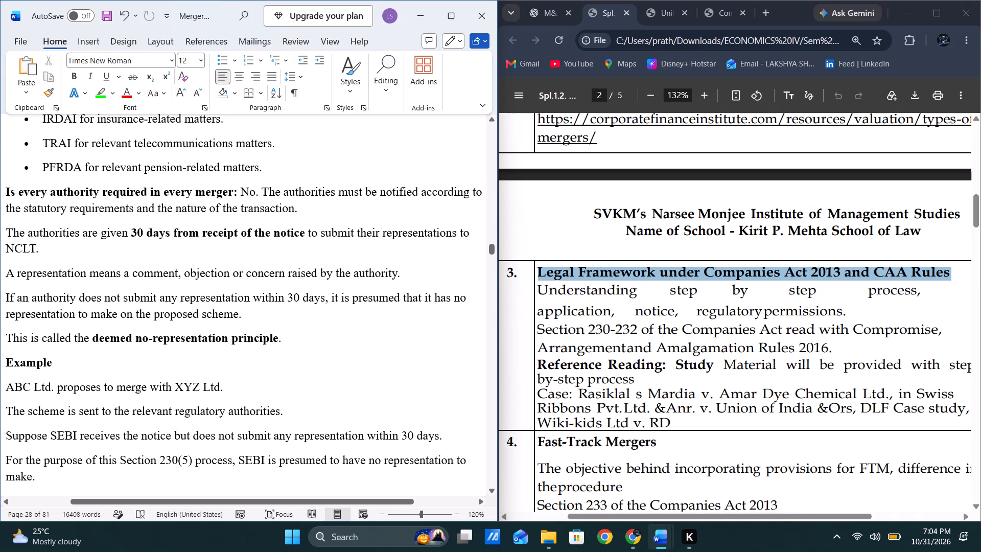
pyautogui.press('BackSpace')
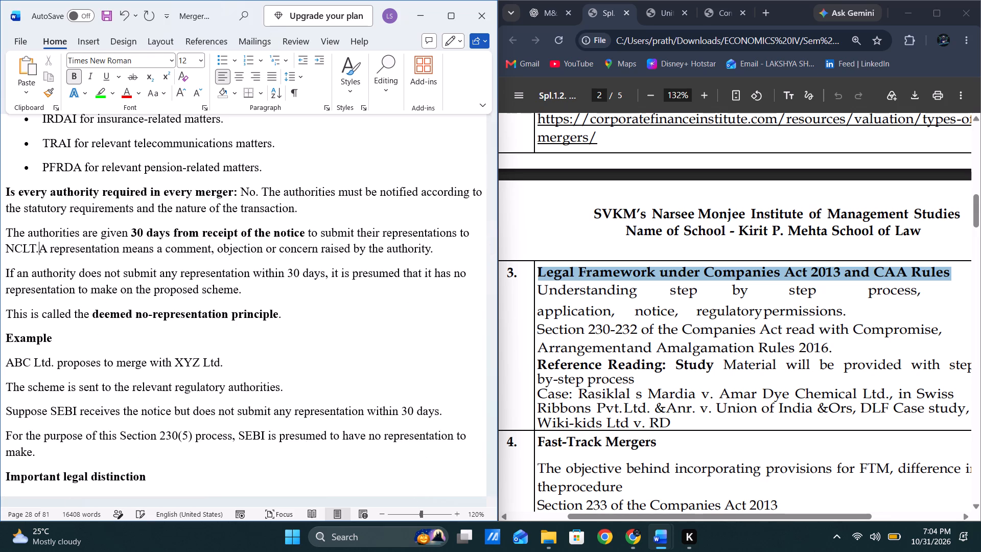
pyautogui.press('space')
# Delete everything from the "Example" heading about ABC Ltd. through the number "10." before the Section 230(6) heading, including the legal distinction and exam point.
pyautogui.scroll(-1, 77, 255)
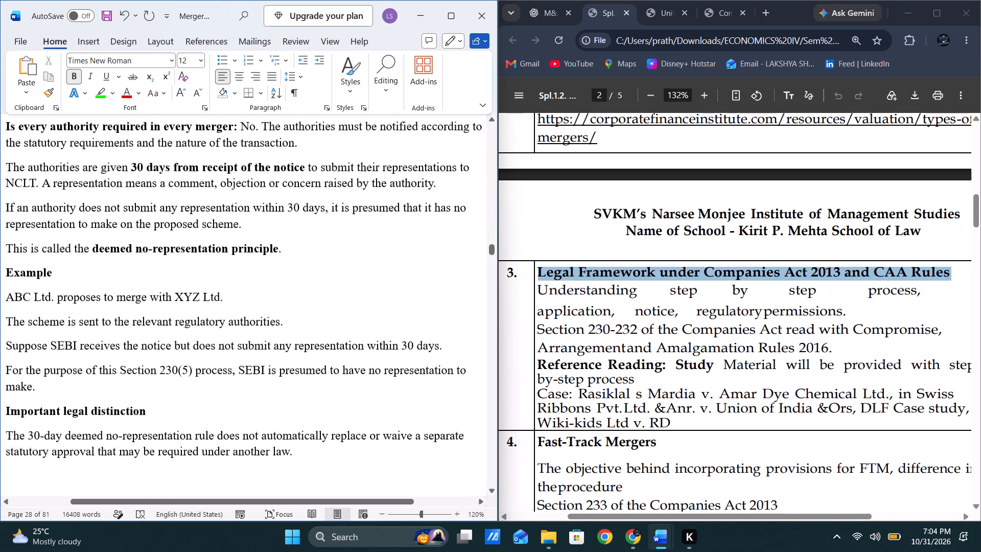
pyautogui.scroll(-1, 77, 255)
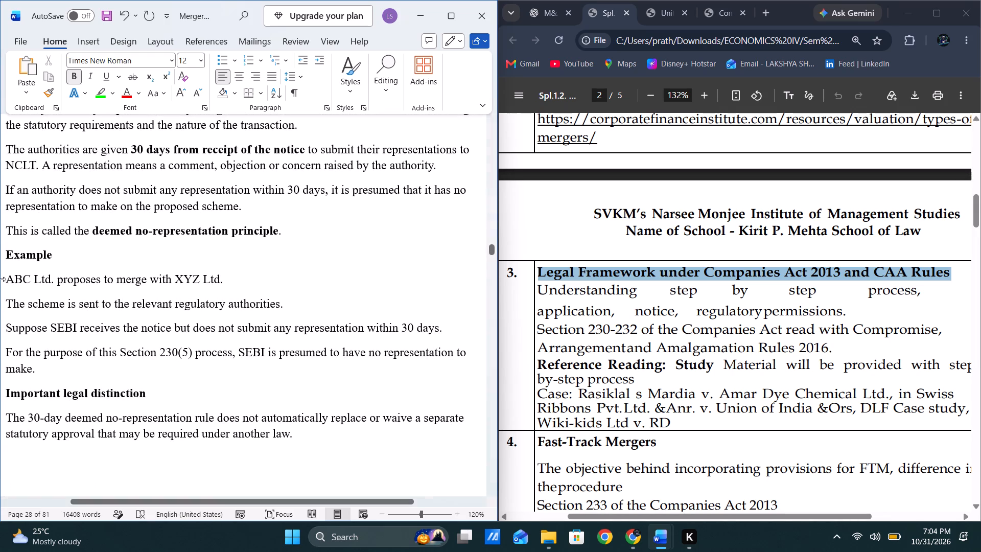
pyautogui.moveTo(4, 257); pyautogui.dragTo(115, 548)
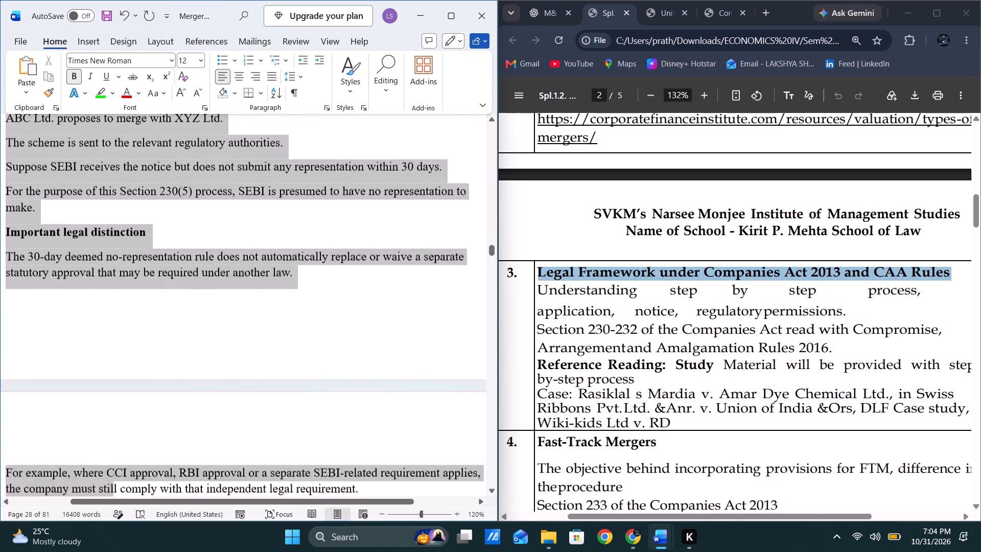
pyautogui.moveTo(115, 548); pyautogui.dragTo(79, 101)
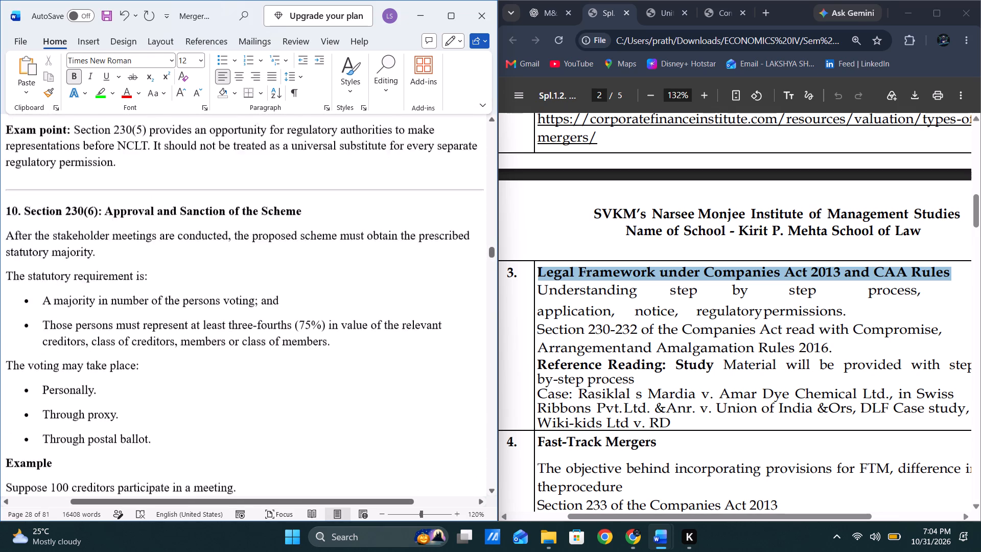
pyautogui.moveTo(79, 101); pyautogui.dragTo(24, 300)
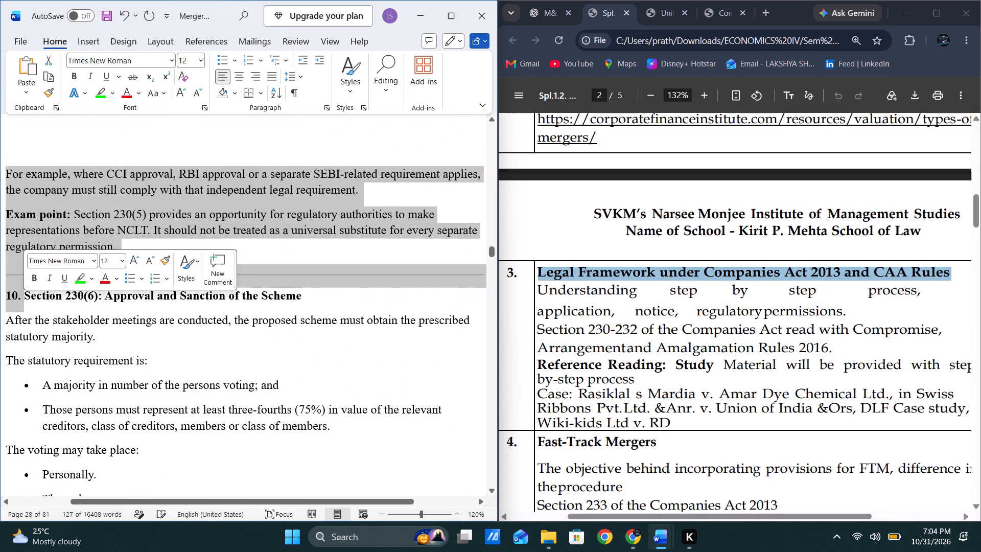
pyautogui.press('BackSpace')
# Join the "Section 230(6): Approval and Sanction of the Scheme" heading to the paragraph below it, separated by a colon and a space.
pyautogui.scroll(1, 24, 300)
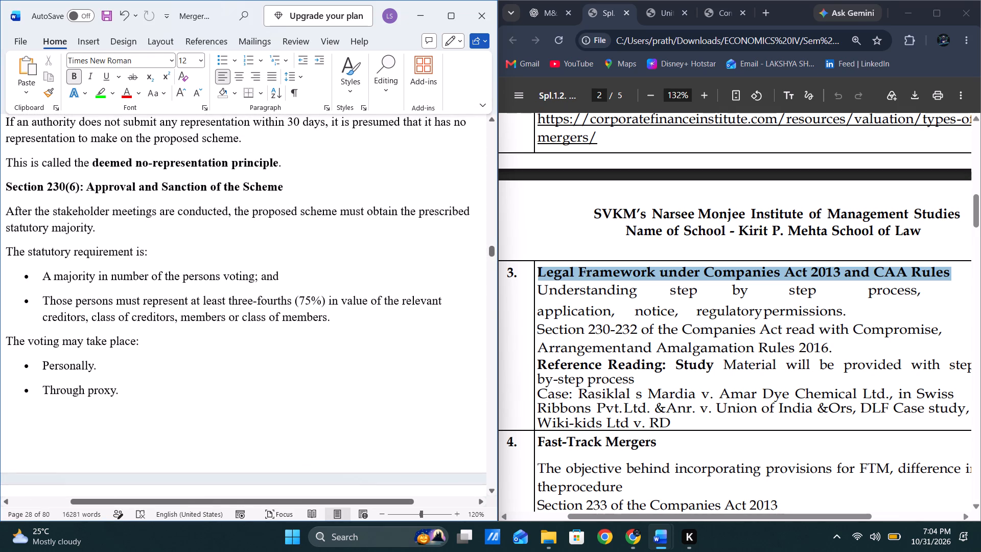
pyautogui.scroll(1, 112, 304)
pyautogui.hscroll(1, 112, 304)
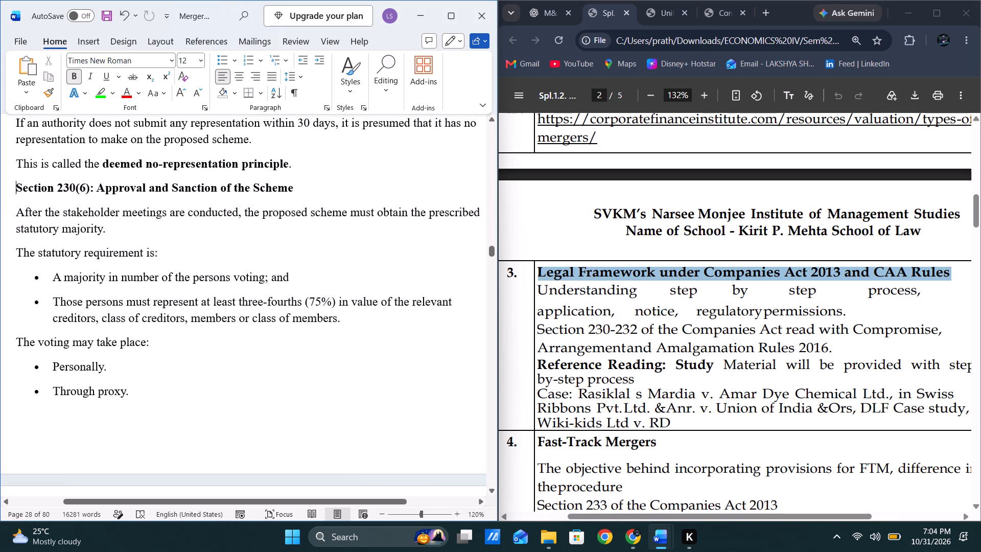
pyautogui.click(13, 214)
pyautogui.press('BackSpace')
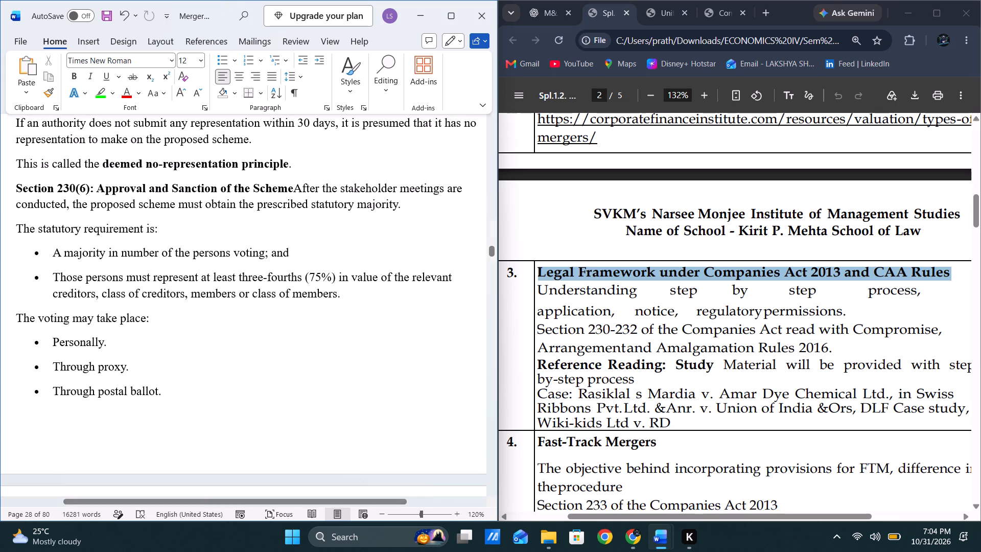
pyautogui.write(':')
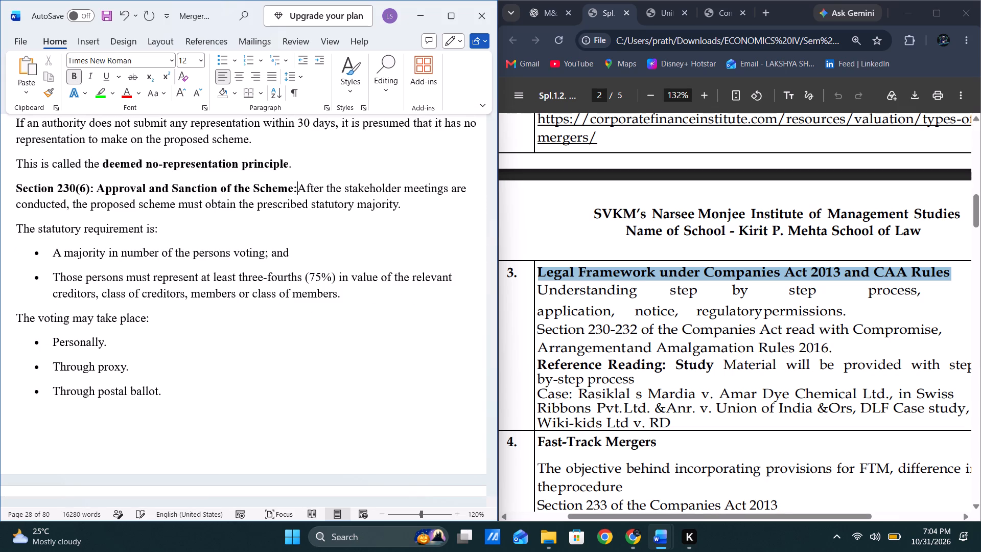
pyautogui.press('space')
# Delete the line "The statutory requirement is:" above the two majority bullets.
pyautogui.moveTo(176, 229); pyautogui.dragTo(177, 229)
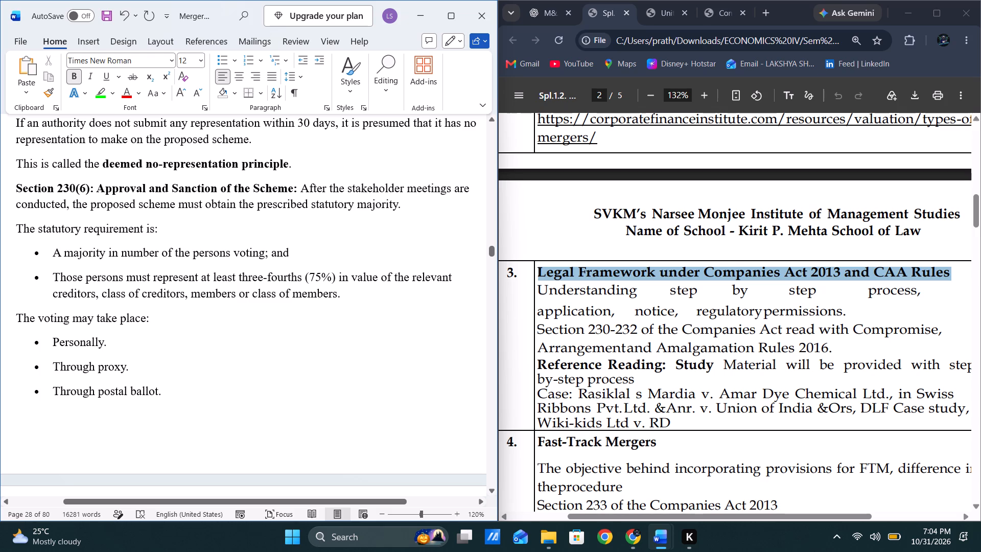
pyautogui.moveTo(177, 229); pyautogui.dragTo(24, 231)
pyautogui.press('BackSpace')
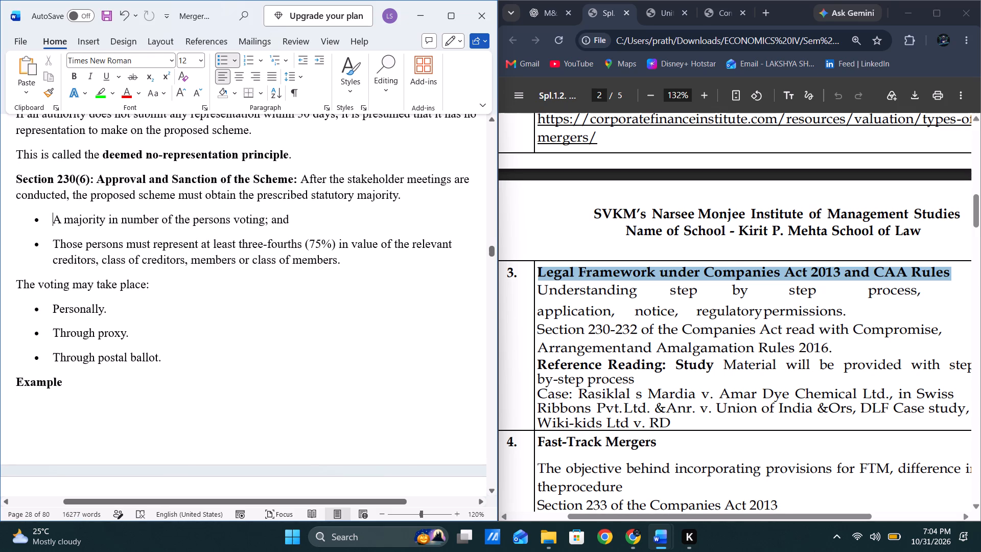
# Delete the 100-creditors voting example, from its "Example" heading through "Therefore, the statutory voting requirement is fulfilled.".
pyautogui.scroll(-1, 236, 231)
pyautogui.scroll(-1, 267, 260)
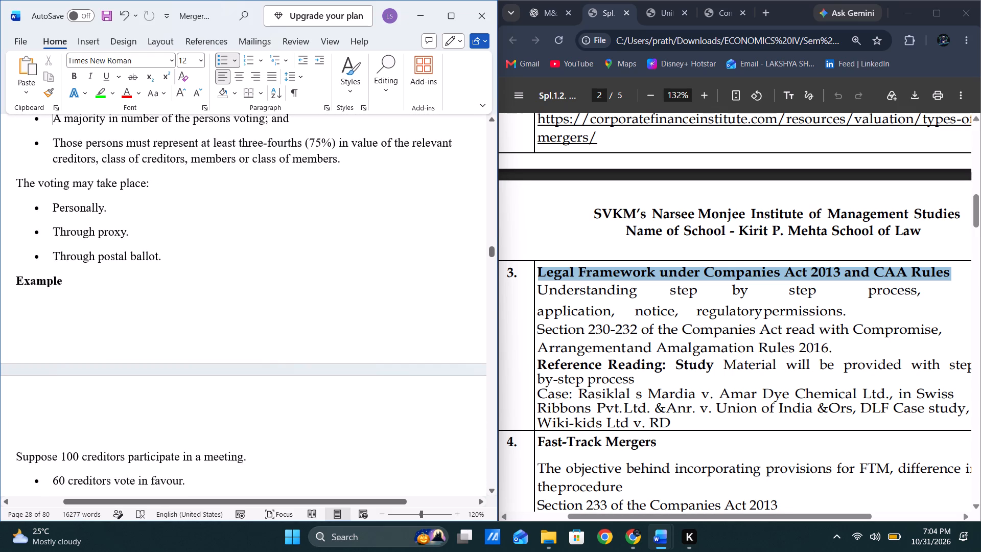
pyautogui.scroll(-1, 110, 273)
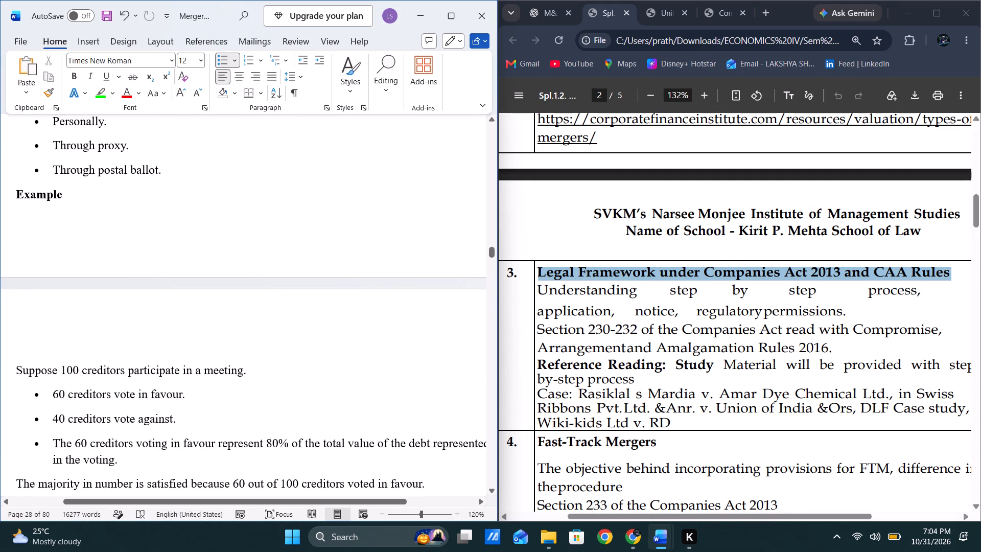
pyautogui.moveTo(10, 196); pyautogui.dragTo(108, 496)
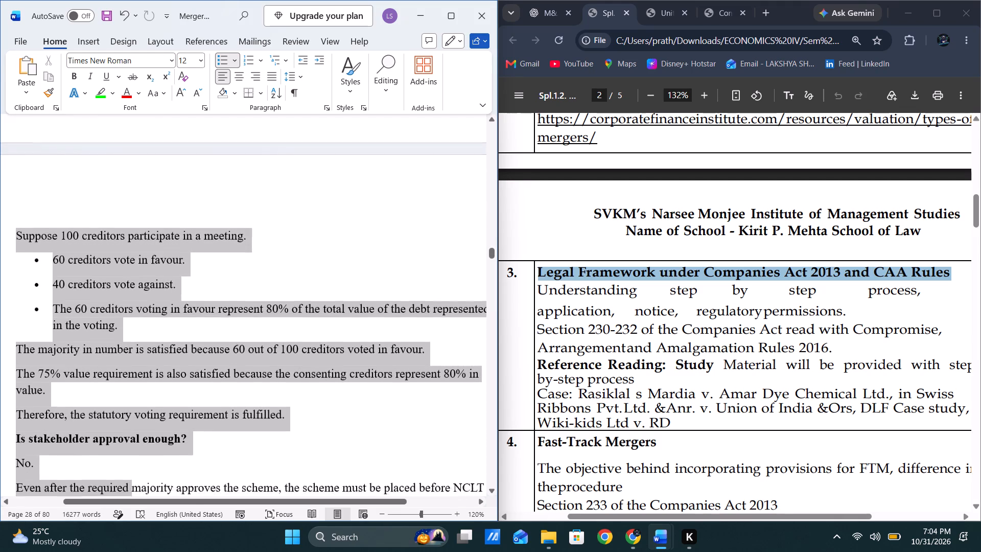
pyautogui.moveTo(108, 496); pyautogui.dragTo(293, 305)
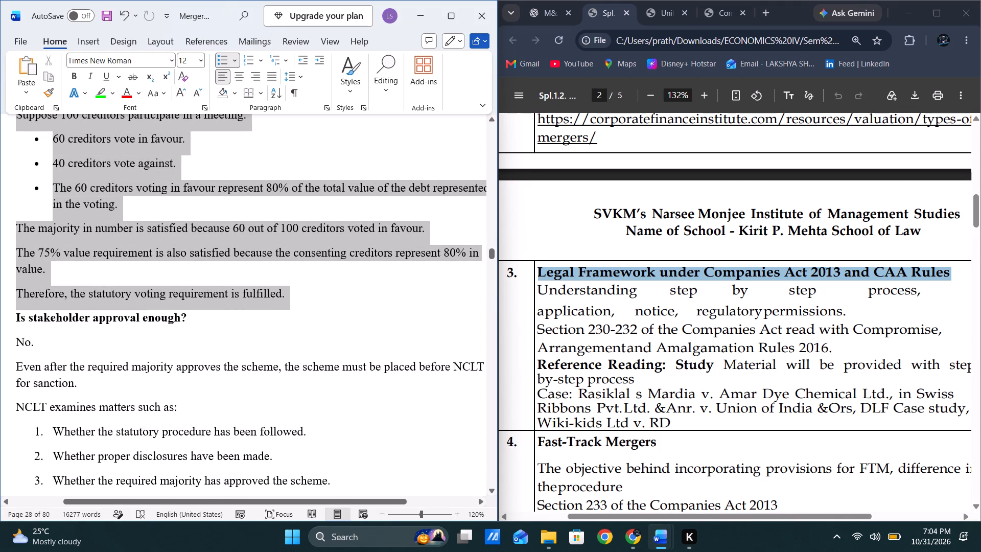
pyautogui.moveTo(293, 305); pyautogui.dragTo(294, 304)
pyautogui.press('BackSpace')
# Merge the "Is stakeholder approval enough?" heading, "No." and the sentence after it into one paragraph, replacing the question mark with a colon.
pyautogui.press('Down')
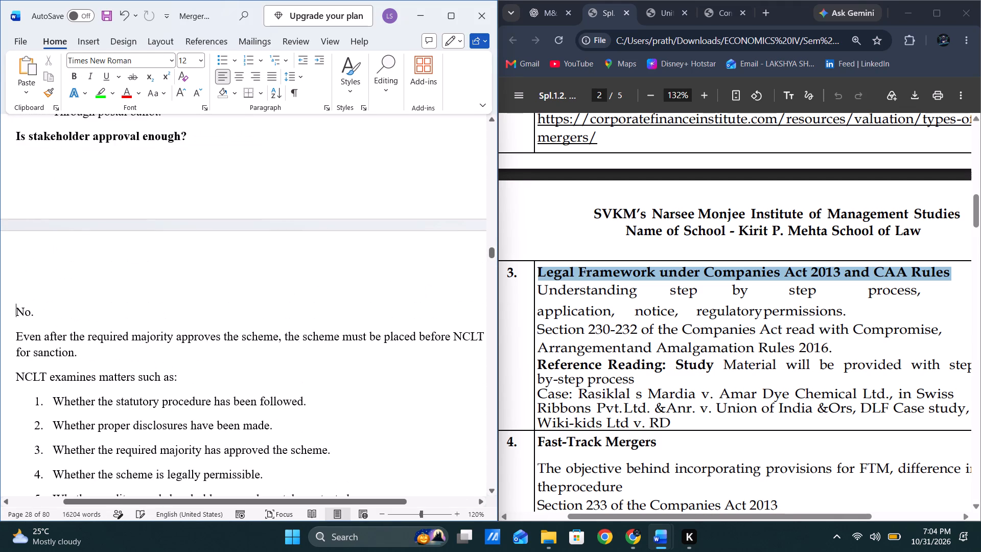
pyautogui.press('Down')
pyautogui.press('BackSpace')
pyautogui.press('space')
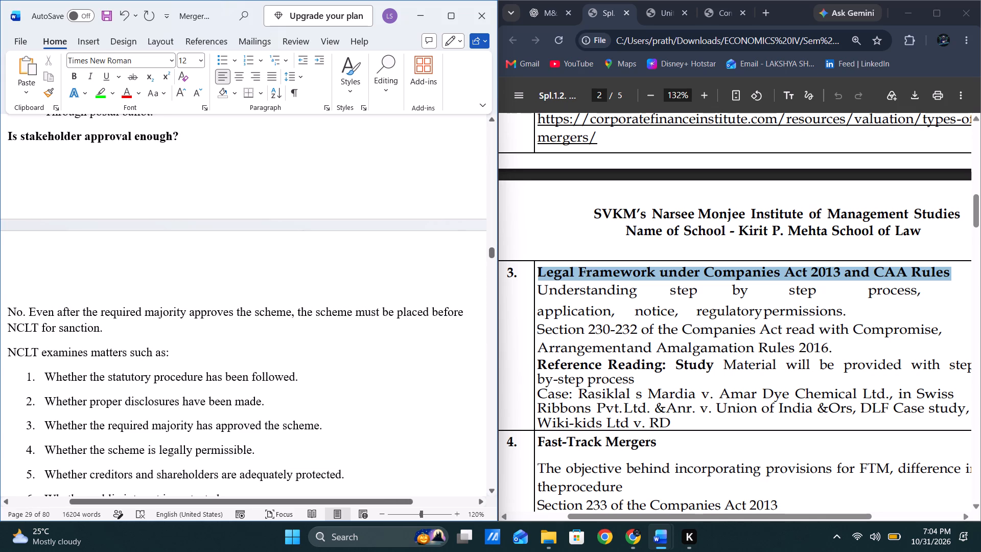
pyautogui.scroll(-1, 159, 336)
pyautogui.hscroll(1, 86, 326)
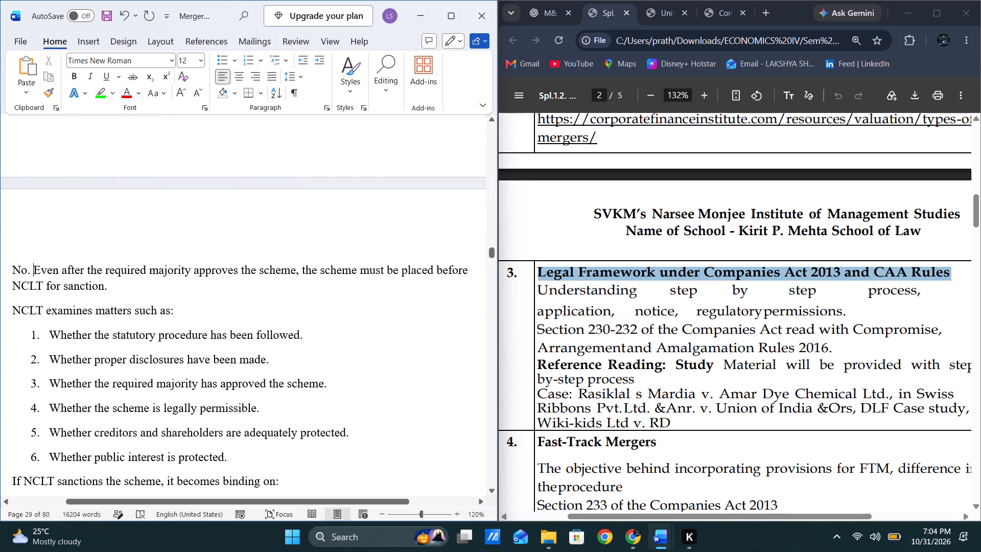
pyautogui.click(13, 271)
pyautogui.press('BackSpace')
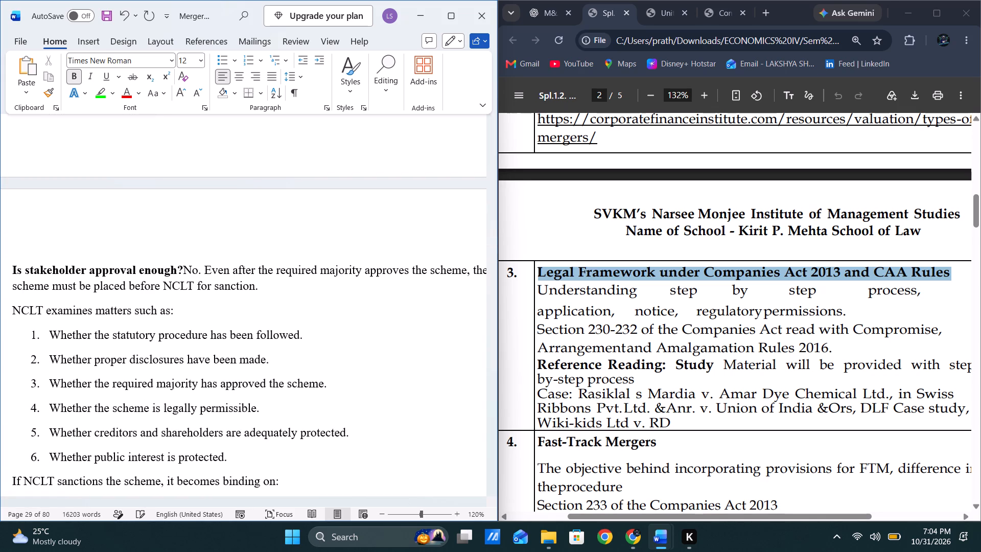
pyautogui.press('BackSpace')
pyautogui.write(':')
pyautogui.press('space')
# Delete everything from "Meaning of contributories" through the number "11." before the Section 230(7) heading.
pyautogui.scroll(-1, 13, 271)
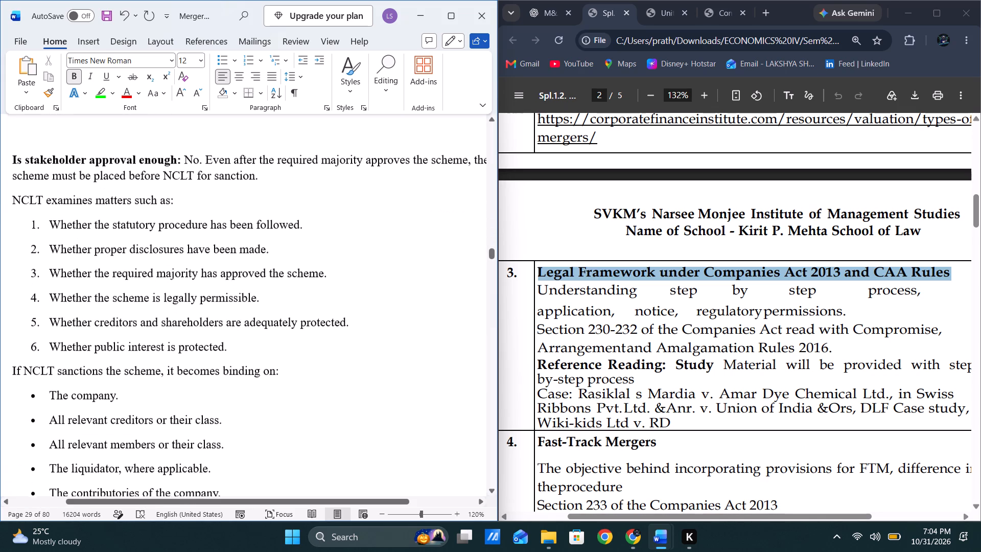
pyautogui.scroll(-2, 46, 332)
pyautogui.scroll(-1, 124, 346)
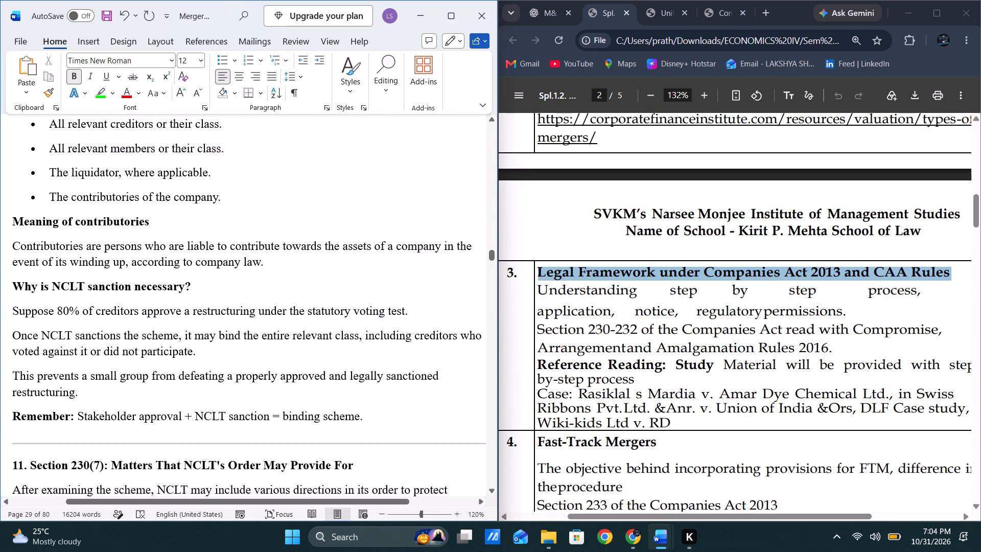
pyautogui.moveTo(6, 221); pyautogui.dragTo(29, 469)
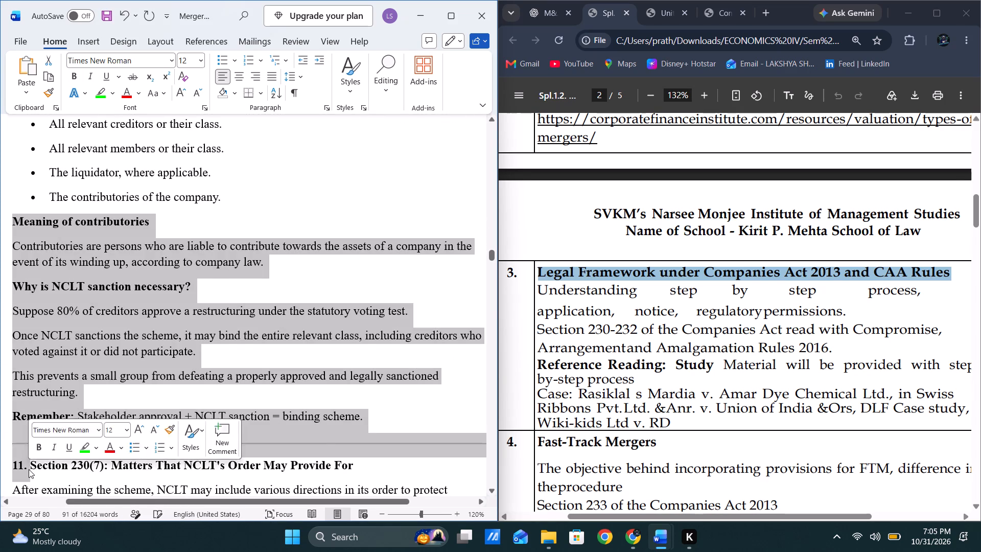
pyautogui.press('BackSpace')
# Join the "Section 230(7): Matters That NCLT's Order May Provide For" heading to the paragraph below it, separated by a colon and a space.
pyautogui.press('Down')
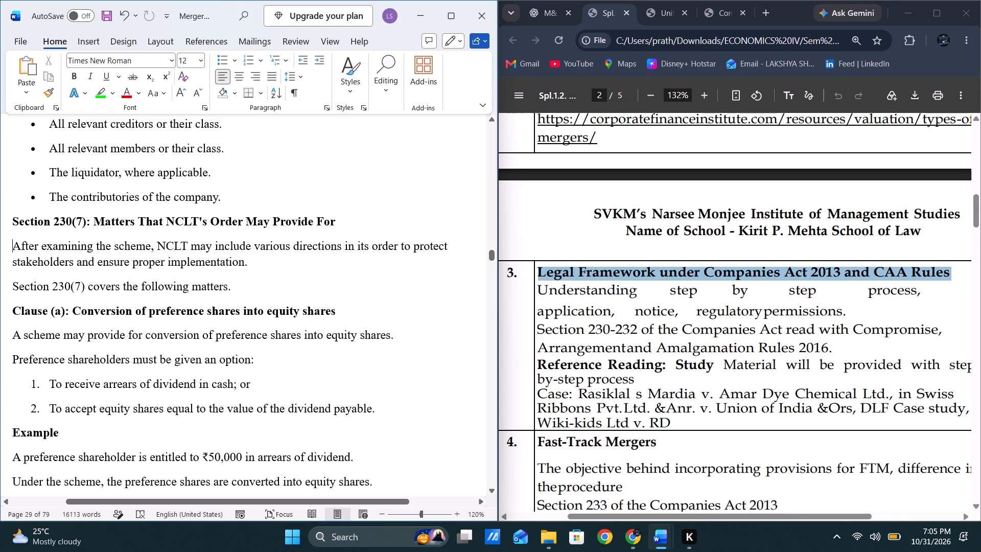
pyautogui.press('BackSpace')
pyautogui.write(':')
pyautogui.press('space')
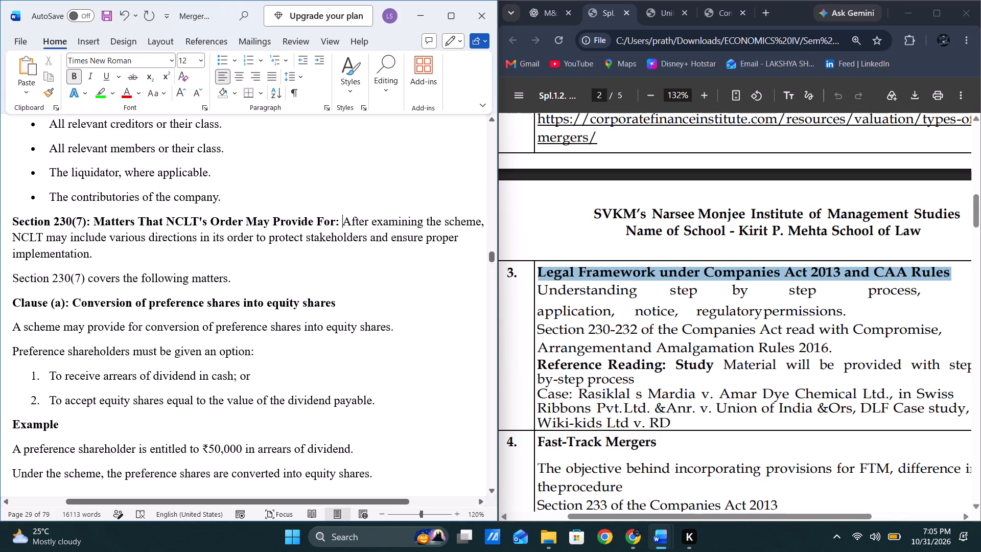
# Delete the line "Section 230(7) covers the following matters.".
pyautogui.scroll(-1, 281, 286)
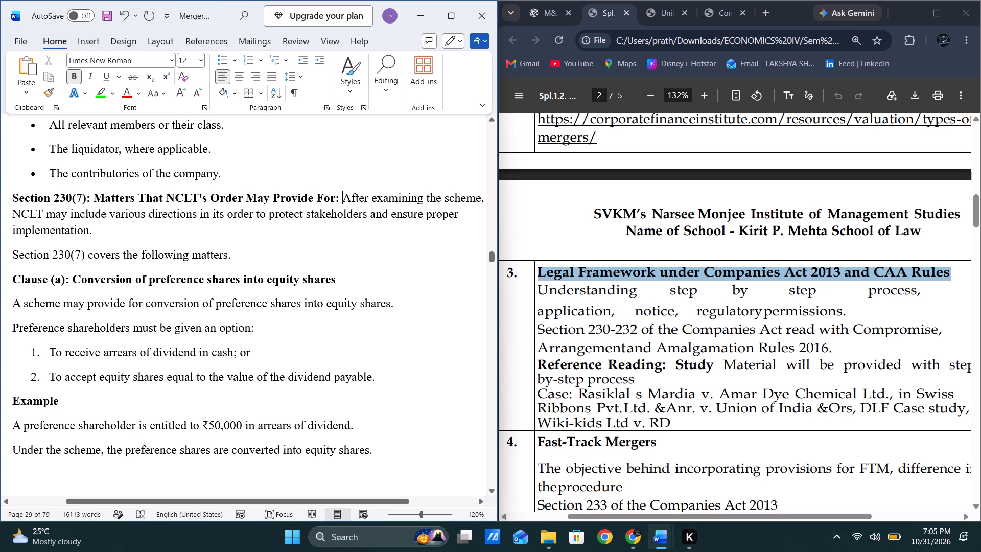
pyautogui.moveTo(244, 252); pyautogui.dragTo(15, 269)
pyautogui.press('BackSpace')
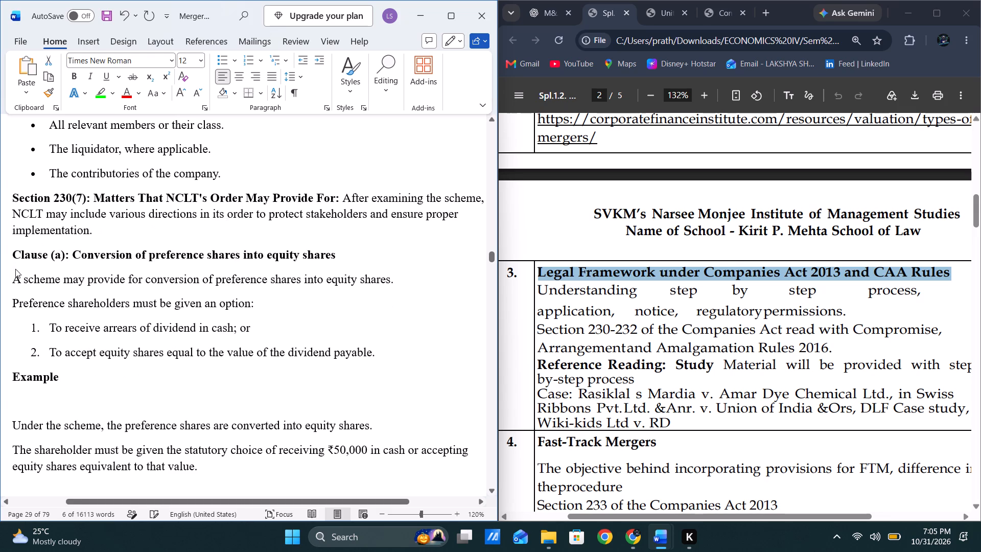
# Merge the Clause (a) heading and the two sentences below it into one paragraph, with a colon and a space after the heading.
pyautogui.press('Down')
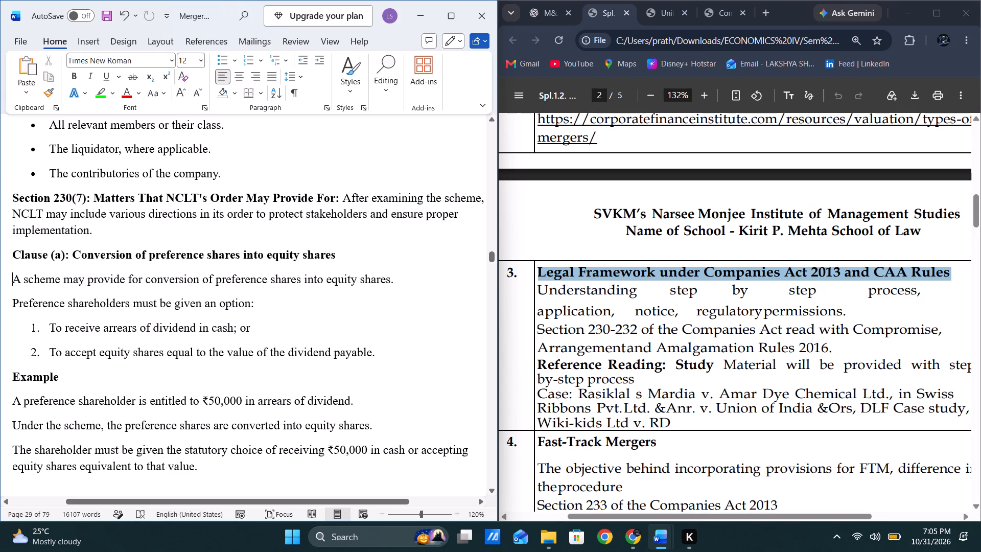
pyautogui.press('Down')
pyautogui.press('BackSpace')
pyautogui.press('space')
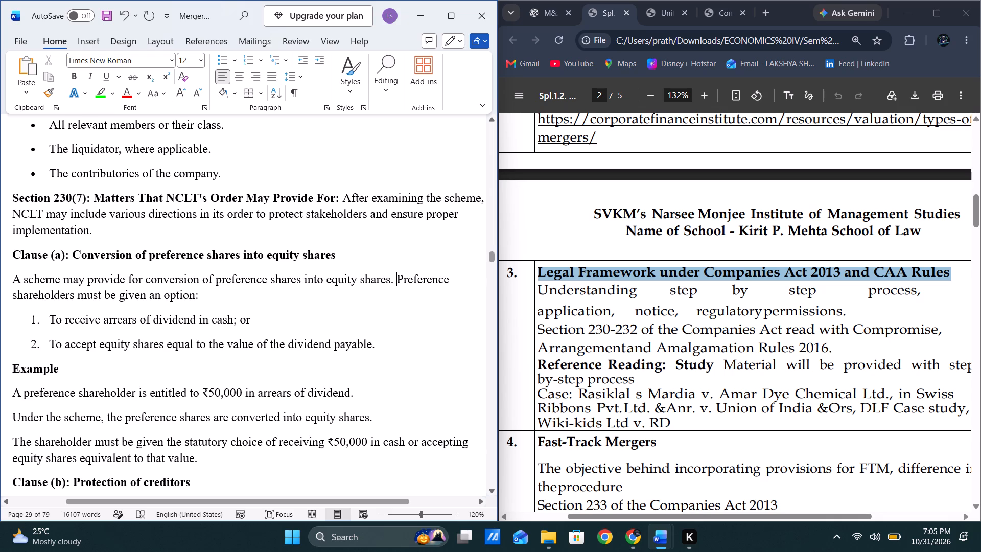
pyautogui.click(10, 276)
pyautogui.press('BackSpace')
pyautogui.write(':')
pyautogui.press('space')
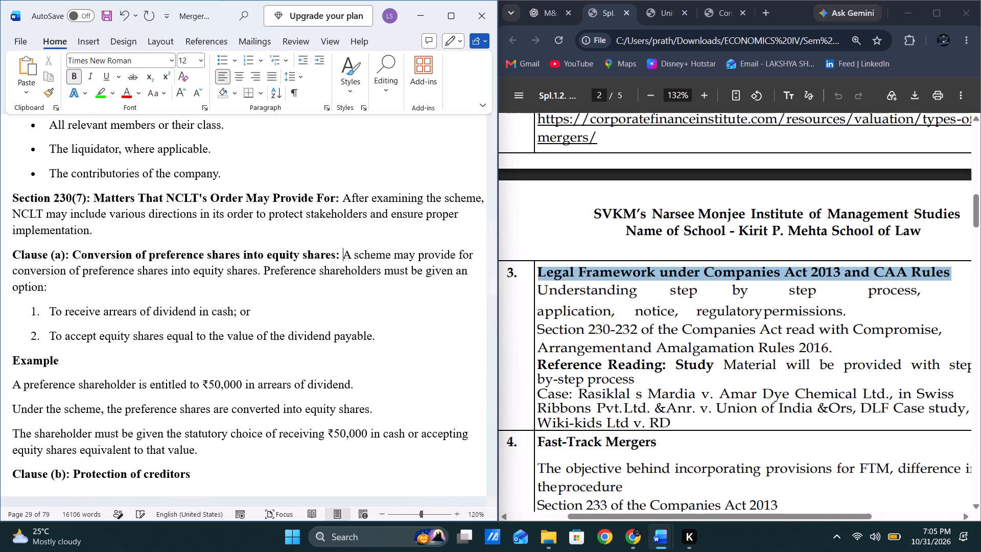
# Delete the ₹50,000 preference dividend example under Clause (a), including its "Example" heading.
pyautogui.moveTo(10, 362); pyautogui.dragTo(198, 457)
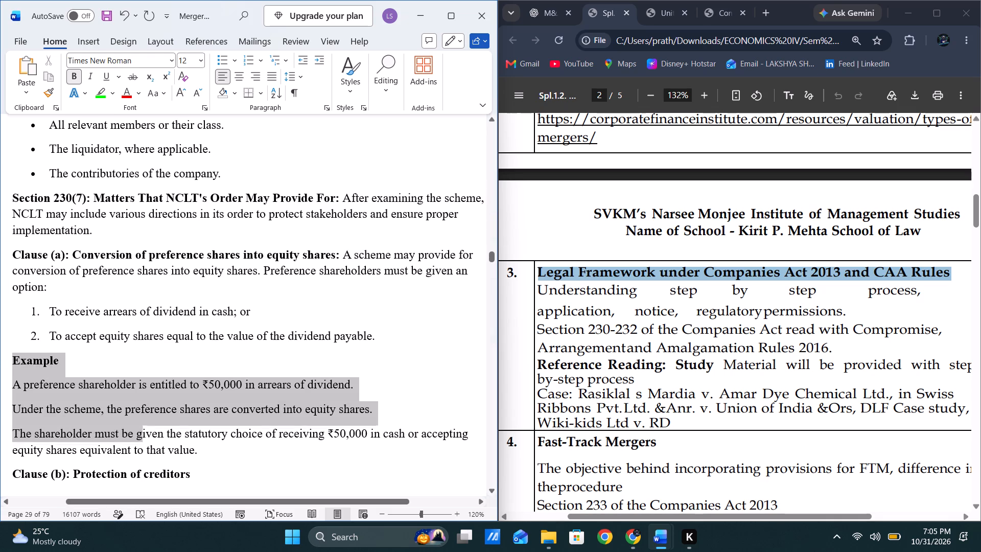
pyautogui.moveTo(198, 457); pyautogui.dragTo(205, 451)
pyautogui.press('BackSpace')
# Join the "Clause (b): Protection of creditors" heading to the sentence below it, separated by a colon and a space.
pyautogui.press('Down')
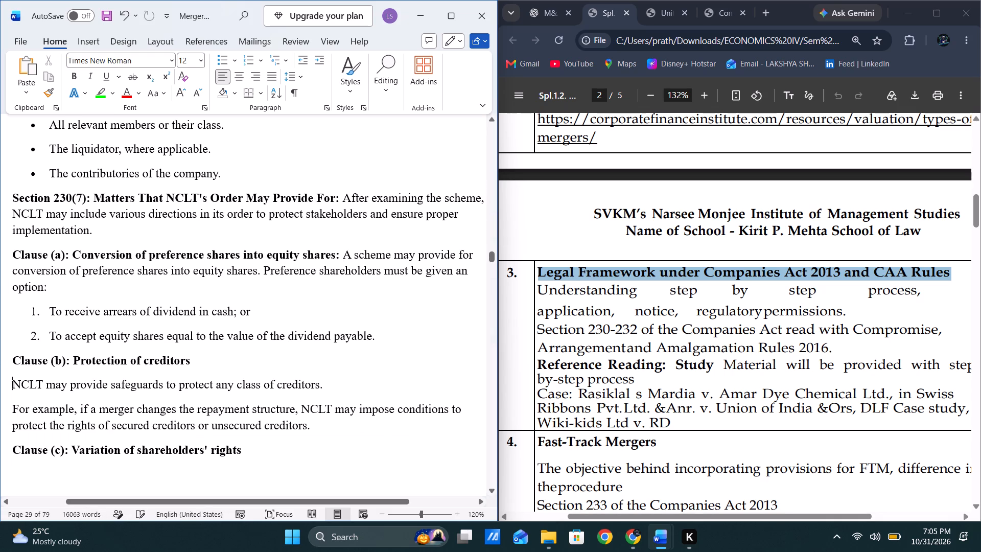
pyautogui.press('BackSpace')
pyautogui.write(':')
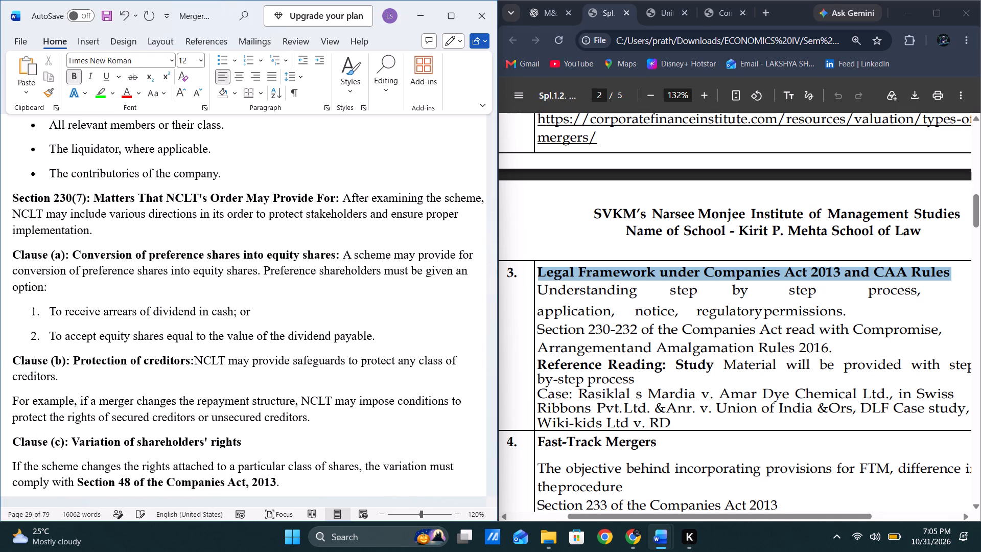
pyautogui.press('space')
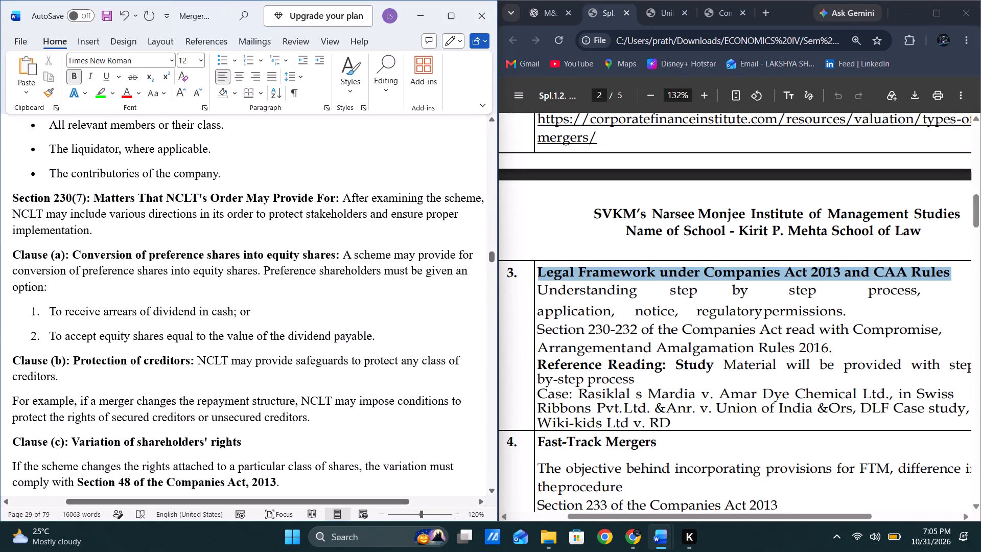
# Delete the "For example, if a merger changes the repayment structure" paragraph under Clause (b).
pyautogui.moveTo(14, 403); pyautogui.dragTo(338, 414)
pyautogui.press('BackSpace')
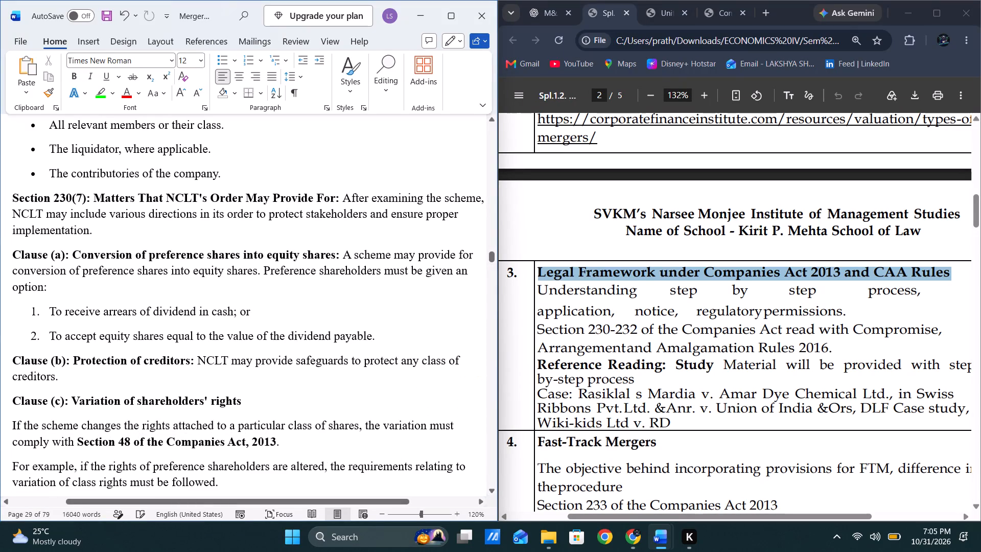
# Join the "Clause (c): Variation of shareholders' rights" heading to the sentence below it, separated by a colon and a space.
pyautogui.press('Down')
pyautogui.scroll(-1, 338, 414)
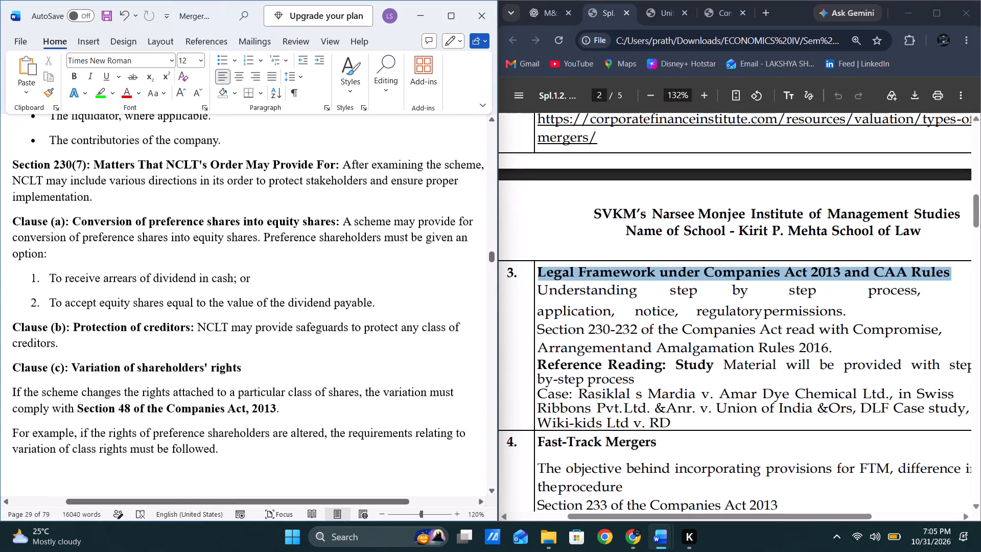
pyautogui.scroll(-1, 338, 414)
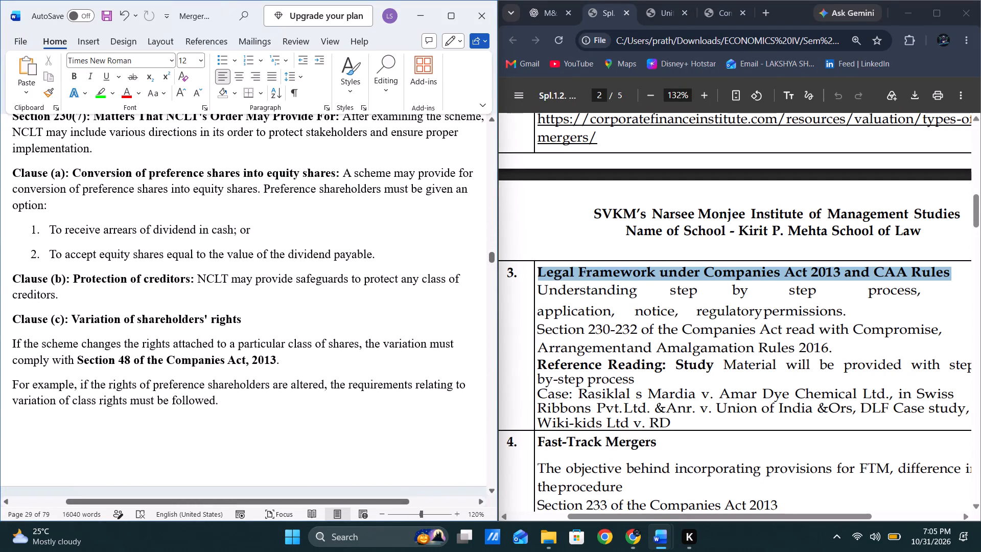
pyautogui.press('BackSpace')
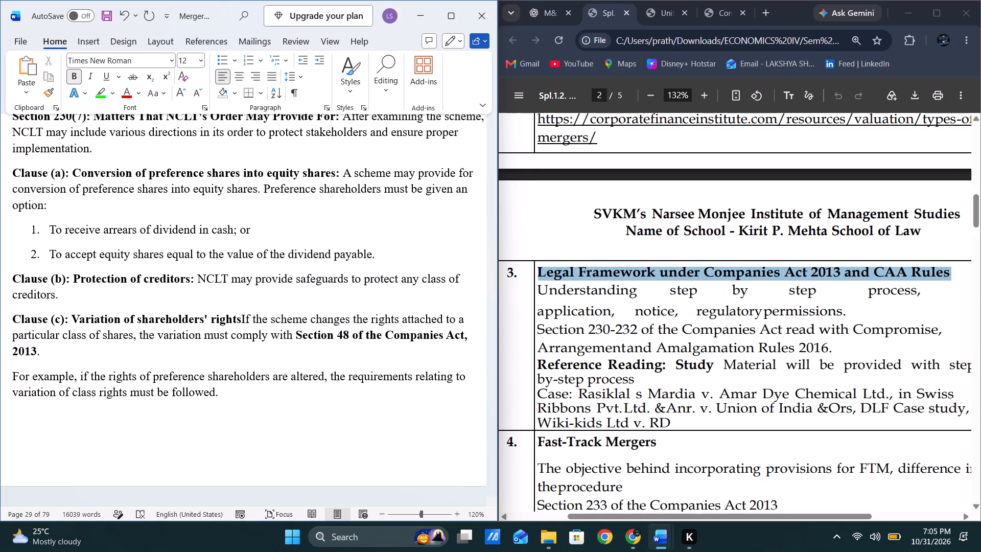
pyautogui.write(':')
pyautogui.press('space')
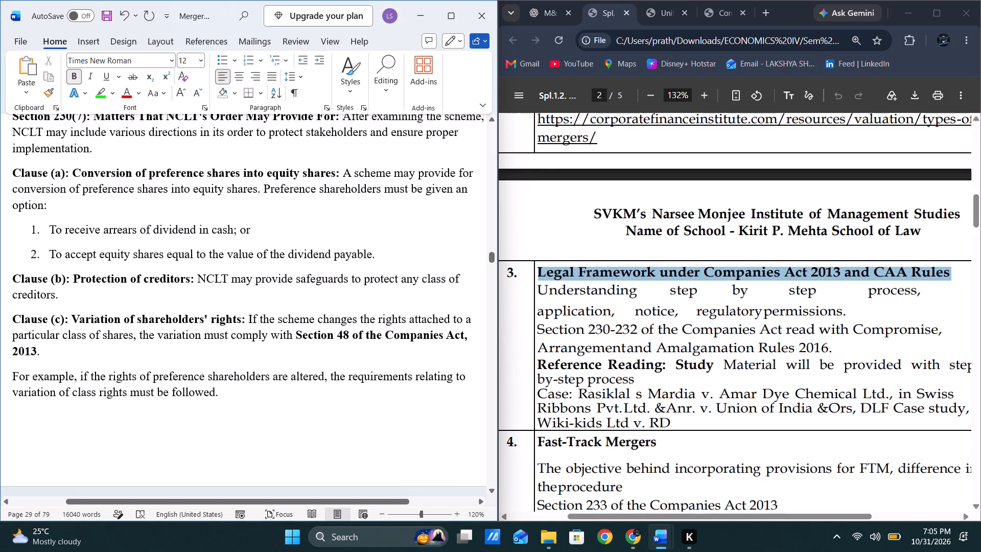
# Delete the "For example, if the rights of preference shareholders are altered" paragraph under Clause (c).
pyautogui.moveTo(240, 394); pyautogui.dragTo(16, 366)
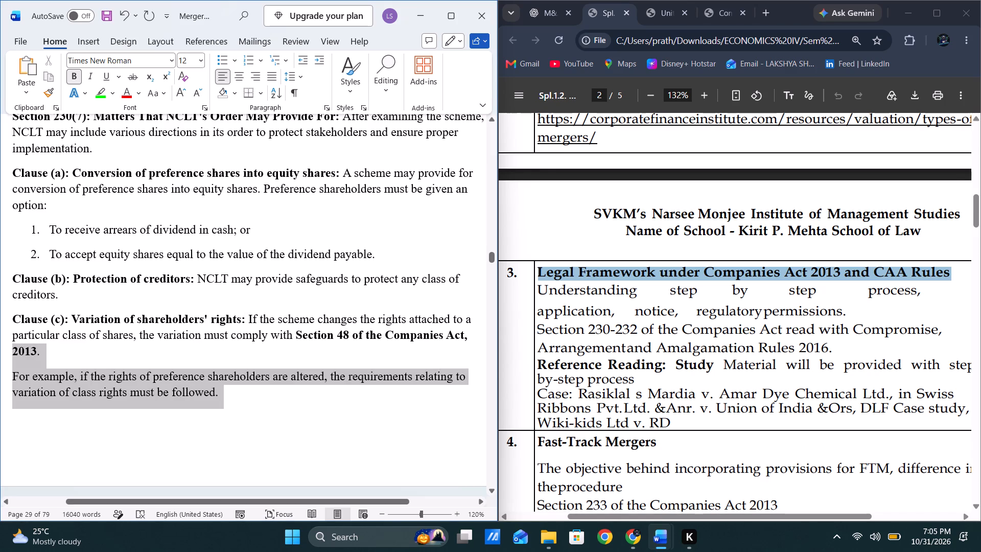
pyautogui.moveTo(16, 366); pyautogui.dragTo(14, 374)
pyautogui.press('BackSpace')
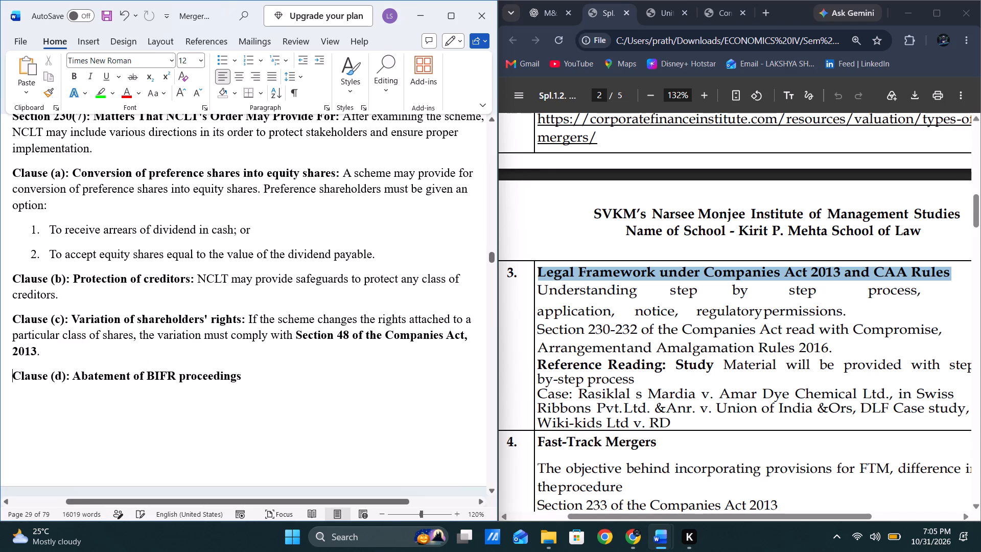
# Join the "Clause (d): Abatement of BIFR proceedings" heading to the sentence below it, separated by a colon and a space.
pyautogui.scroll(-2, 14, 374)
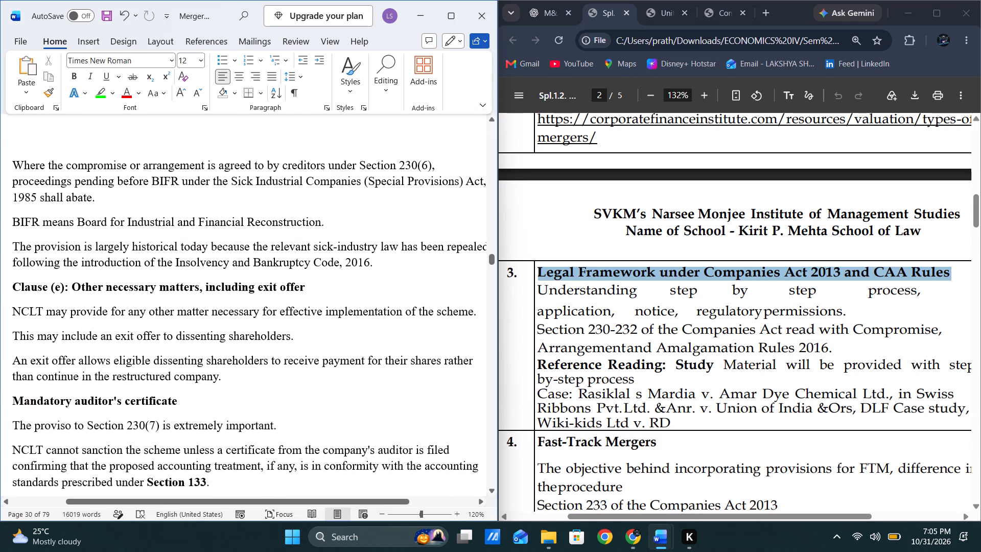
pyautogui.press('Down')
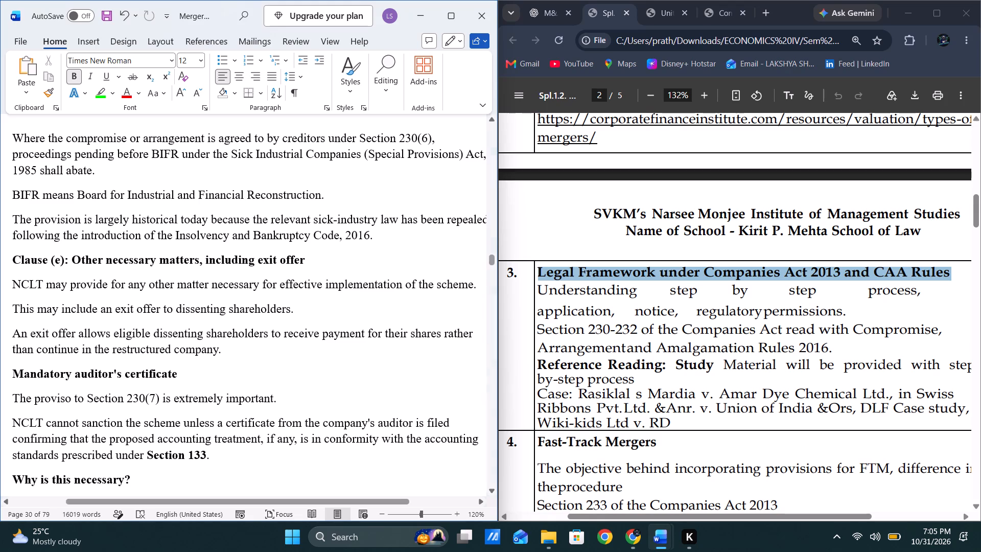
pyautogui.scroll(2, 258, 324)
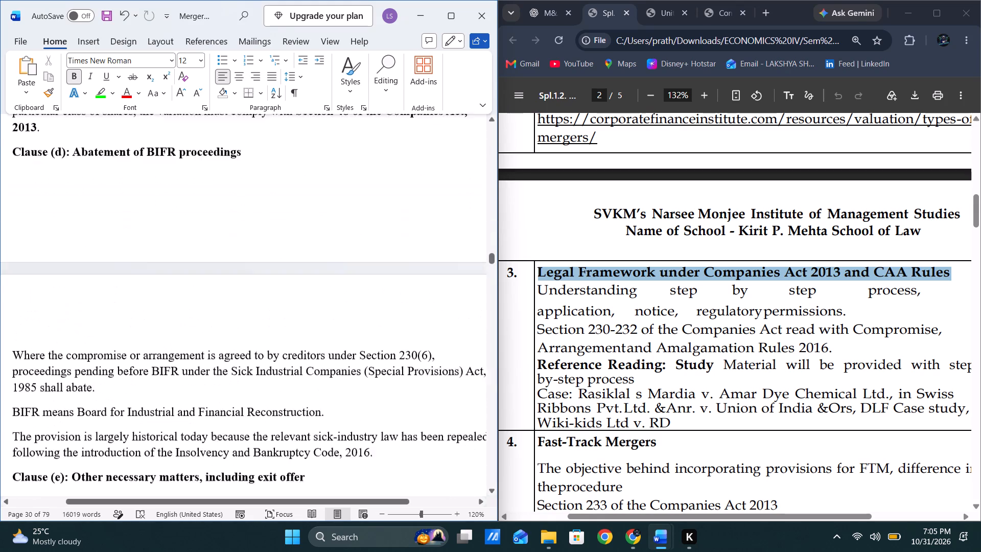
pyautogui.scroll(1, 258, 324)
pyautogui.click(13, 413)
pyautogui.press('BackSpace')
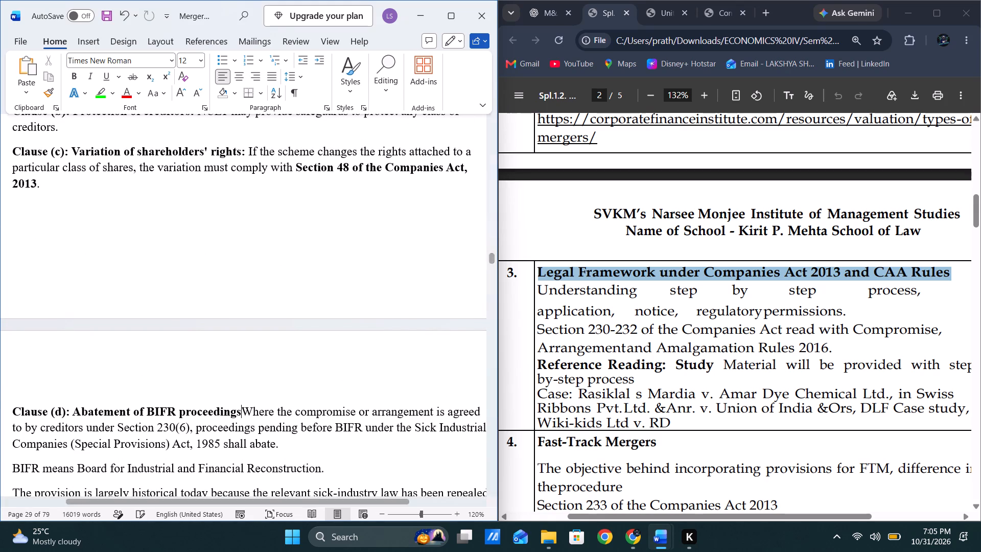
pyautogui.write(':')
pyautogui.press('space')
# Merge the "BIFR means Board for Industrial and Financial Reconstruction" sentence into the end of the Clause (d) paragraph, separated by a space.
pyautogui.scroll(-1, 13, 413)
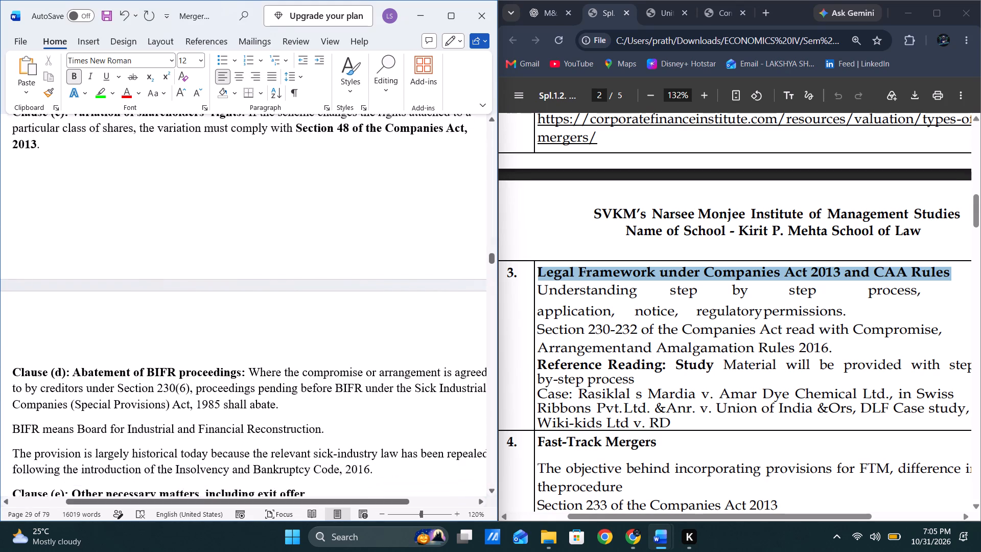
pyautogui.scroll(-1, 13, 413)
pyautogui.click(9, 391)
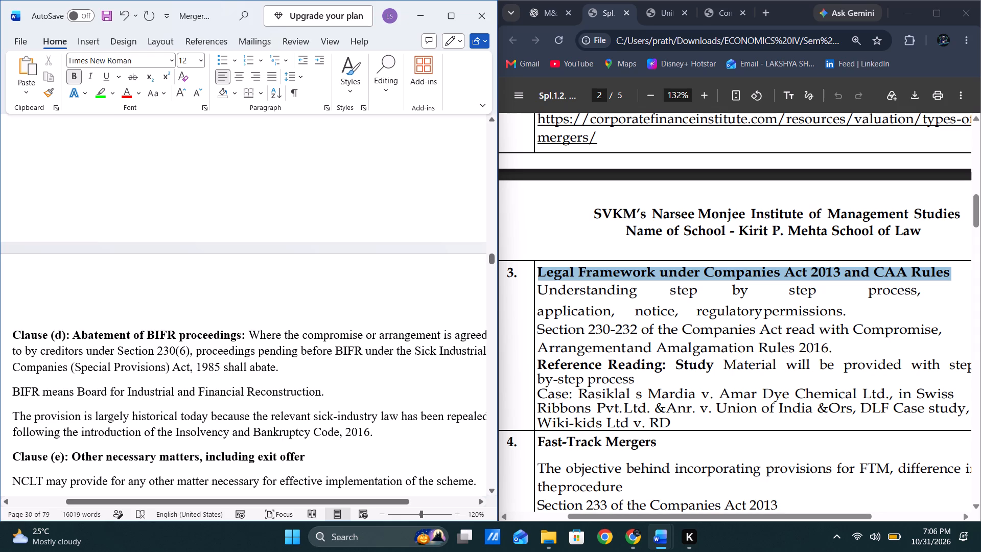
pyautogui.press('BackSpace')
pyautogui.press('space')
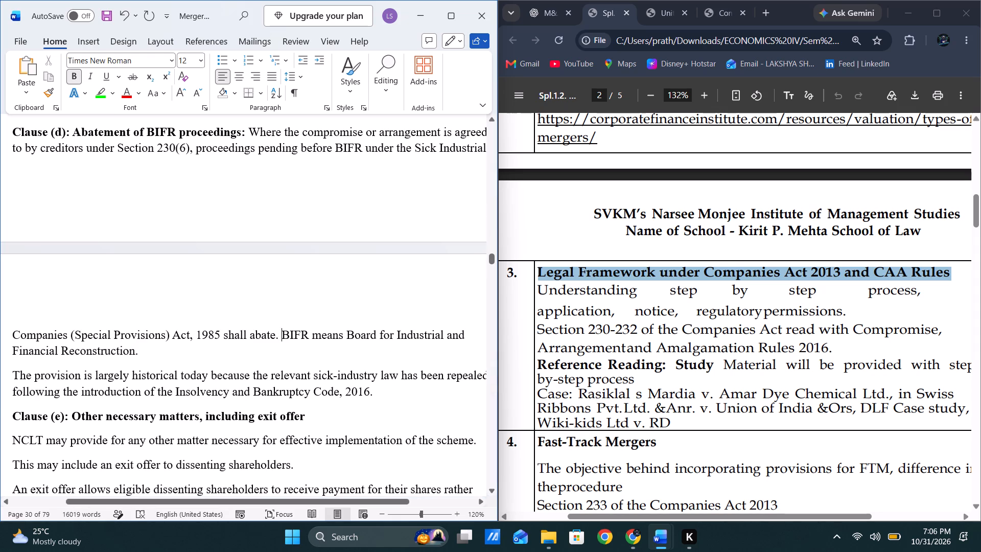
# Delete the "The provision is largely historical today" paragraph under Clause (d).
pyautogui.scroll(-1, 20, 387)
pyautogui.moveTo(395, 329); pyautogui.dragTo(13, 311)
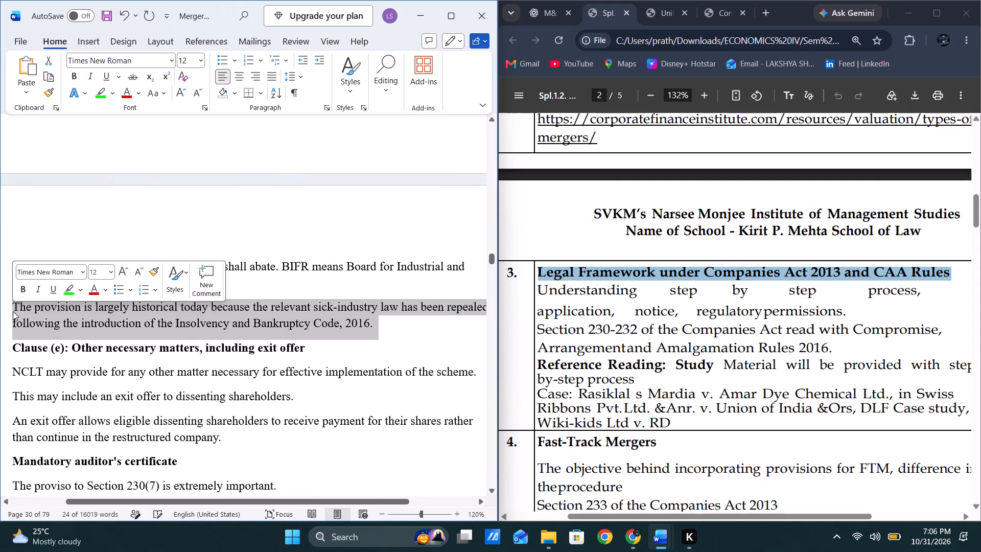
pyautogui.press('BackSpace')
# Look through the notes after Clause (e), from the auditor's certificate to Section 230(12), to see what still needs condensing.
pyautogui.press('Down')
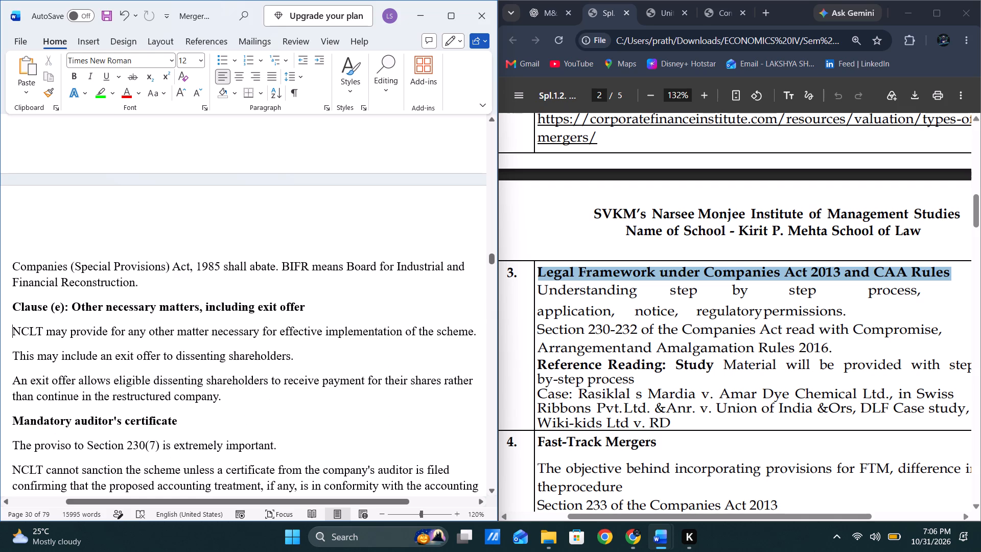
pyautogui.scroll(-2, 13, 311)
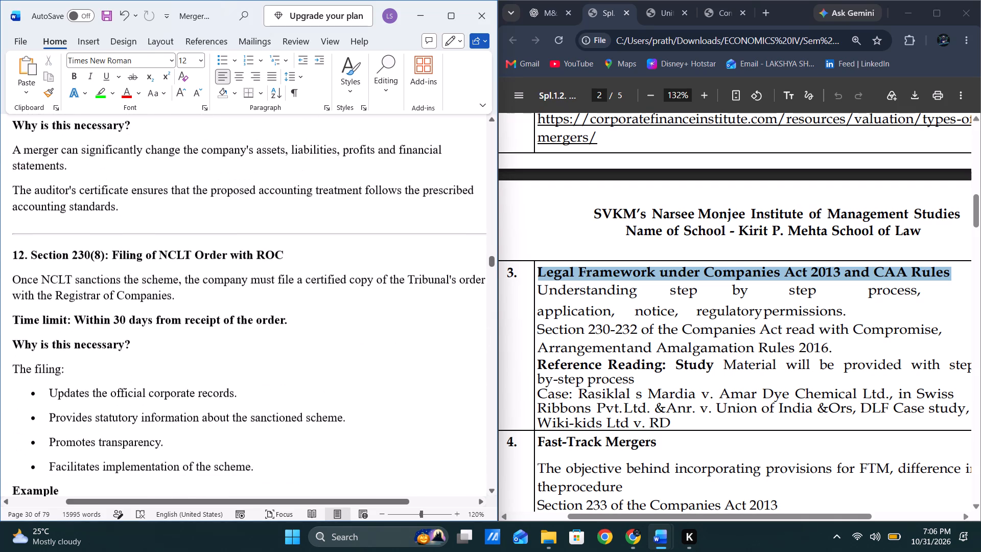
pyautogui.scroll(-4, 13, 311)
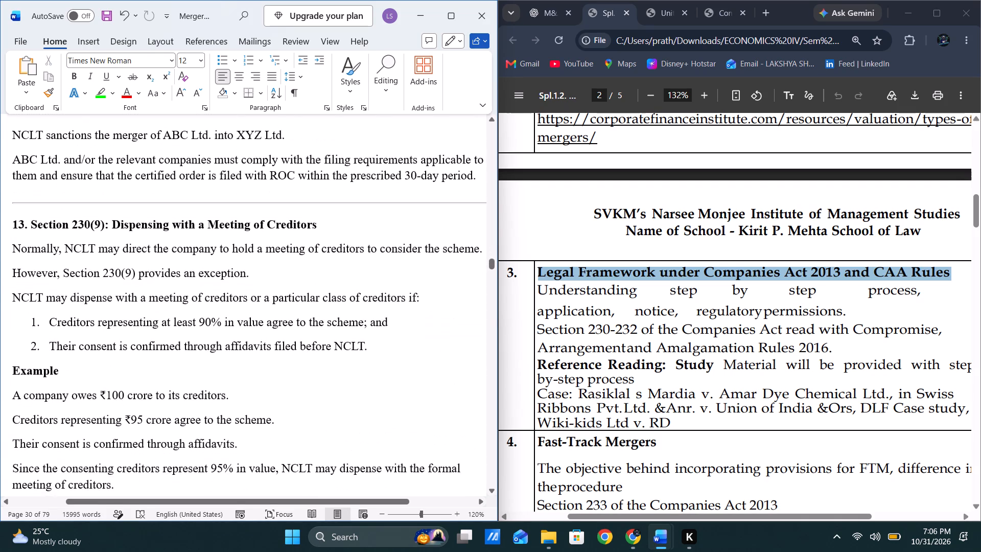
pyautogui.scroll(-4, 13, 311)
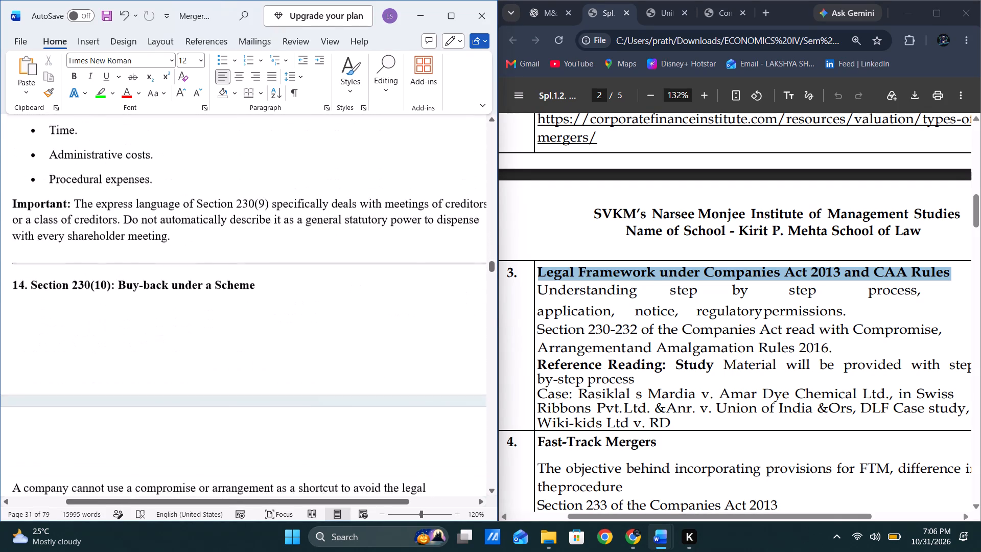
pyautogui.scroll(-3, 13, 311)
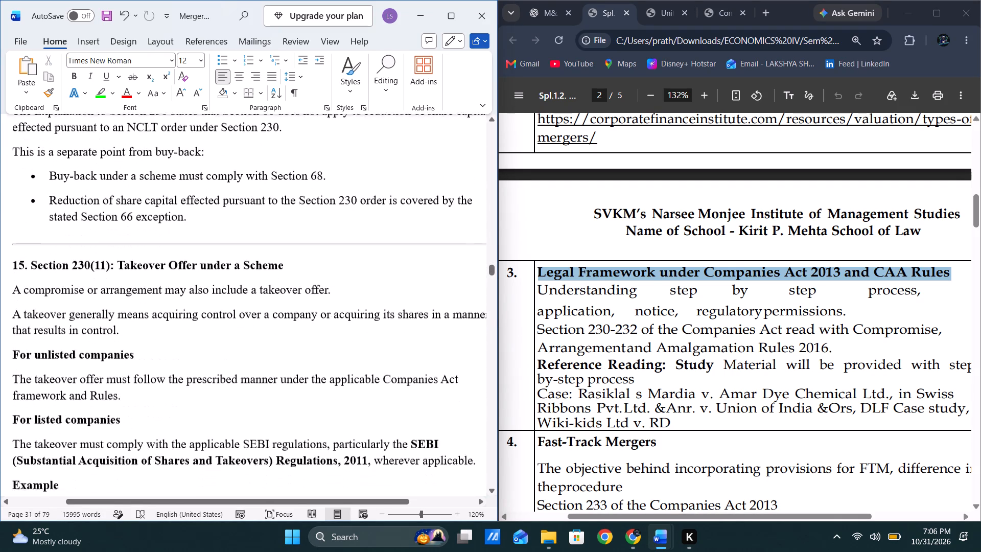
pyautogui.scroll(-5, 13, 311)
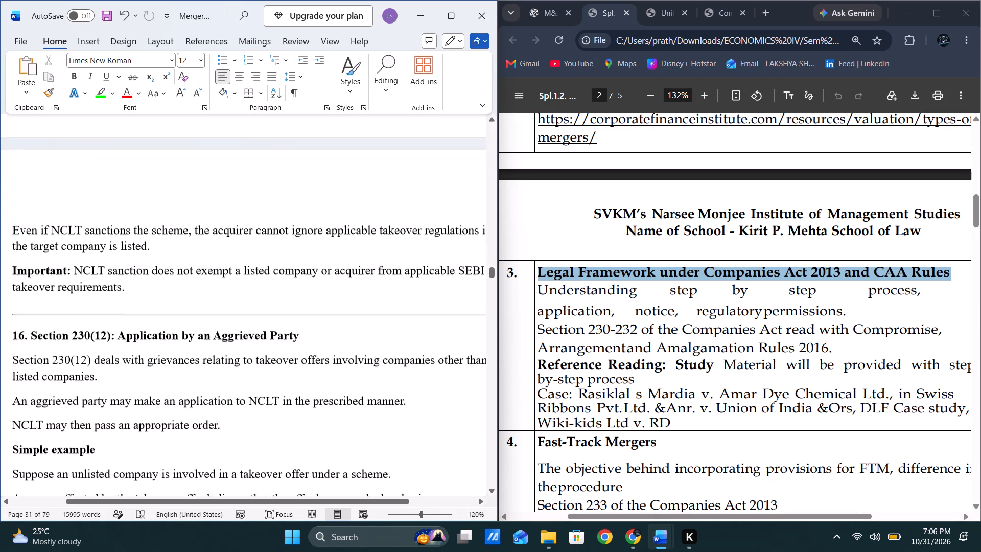
pyautogui.scroll(-1, 13, 311)
# Save the merger notes document, checking the text around Section 230(12) and the start of the CAA Rules part.
pyautogui.hotkey('ctrl', 's')
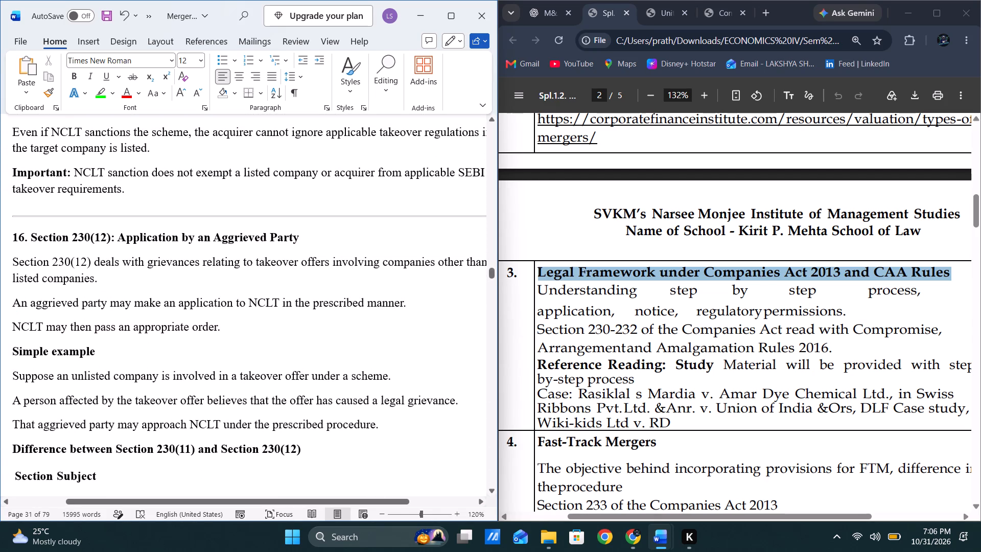
pyautogui.scroll(-2, 192, 270)
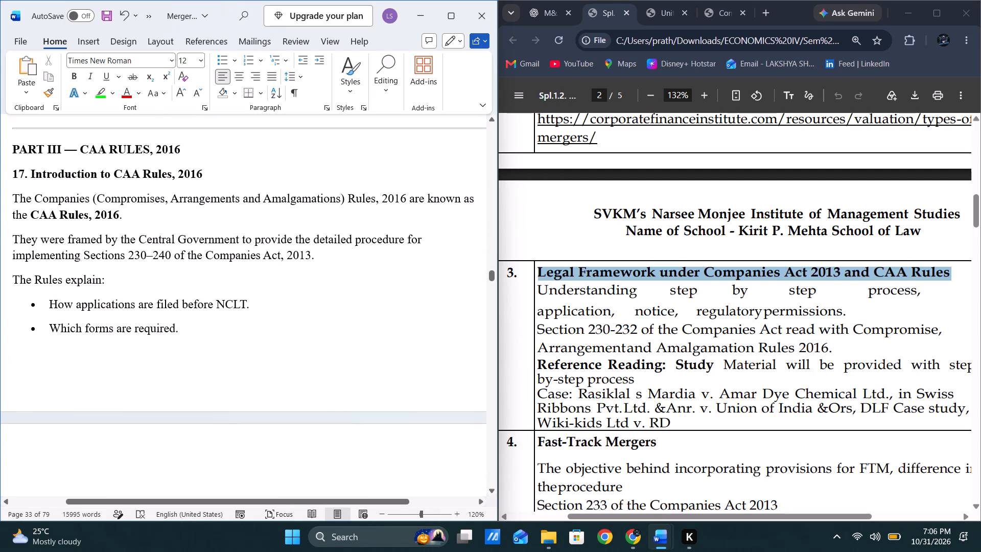
pyautogui.scroll(2, 192, 270)
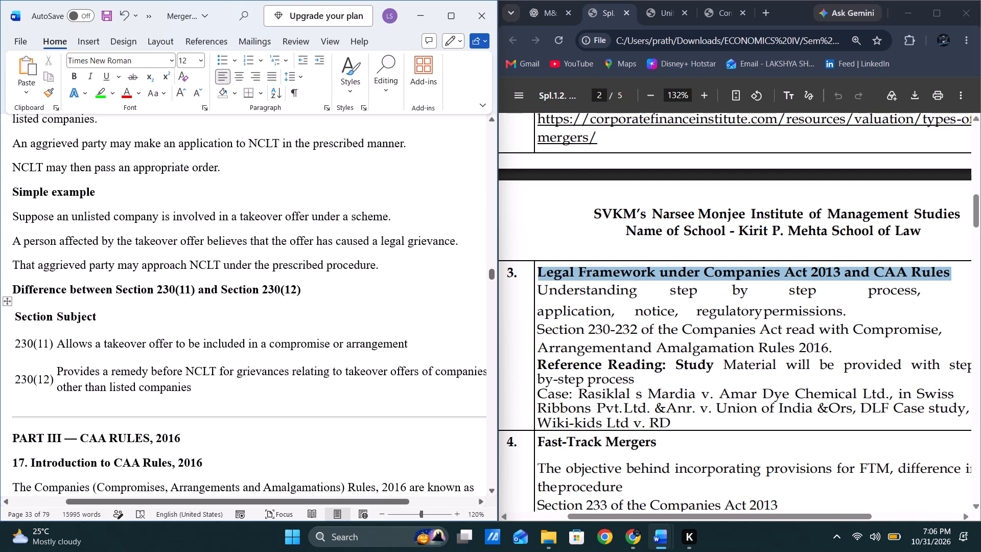
pyautogui.hotkey('ctrl', 's')
pyautogui.scroll(1, 192, 270)
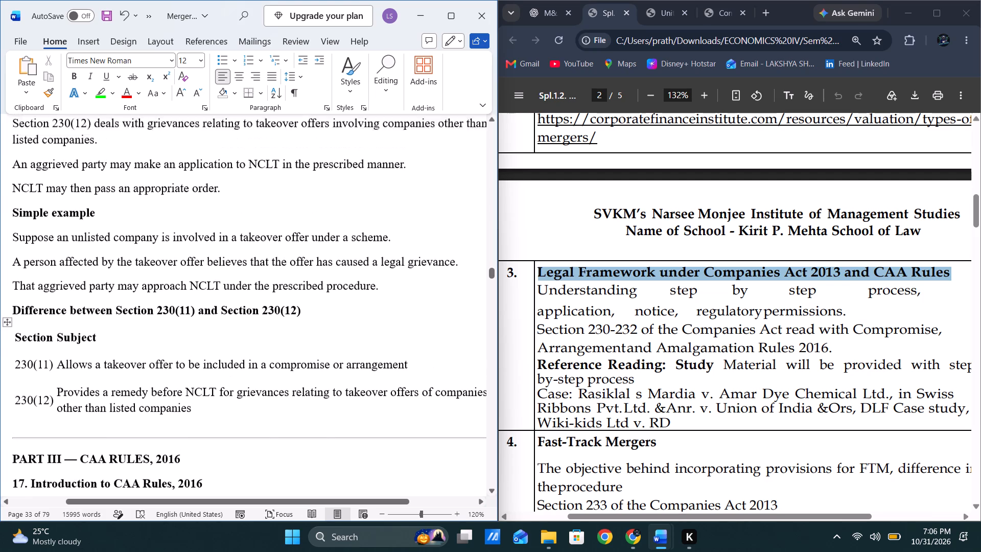
pyautogui.scroll(7, 192, 270)
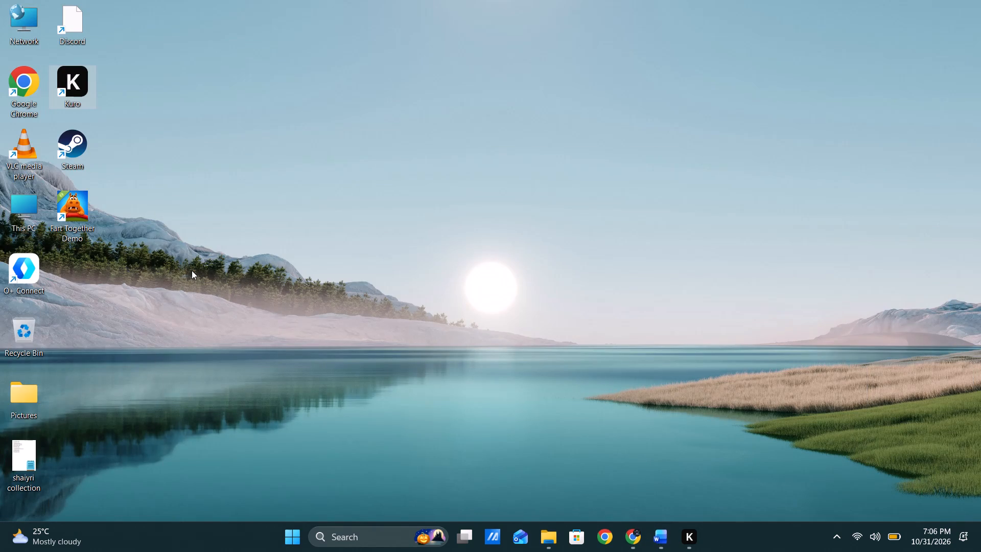
# Disconnect the computer from the current Wi-Fi network.
pyautogui.click(860, 531)
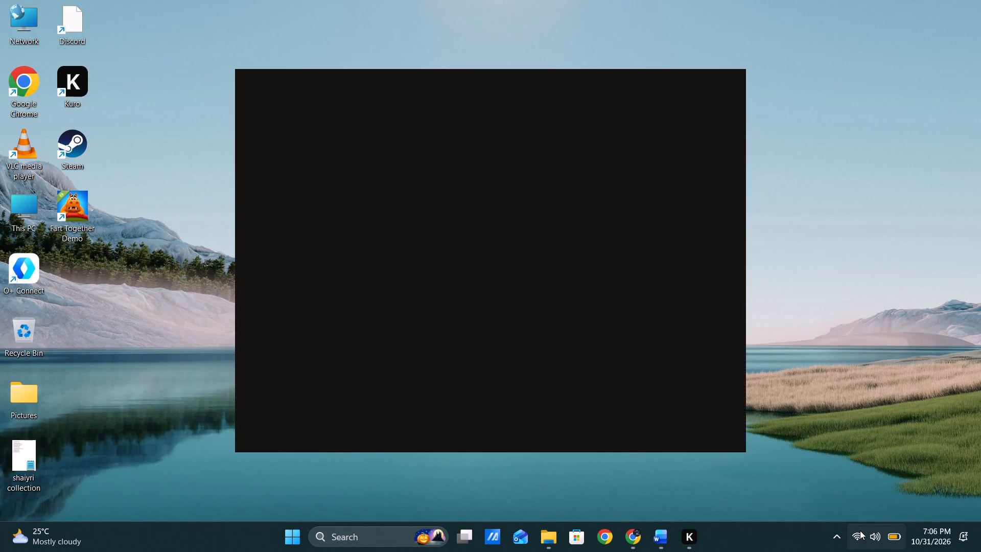
pyautogui.click(782, 302)
pyautogui.click(810, 176)
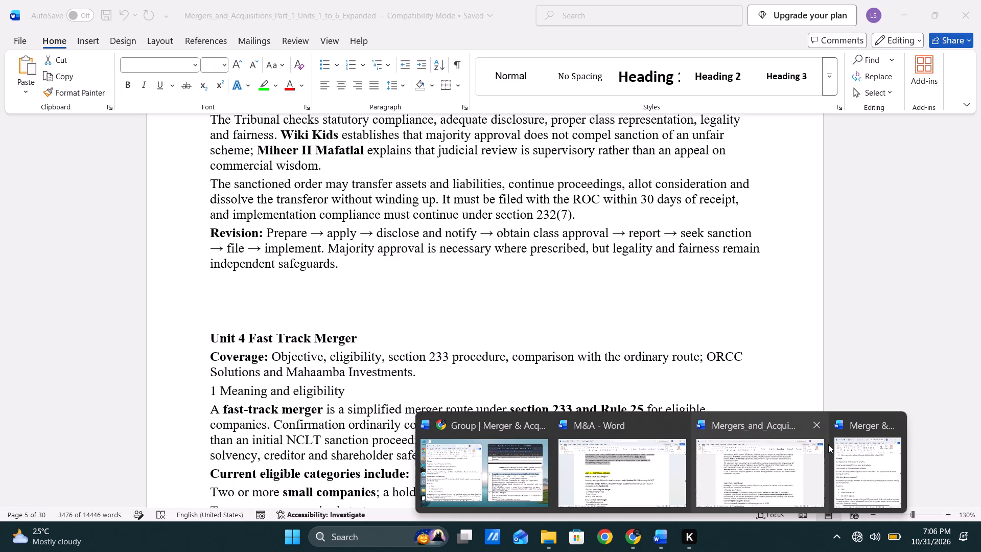
# Close the Mergers_and_Acquisitions_Part_1_Units_1_to_6_Expanded document and the merger notes document, keeping the M&A document open.
pyautogui.click(819, 423)
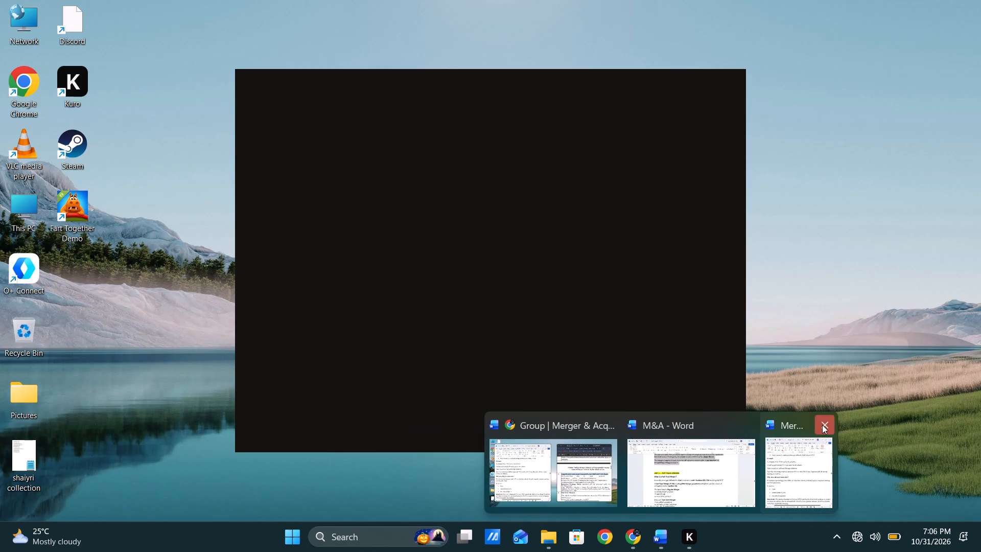
pyautogui.click(822, 425)
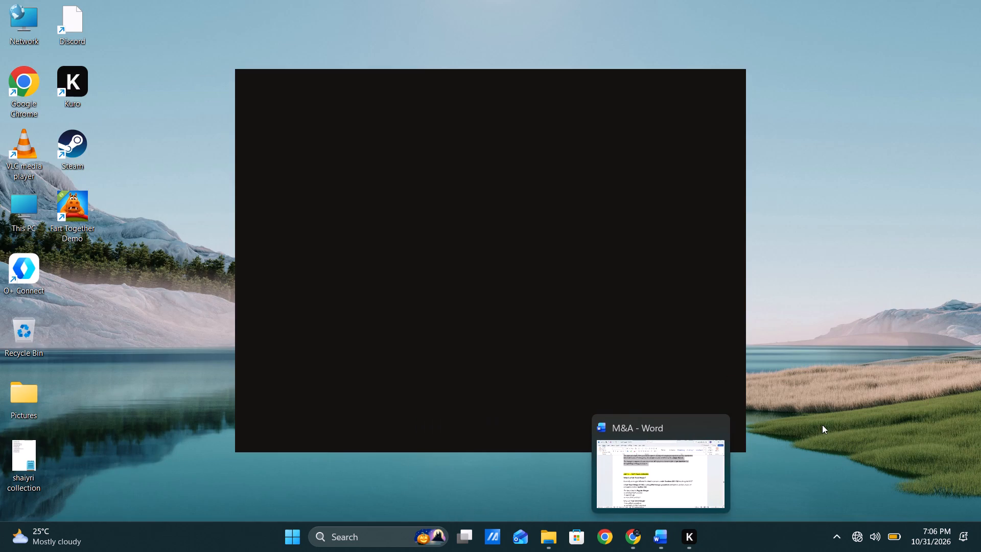
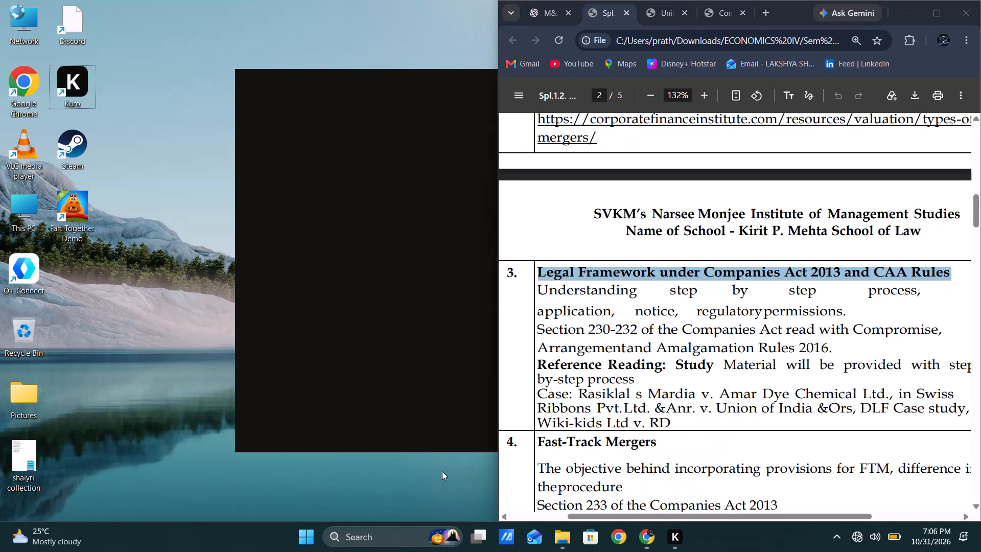
# Open the Merger & Acquisition Word document from the Downloads folder and resume at the place where work was left off.
pyautogui.click(560, 533)
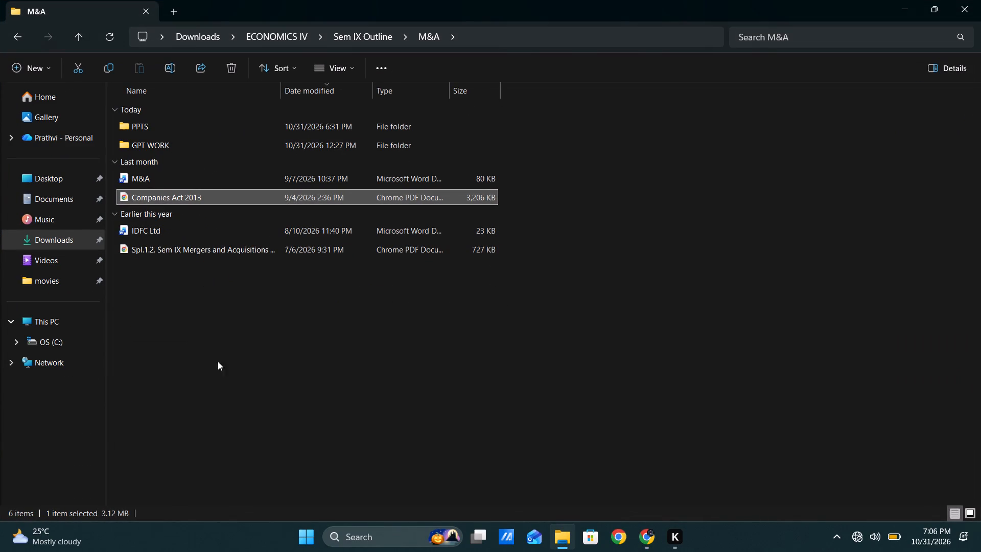
pyautogui.click(208, 353)
pyautogui.click(67, 241)
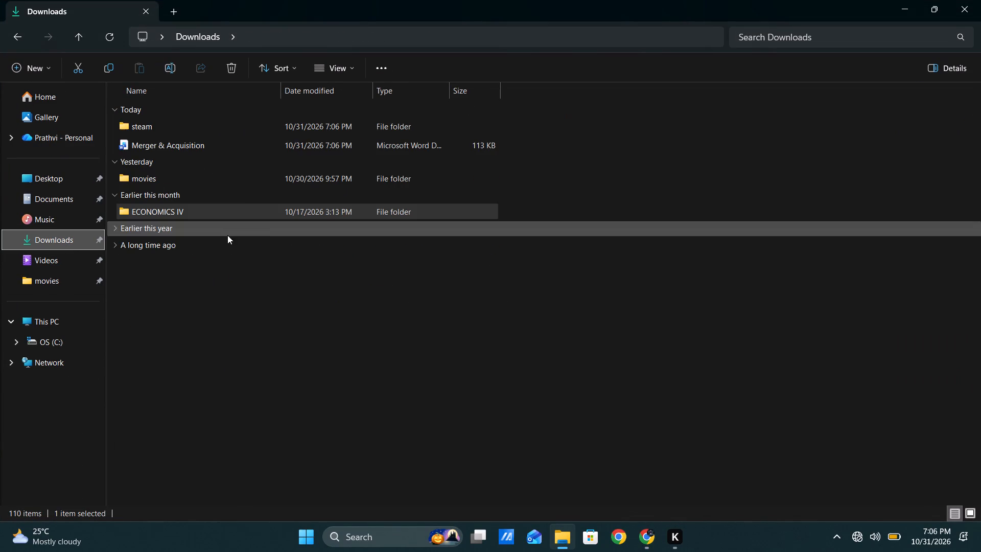
pyautogui.doubleClick(189, 145)
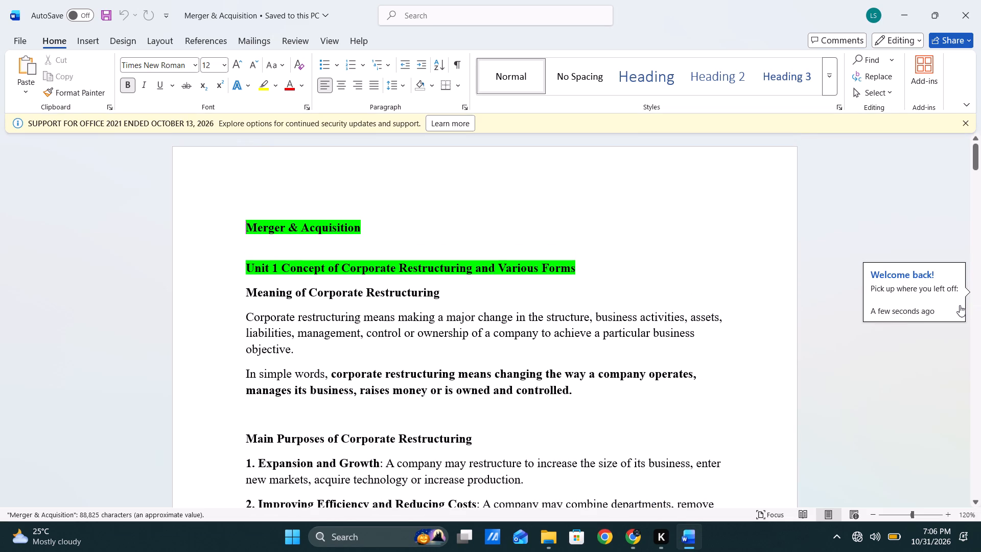
pyautogui.click(957, 304)
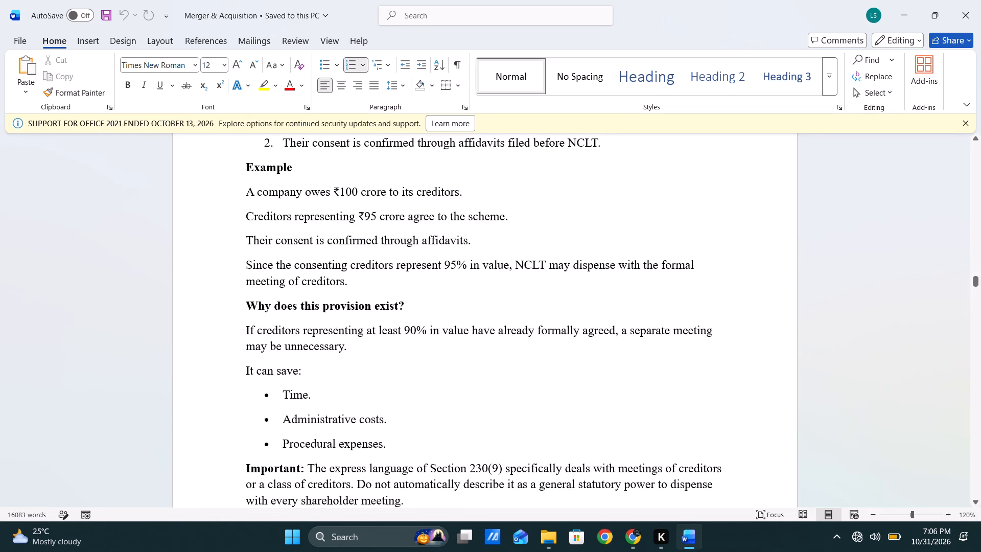